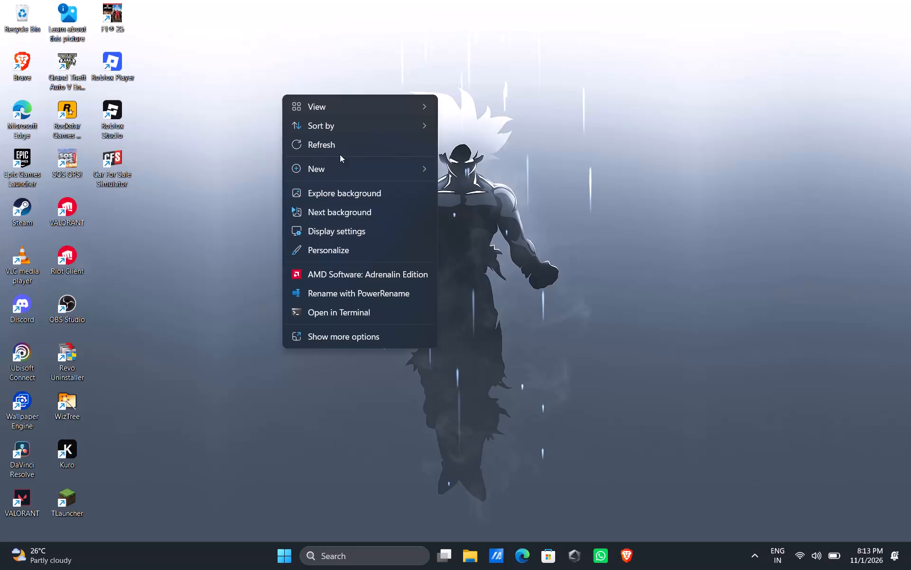
# Create a new desktop folder named MANKIND DATA and close the preview window that opens over it.
pyautogui.click(461, 170)
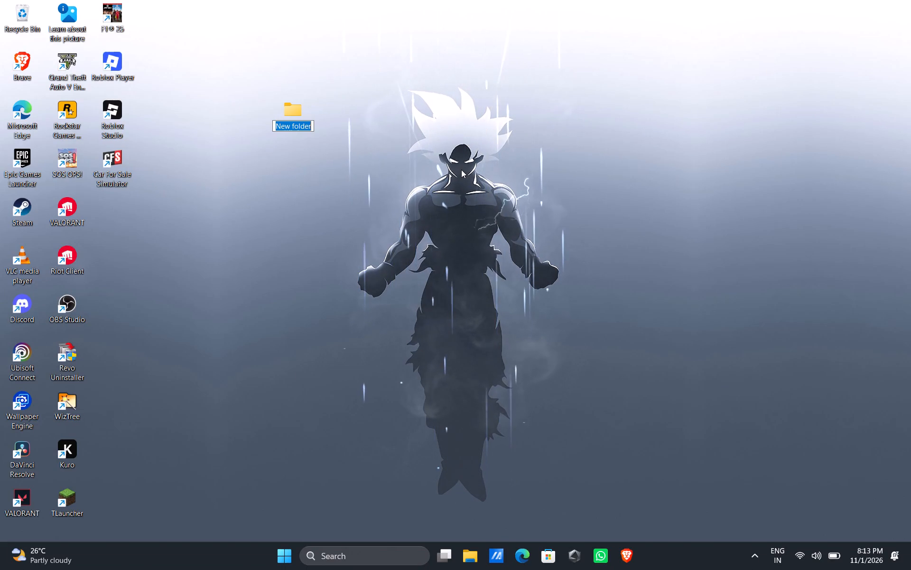
pyautogui.write('MANKIND')
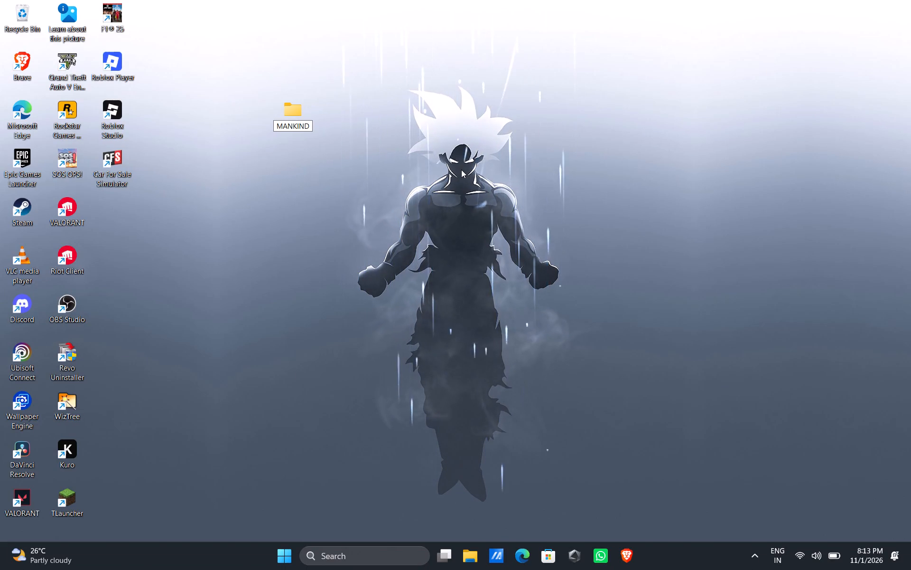
pyautogui.press('space')
pyautogui.write('DATA')
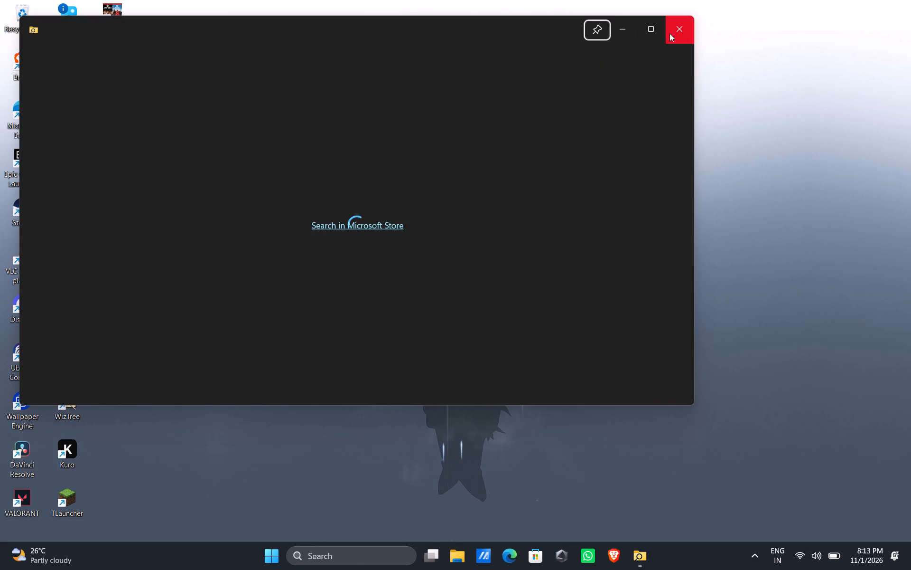
pyautogui.click(677, 28)
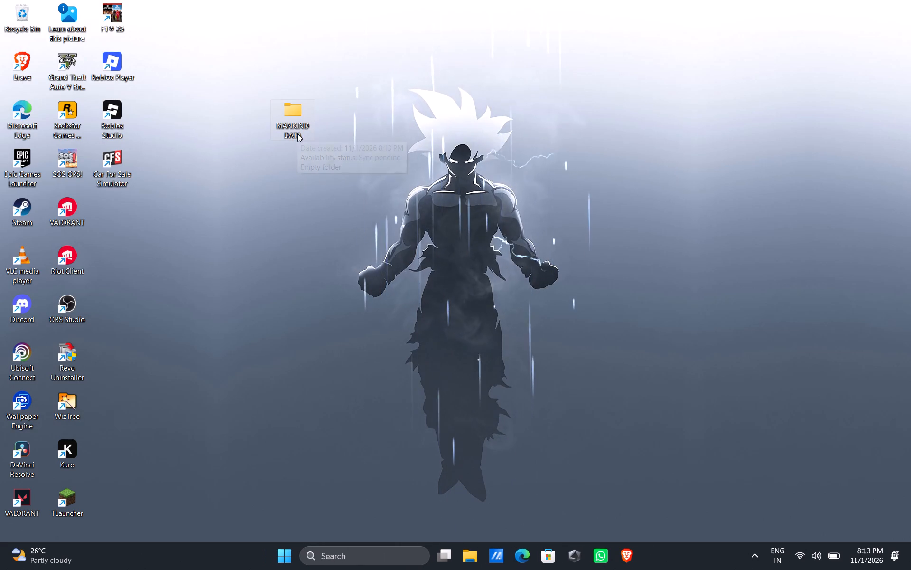
# Rename the MANKIND DATA folder on the desktop as MANKIND.
pyautogui.rightClick(283, 120)
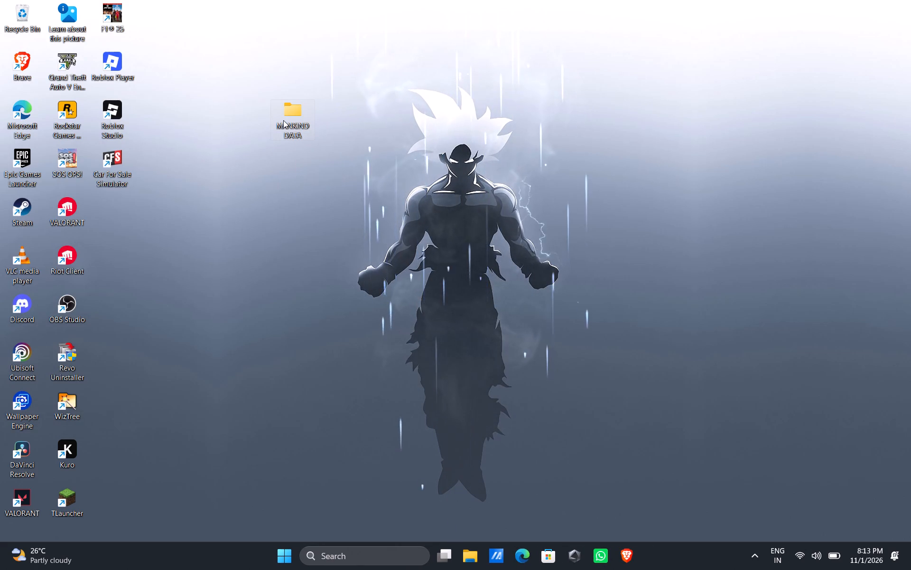
pyautogui.click(376, 138)
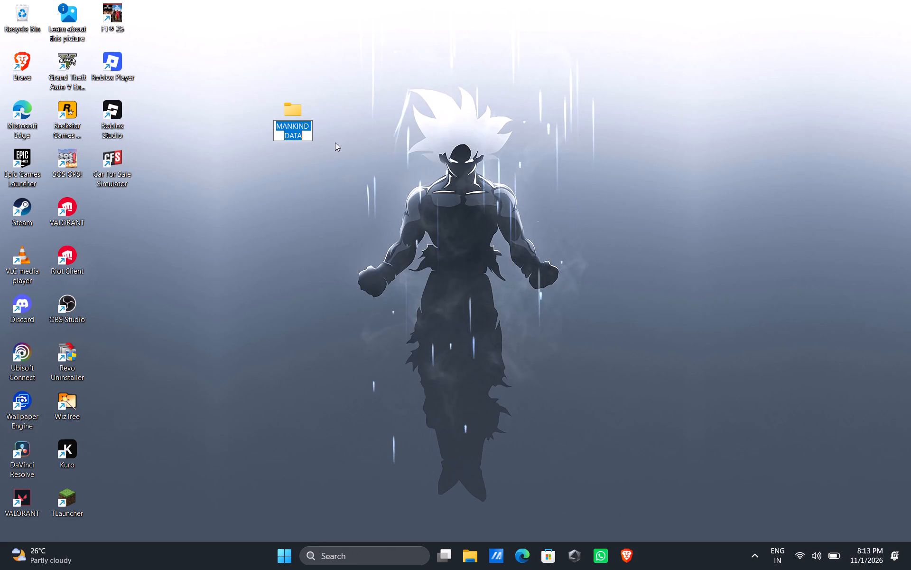
pyautogui.click(303, 138)
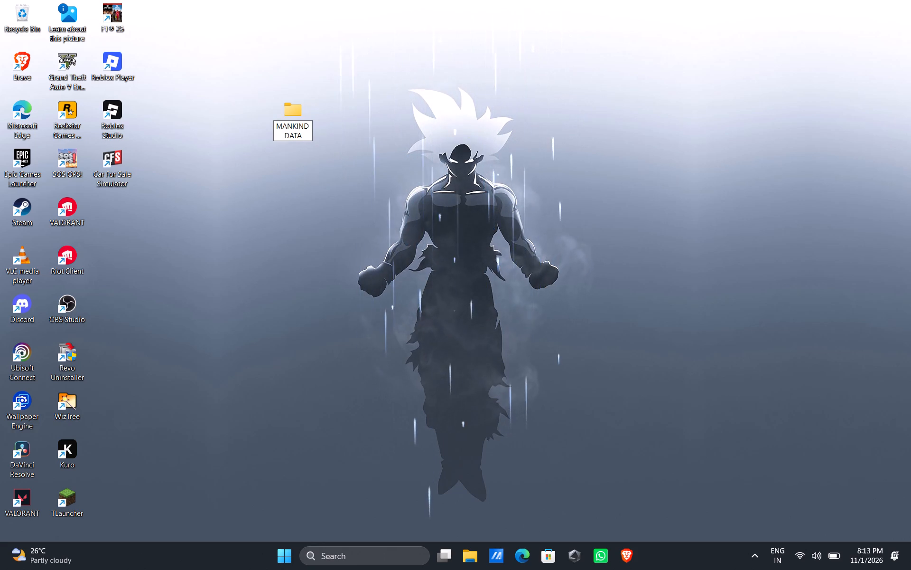
pyautogui.press('BackSpace')
pyautogui.press('BackSpace')
pyautogui.press('BackSpace')
pyautogui.press('BackSpace')
pyautogui.press('Return')
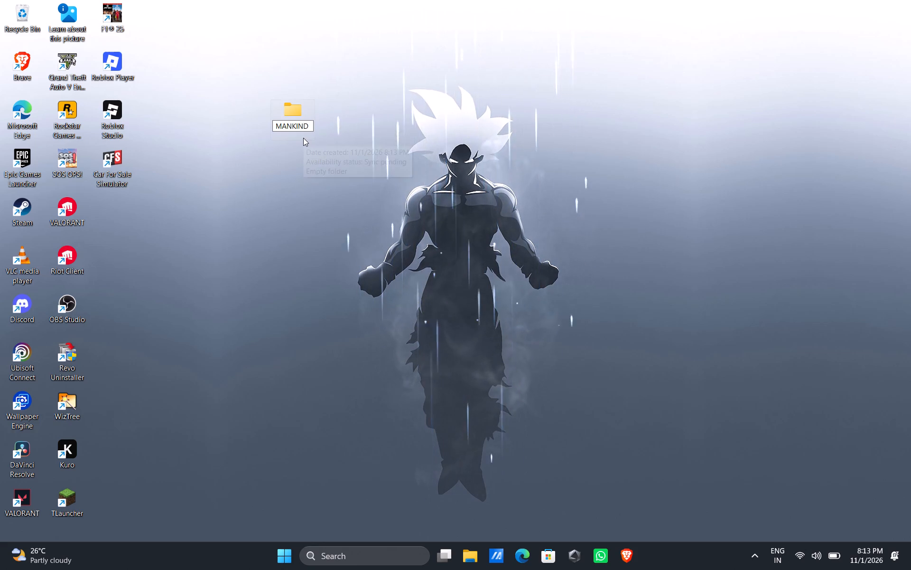
pyautogui.click(345, 128)
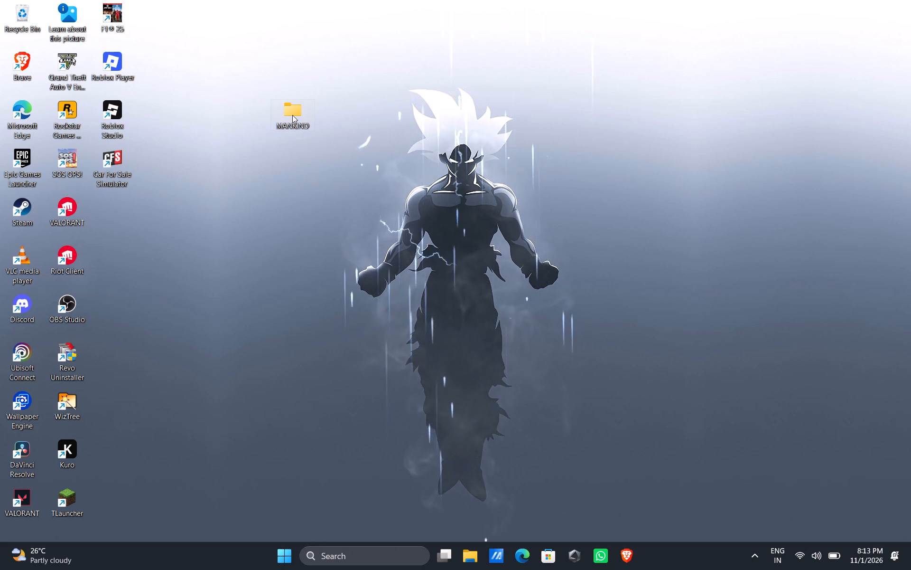
# Open the MANKIND folder in a maximized window, and minimize it to return to the desktop.
pyautogui.doubleClick(292, 115)
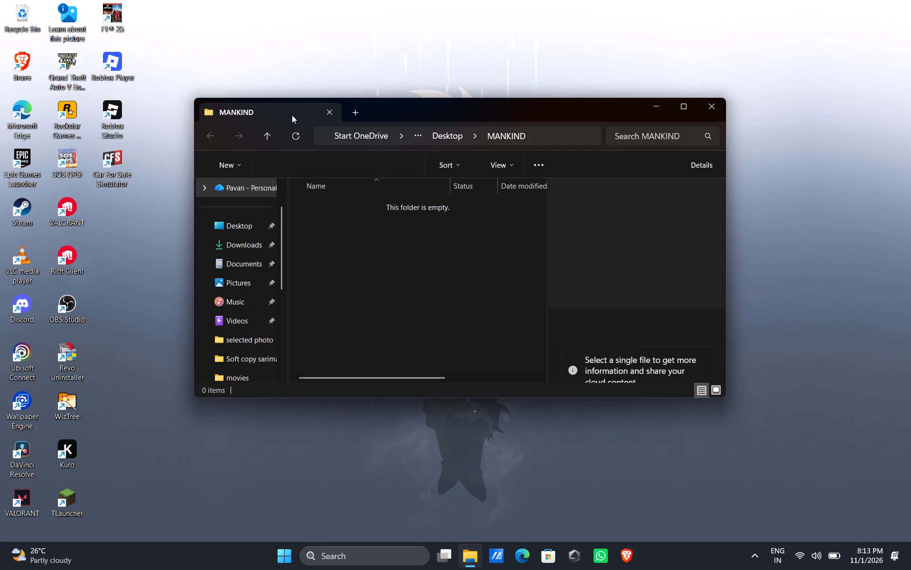
pyautogui.click(683, 107)
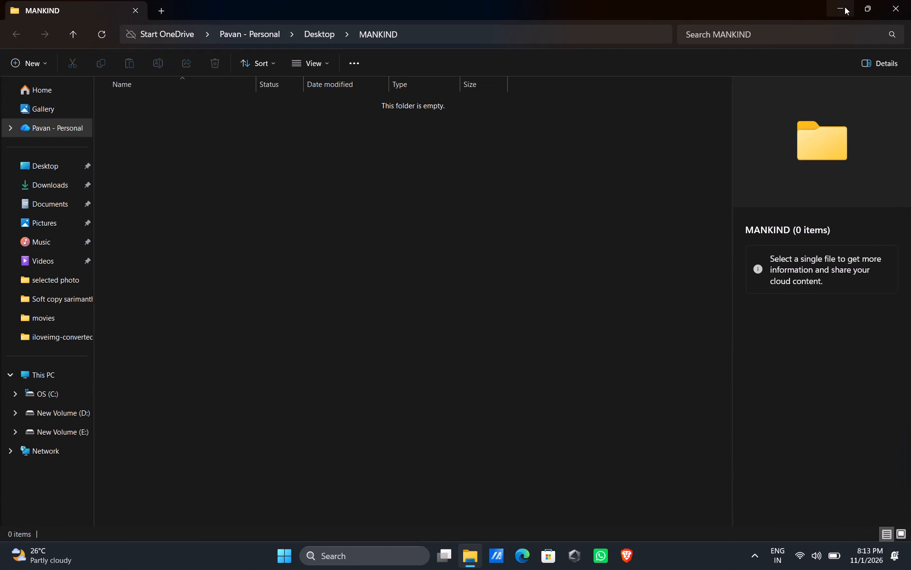
pyautogui.click(845, 7)
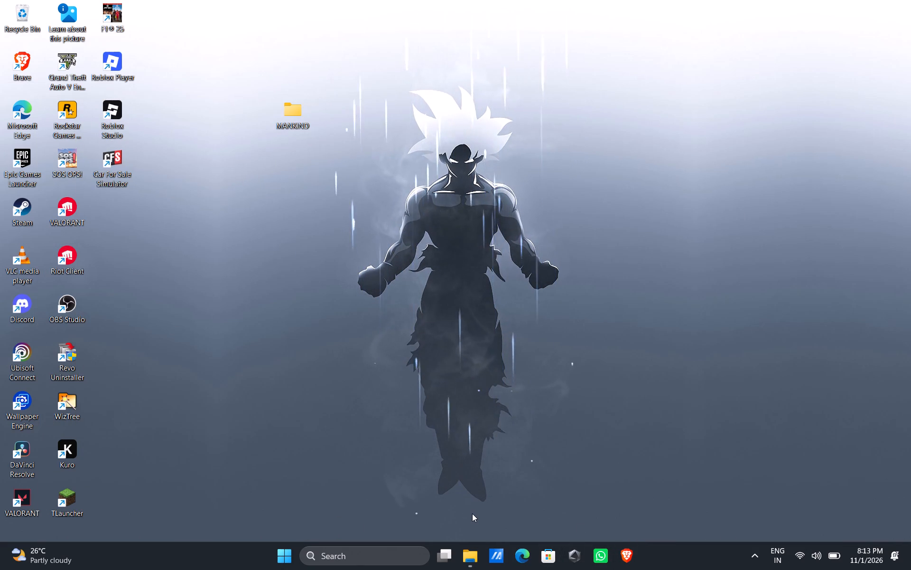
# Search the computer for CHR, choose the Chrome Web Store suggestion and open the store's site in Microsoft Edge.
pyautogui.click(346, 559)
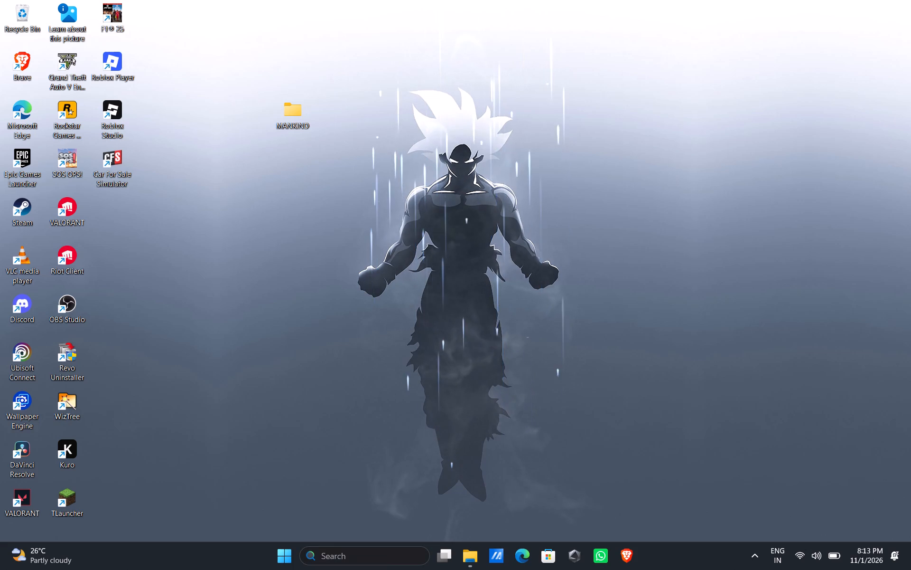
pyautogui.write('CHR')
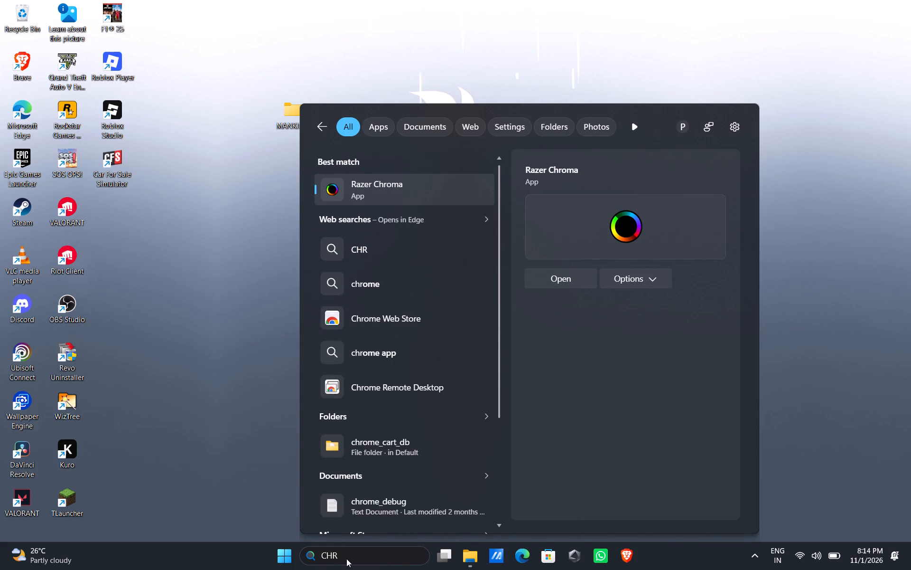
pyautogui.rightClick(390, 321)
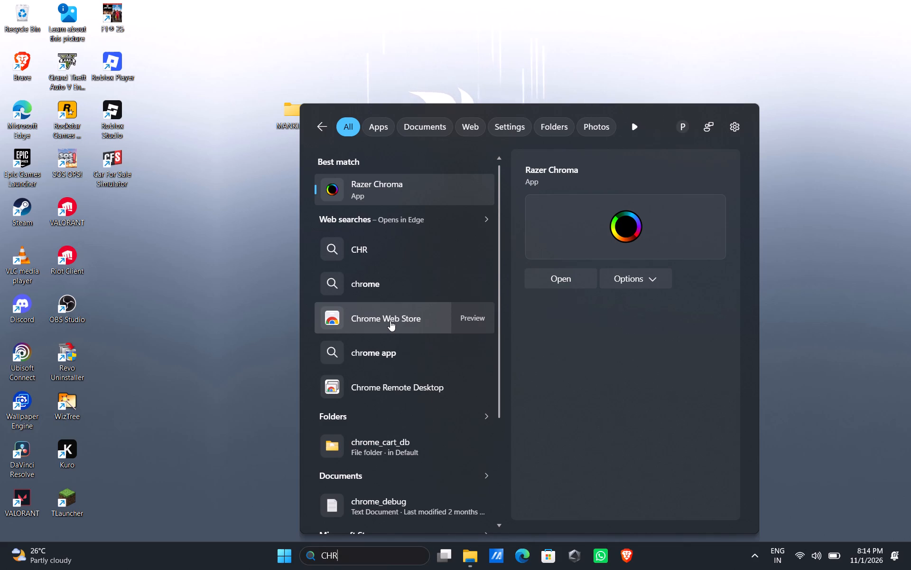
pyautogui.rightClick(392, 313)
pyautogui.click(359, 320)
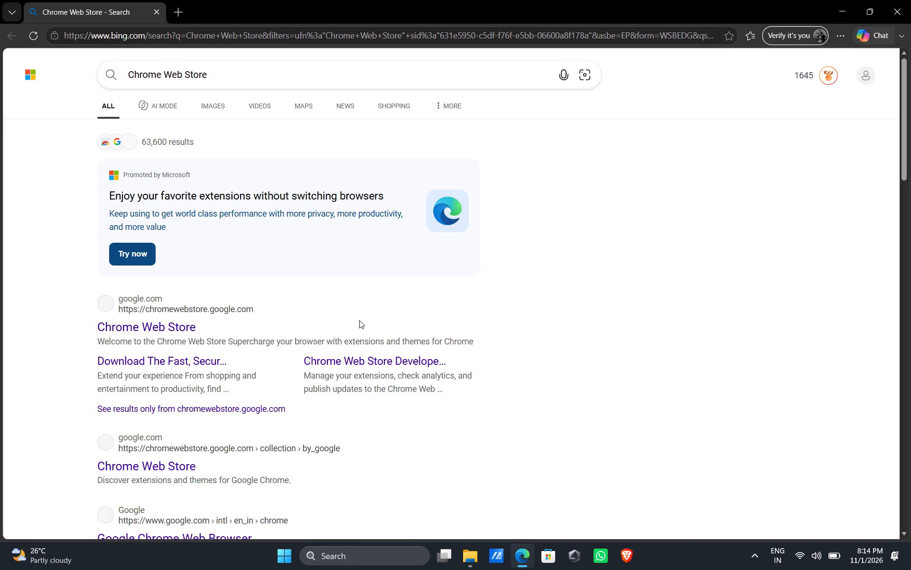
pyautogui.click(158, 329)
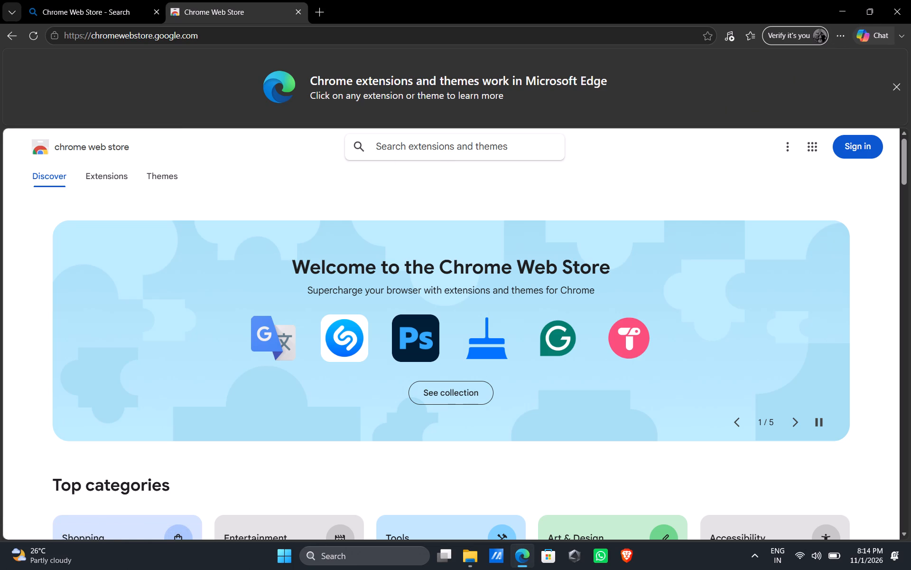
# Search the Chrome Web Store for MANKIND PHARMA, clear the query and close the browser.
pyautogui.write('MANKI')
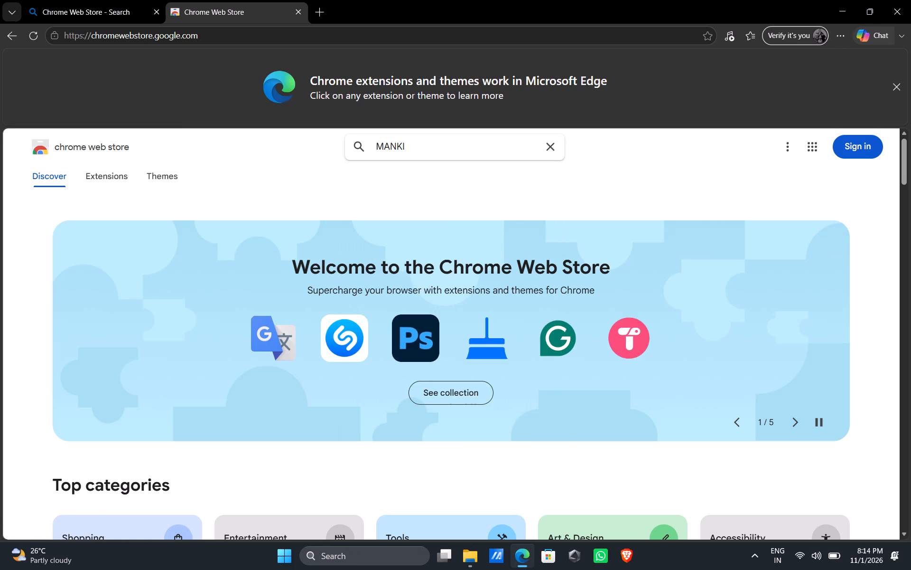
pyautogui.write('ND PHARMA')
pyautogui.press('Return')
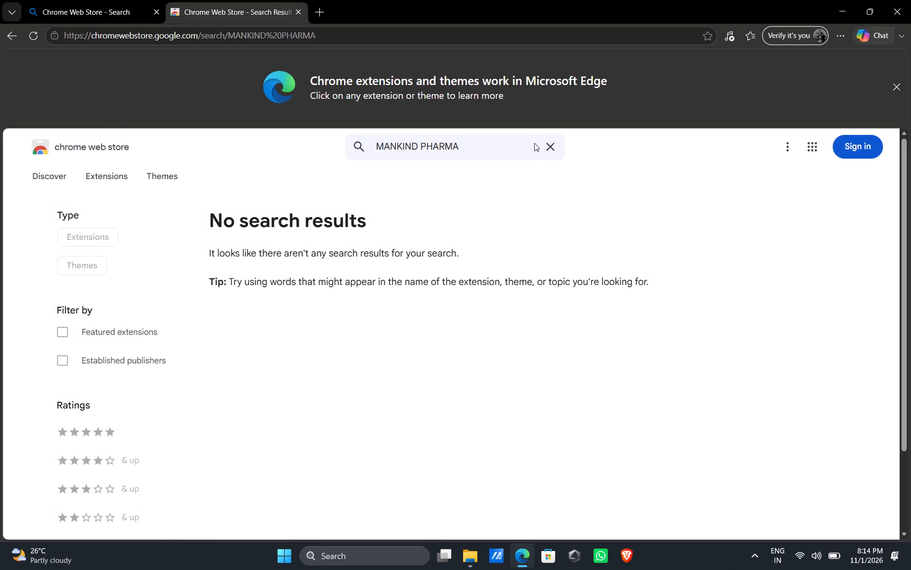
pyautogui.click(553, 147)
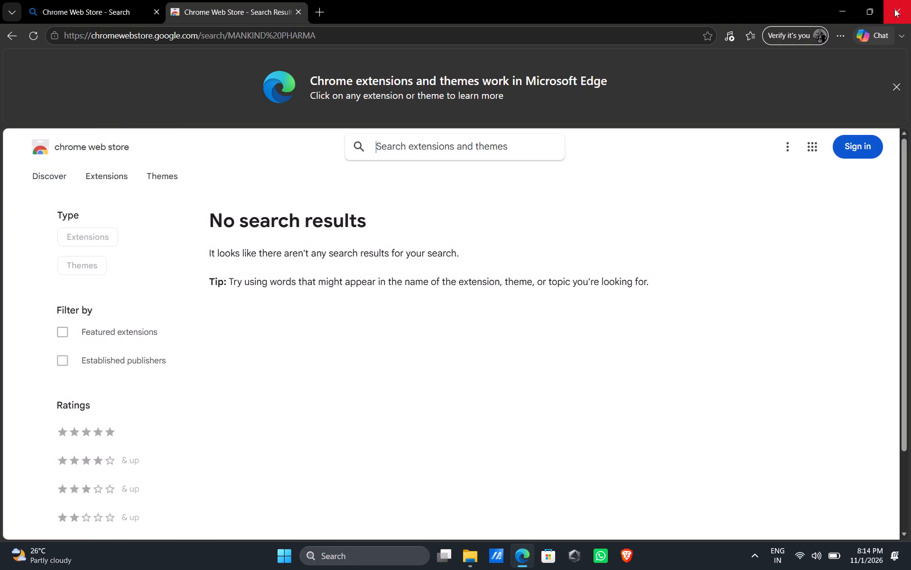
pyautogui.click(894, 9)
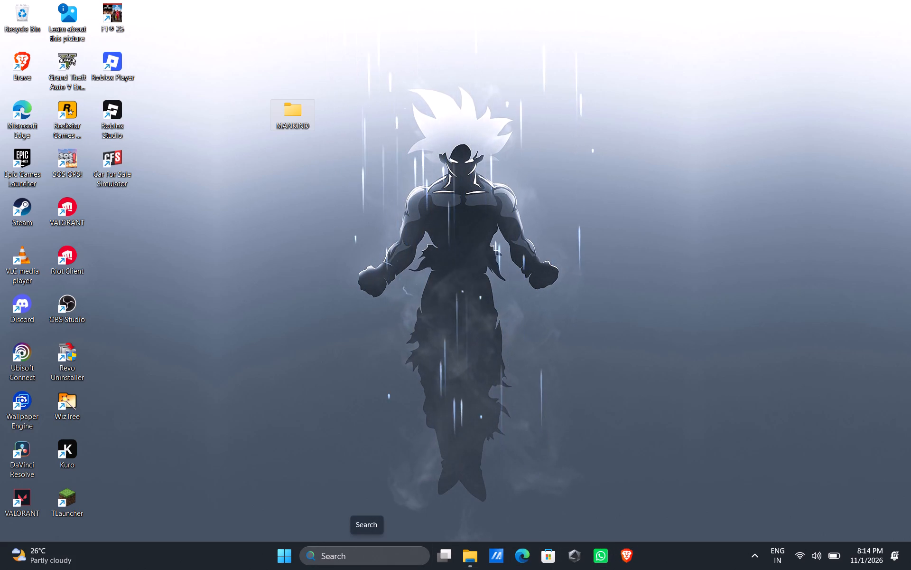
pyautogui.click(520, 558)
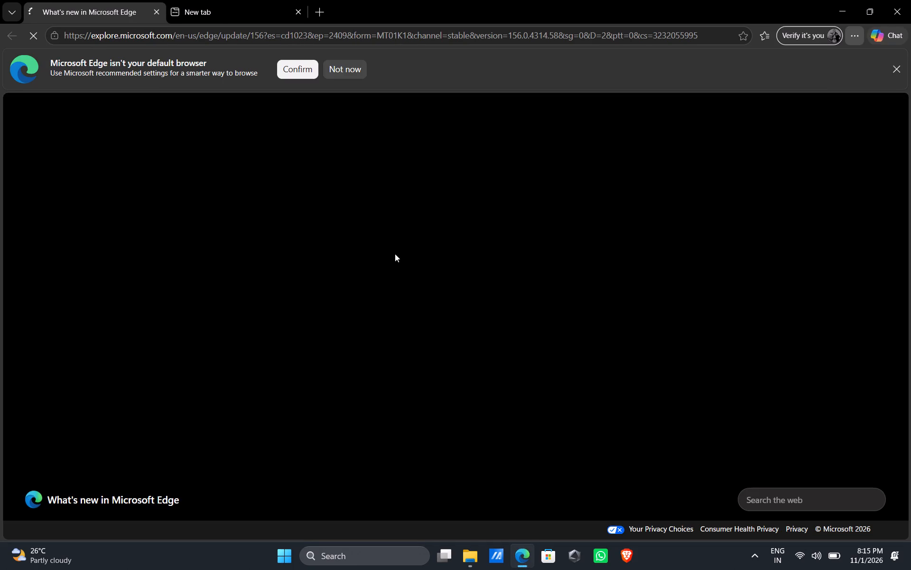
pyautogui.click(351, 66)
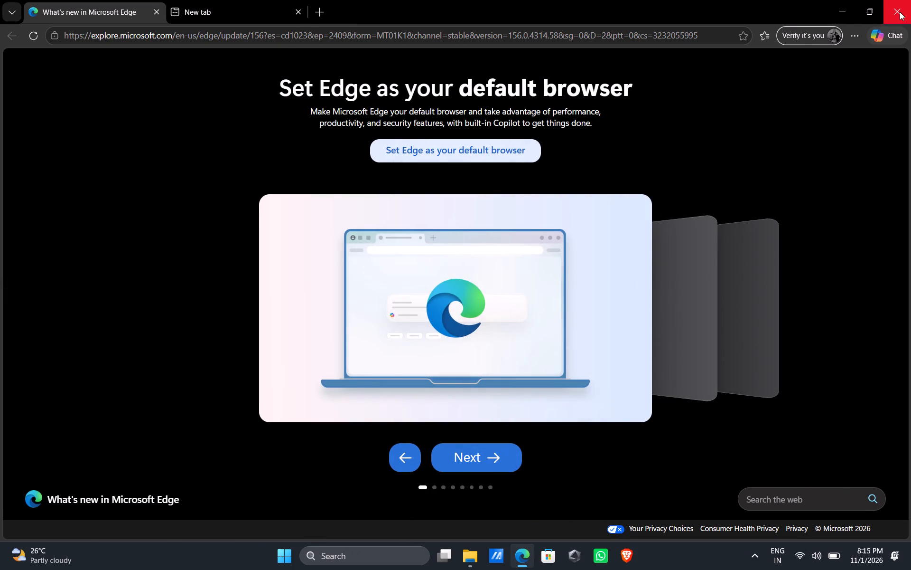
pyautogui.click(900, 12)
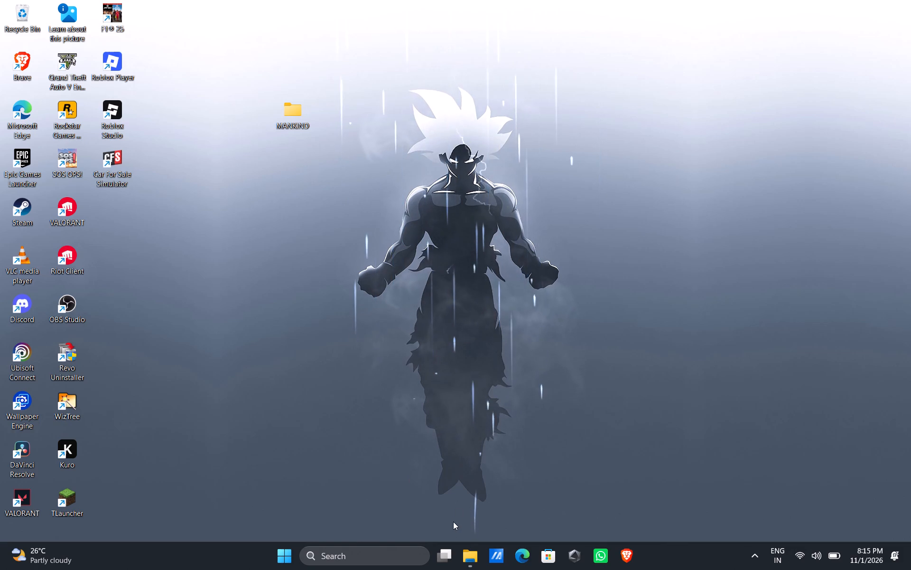
# Search the computer for GOOG and open the Google Chrome web search suggestion in Microsoft Edge.
pyautogui.click(364, 557)
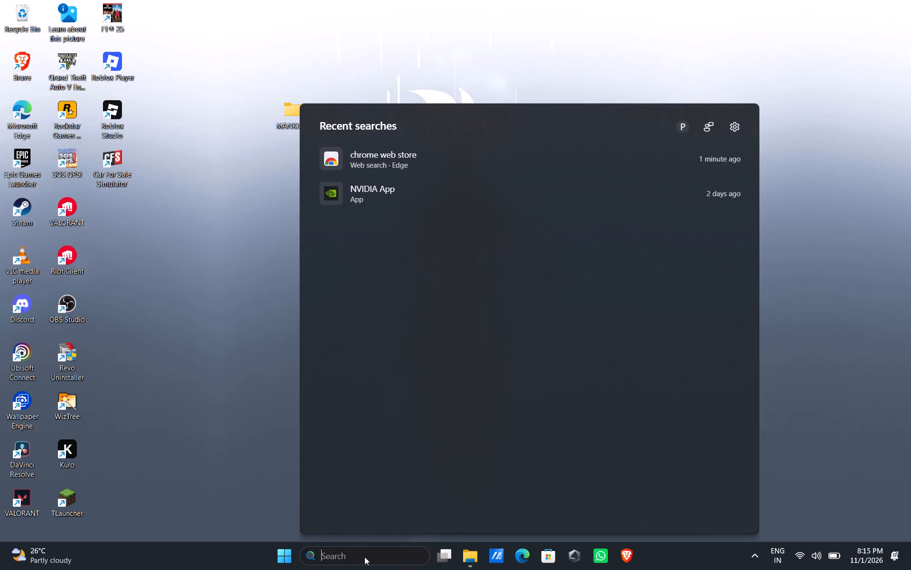
pyautogui.write('GOOG')
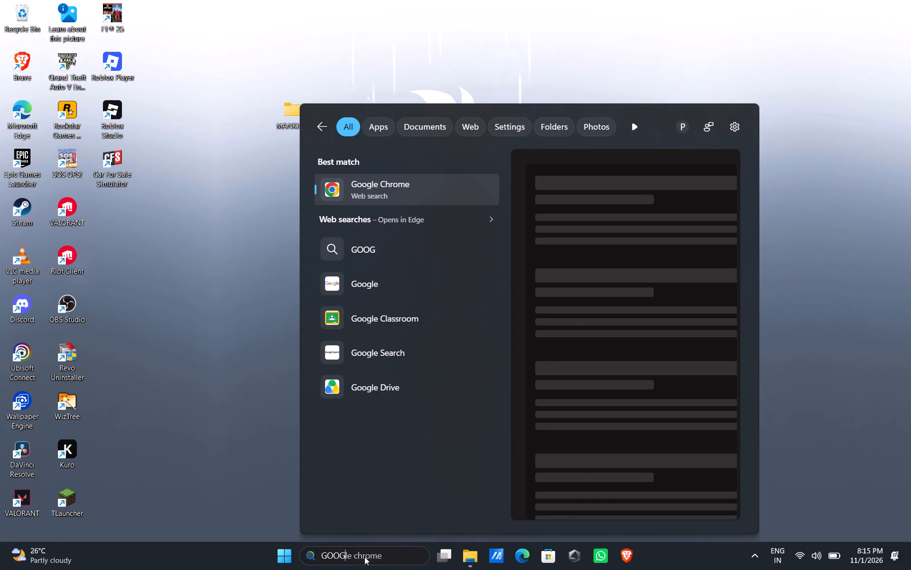
pyautogui.click(366, 187)
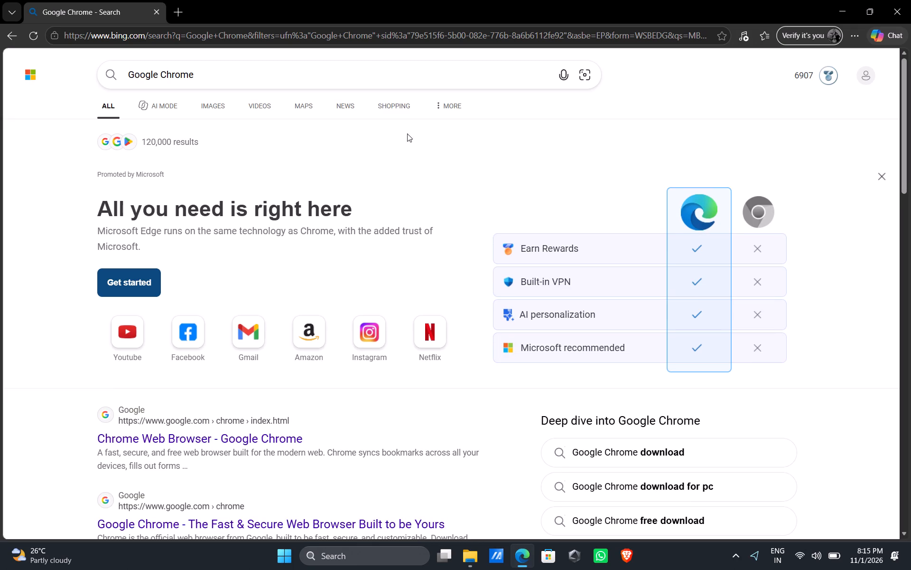
# Replace the Bing query with Mankind Pharma, run the suggested company search and open the official mankindpharma.com result.
pyautogui.click(230, 76)
pyautogui.press('BackSpace')
pyautogui.press('BackSpace')
pyautogui.press('BackSpace')
pyautogui.press('BackSpace')
pyautogui.press('BackSpace')
pyautogui.press('BackSpace')
pyautogui.press('BackSpace')
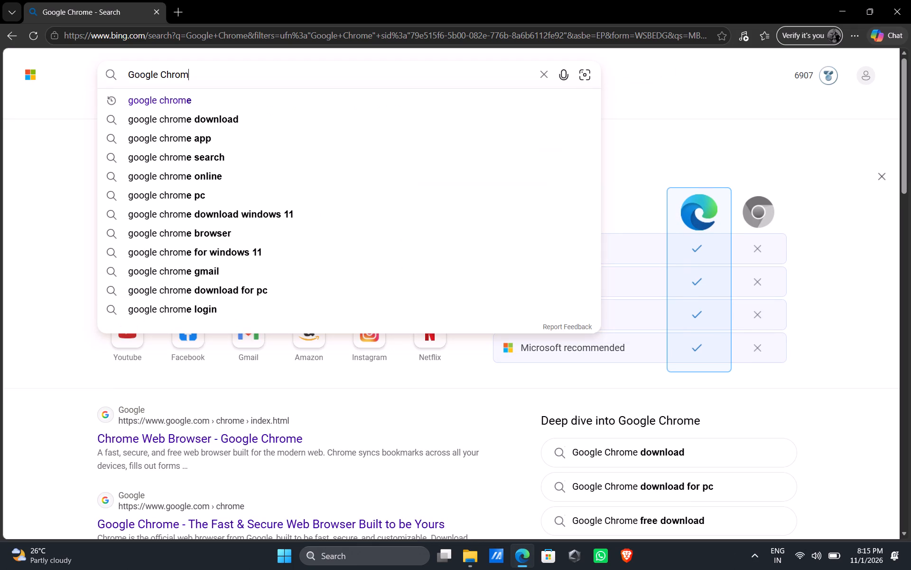
pyautogui.press('BackSpace')
pyautogui.press('BackSpace')
pyautogui.press('BackSpace')
pyautogui.press('BackSpace')
pyautogui.press('BackSpace')
pyautogui.press('BackSpace')
pyautogui.press('BackSpace')
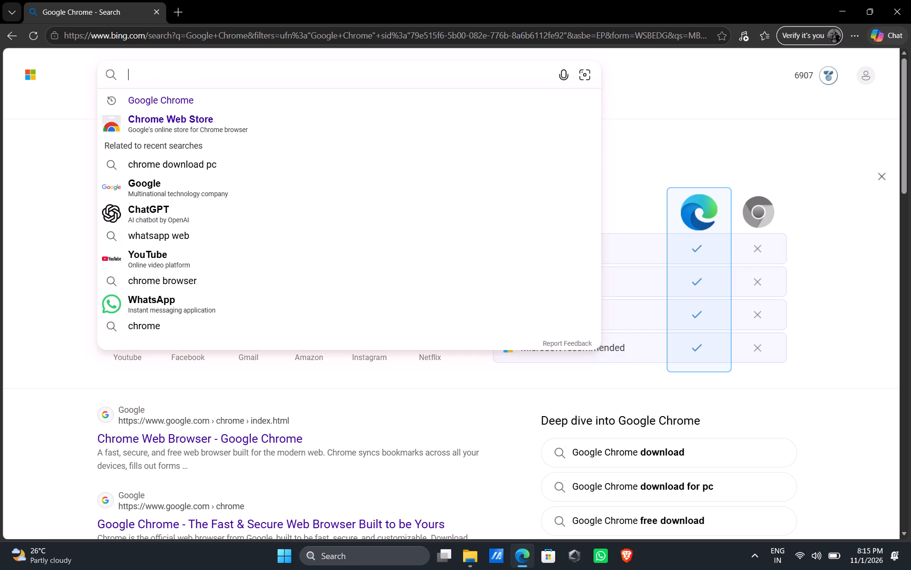
pyautogui.write('MANKIND PH')
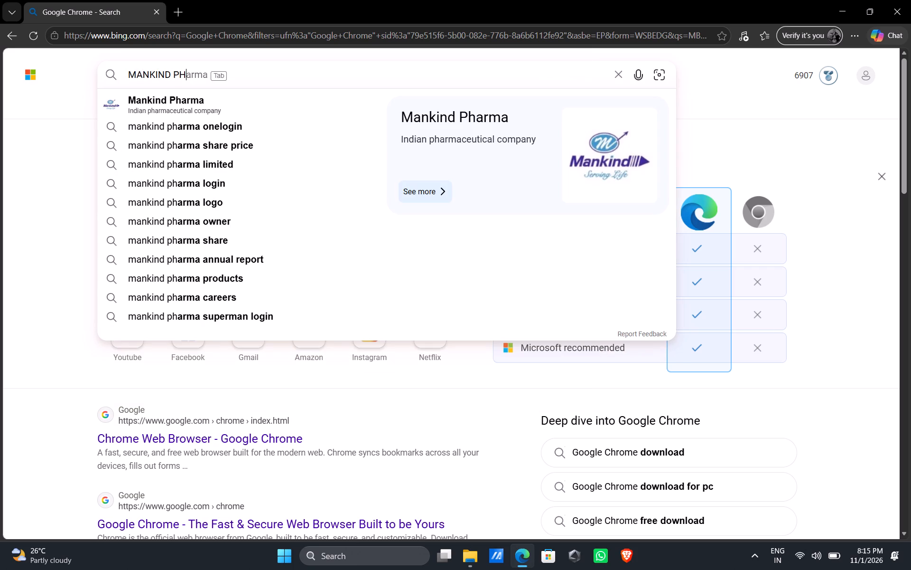
pyautogui.press('Down')
pyautogui.press('Return')
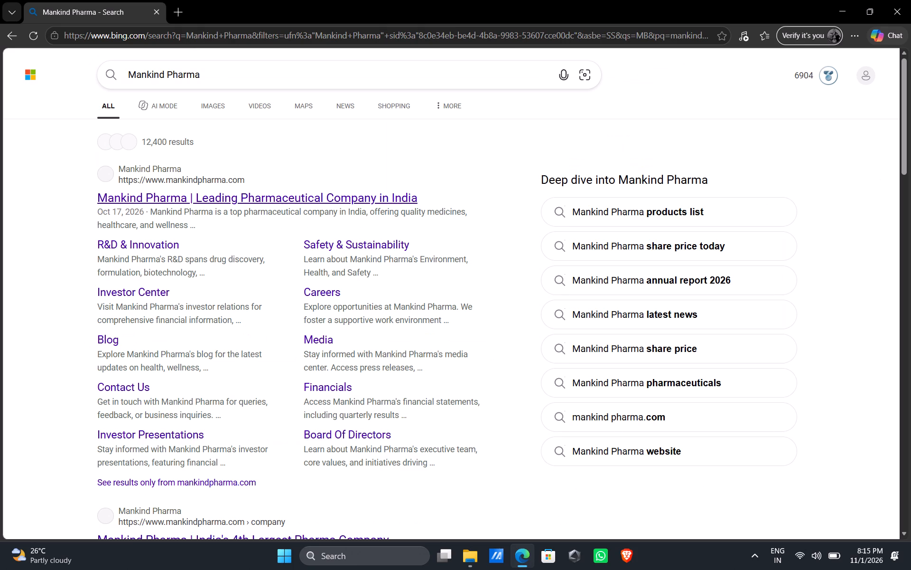
pyautogui.click(304, 197)
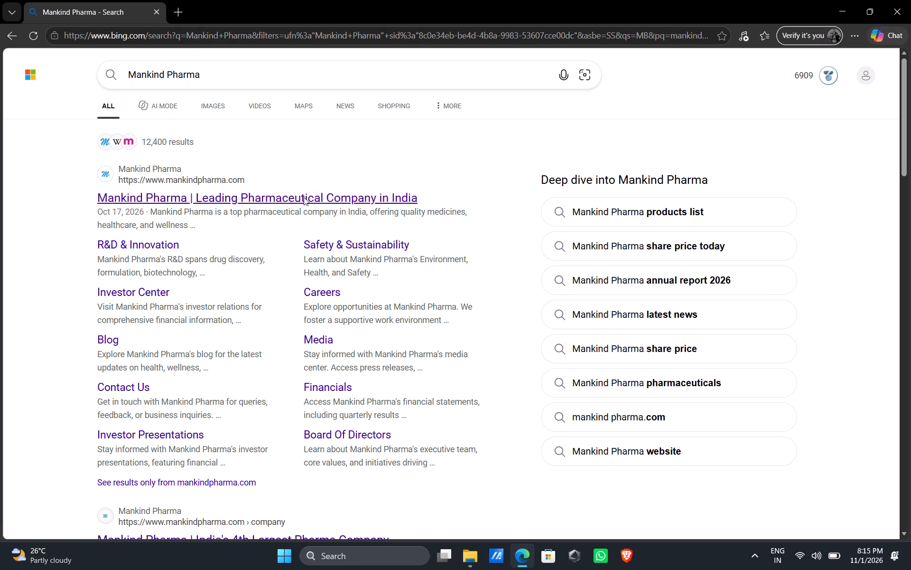
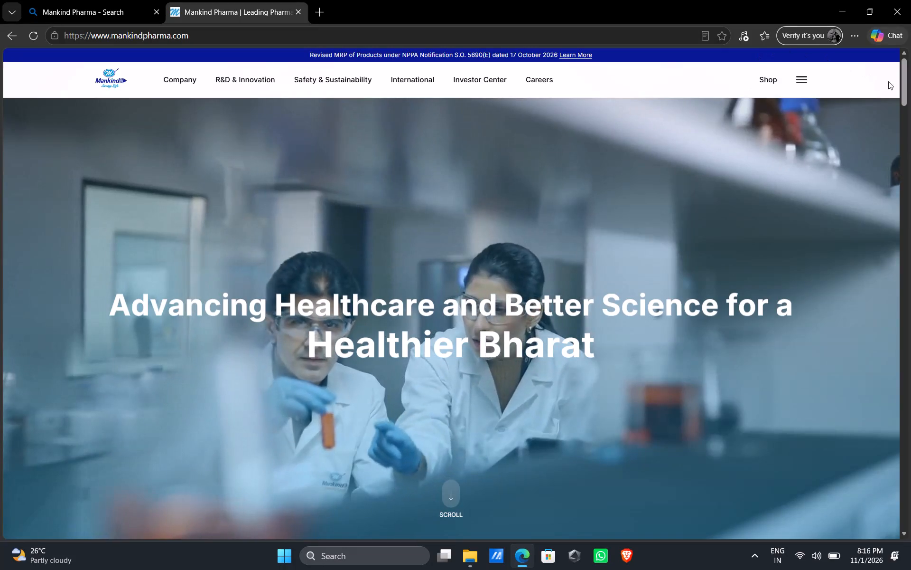
# Look through the Mankind Pharma homepage down to the careers and earnings call sections near the page's end.
pyautogui.moveTo(903, 82); pyautogui.dragTo(904, 371)
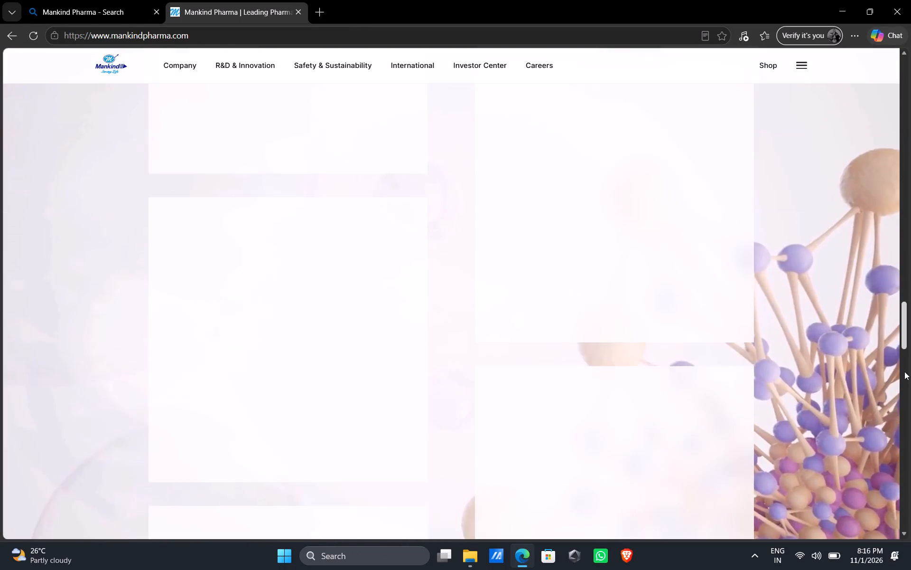
pyautogui.moveTo(904, 371); pyautogui.dragTo(897, 522)
pyautogui.moveTo(903, 468); pyautogui.dragTo(903, 522)
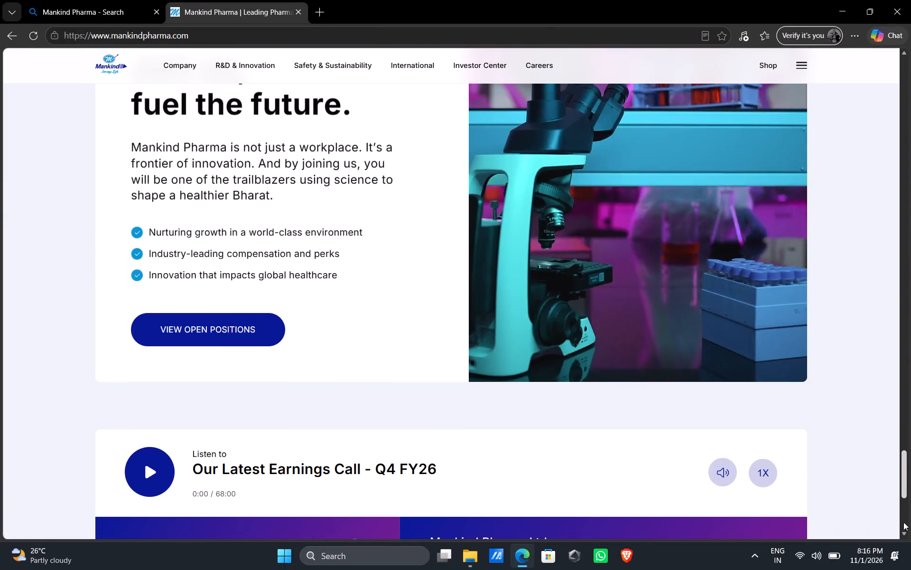
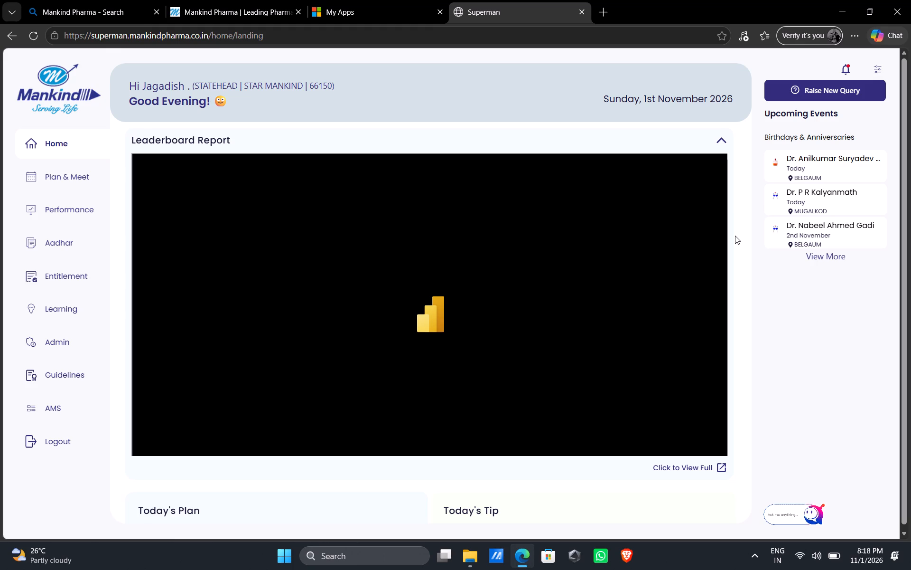
# Open the My Sales report from the portal's Performance section.
pyautogui.click(75, 209)
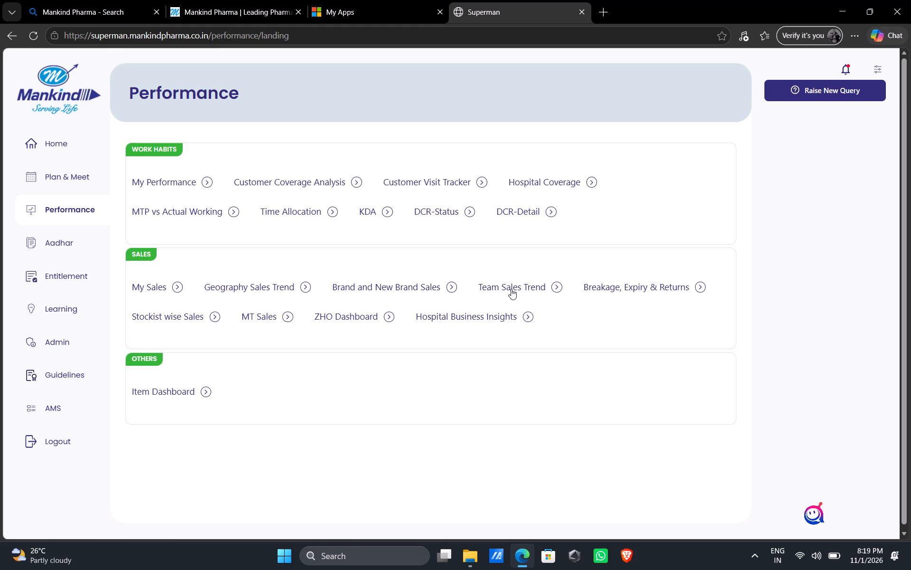
pyautogui.click(157, 286)
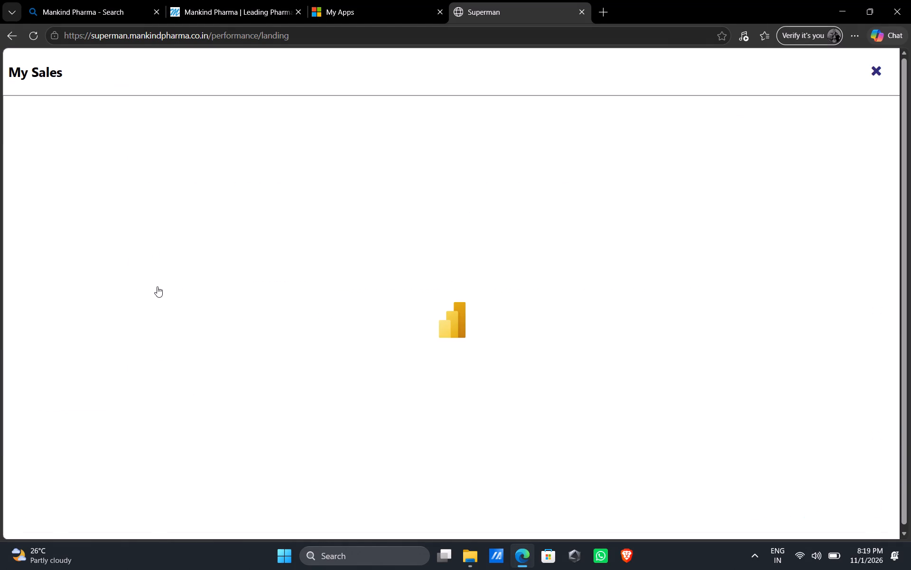
pyautogui.click(460, 322)
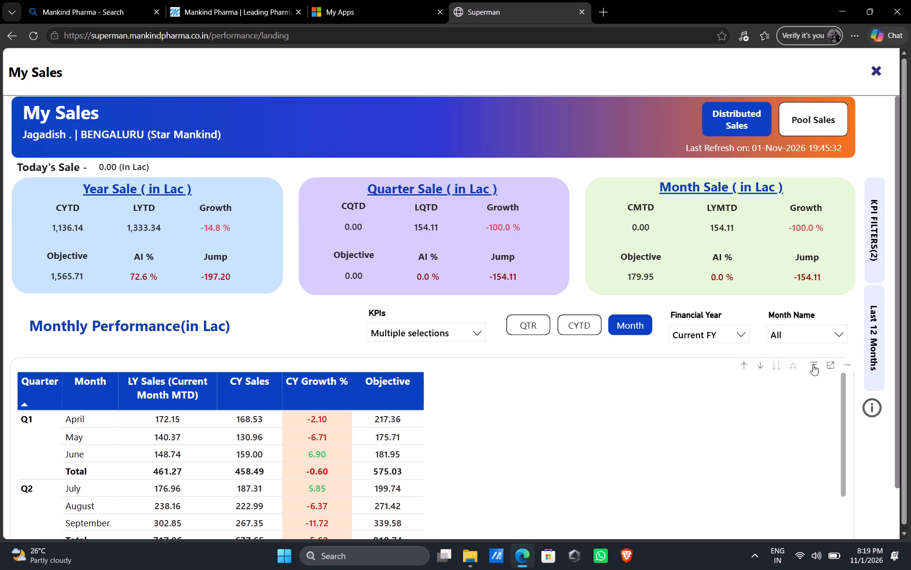
# Look over the My Sales summary, switch it to Pool Sales and examine its monthly performance table.
pyautogui.moveTo(897, 300); pyautogui.dragTo(902, 338)
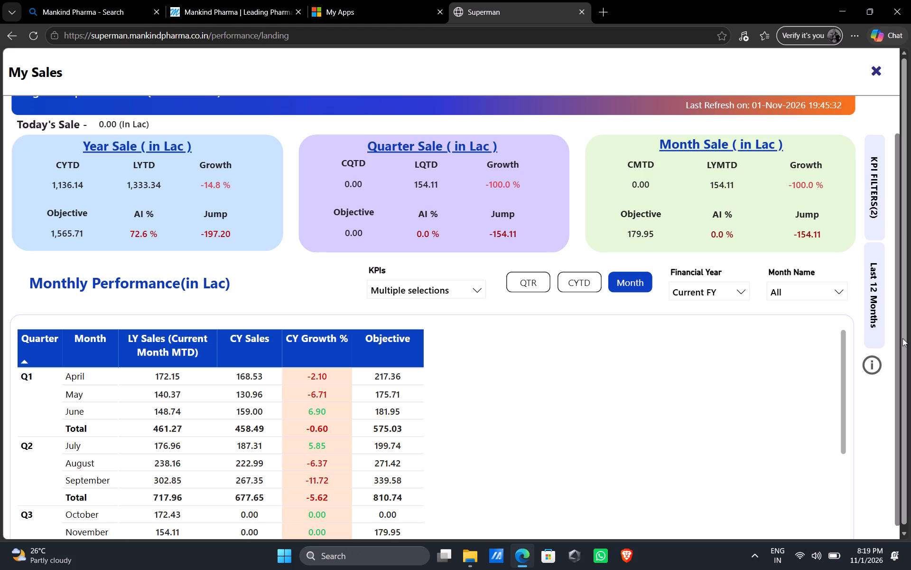
pyautogui.moveTo(902, 338); pyautogui.dragTo(902, 339)
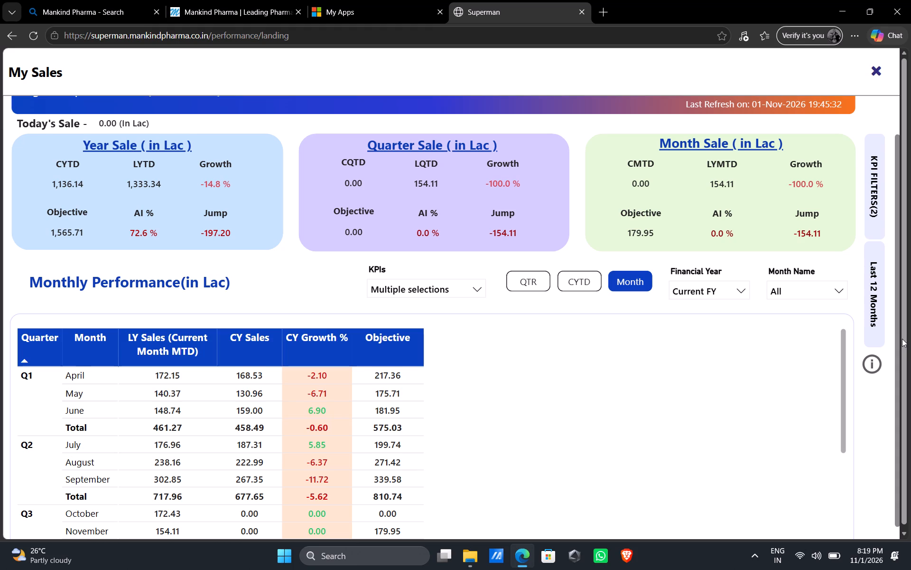
pyautogui.moveTo(902, 339); pyautogui.dragTo(882, 264)
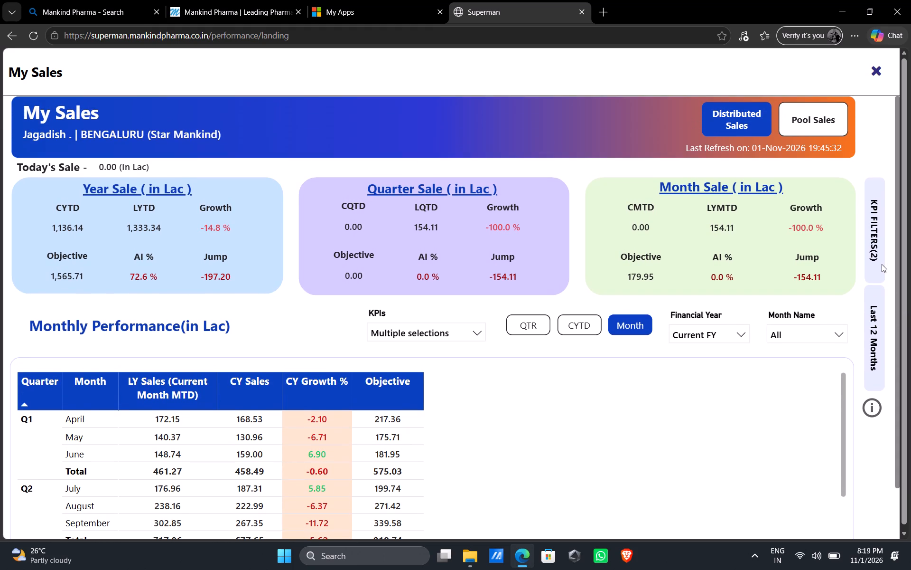
pyautogui.moveTo(882, 264); pyautogui.dragTo(881, 264)
pyautogui.click(811, 123)
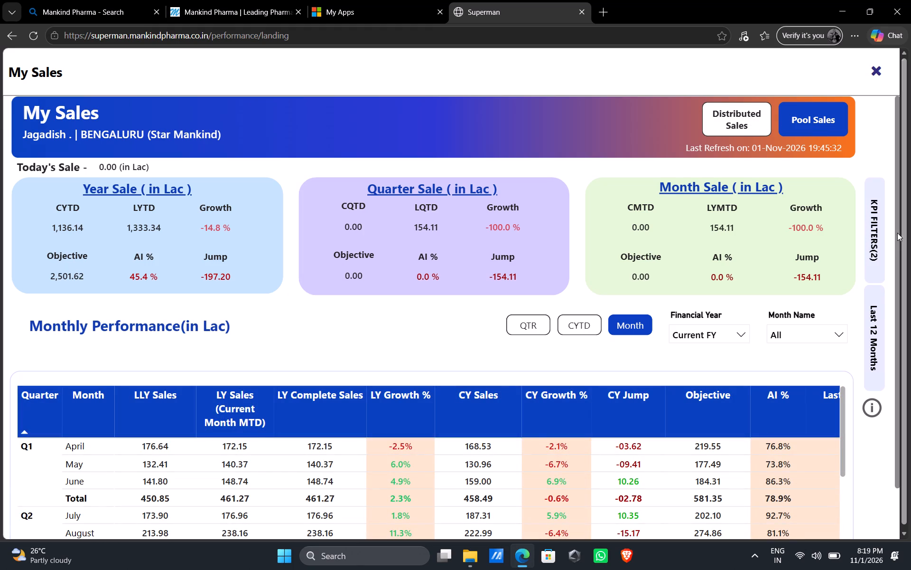
pyautogui.moveTo(897, 232); pyautogui.dragTo(909, 307)
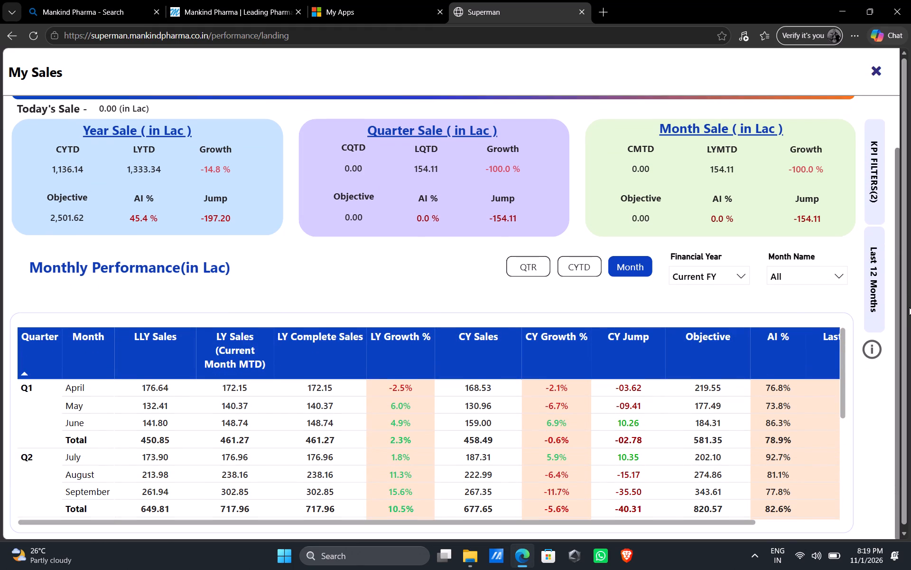
pyautogui.moveTo(844, 366); pyautogui.dragTo(844, 396)
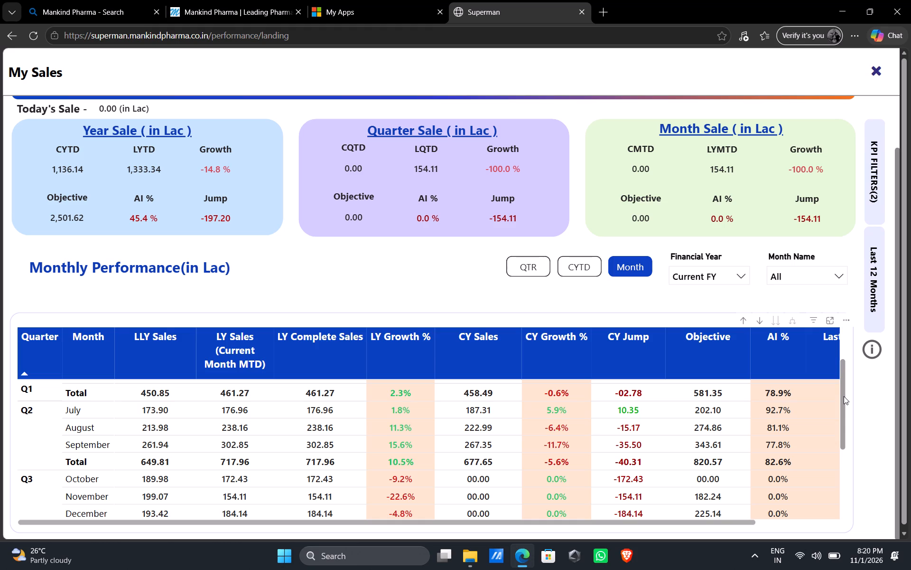
pyautogui.moveTo(844, 396); pyautogui.dragTo(841, 342)
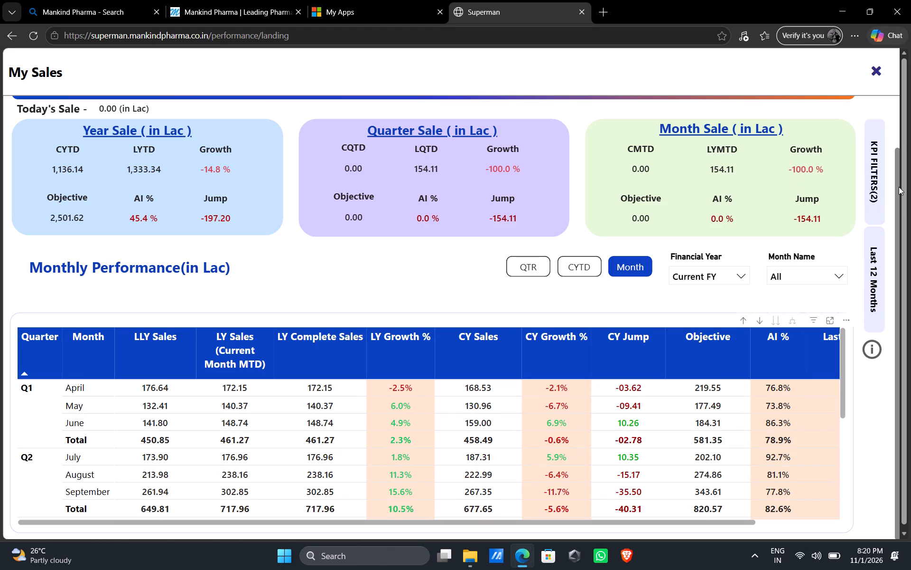
pyautogui.moveTo(898, 187); pyautogui.dragTo(897, 121)
# Return the report to Distributed Sales and examine the monthly performance rows through to March.
pyautogui.click(742, 118)
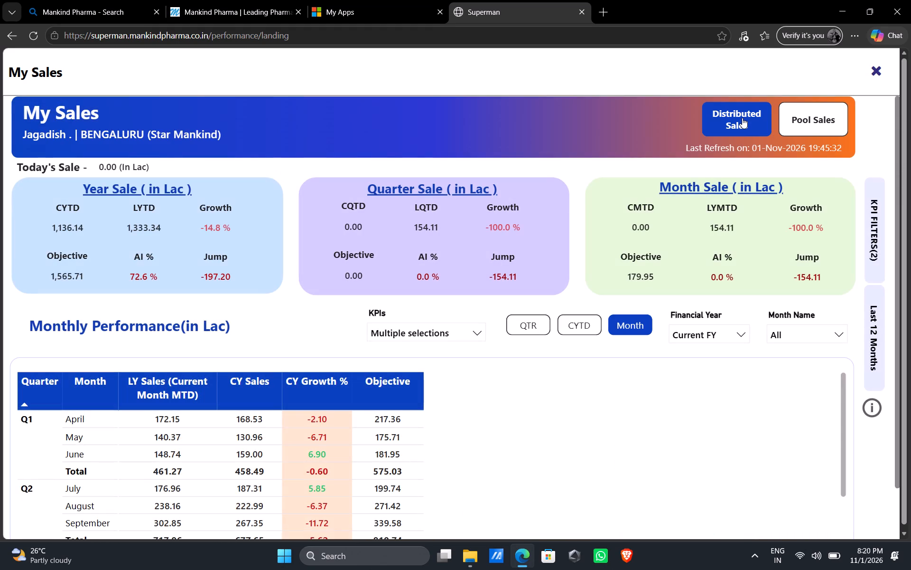
pyautogui.moveTo(847, 399); pyautogui.dragTo(846, 436)
pyautogui.moveTo(844, 405); pyautogui.dragTo(844, 445)
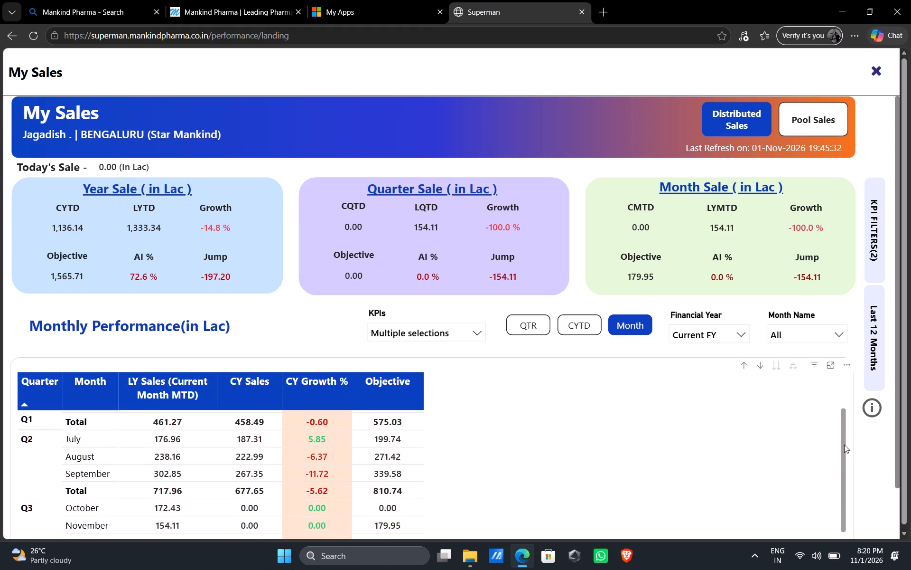
pyautogui.moveTo(844, 445); pyautogui.dragTo(843, 468)
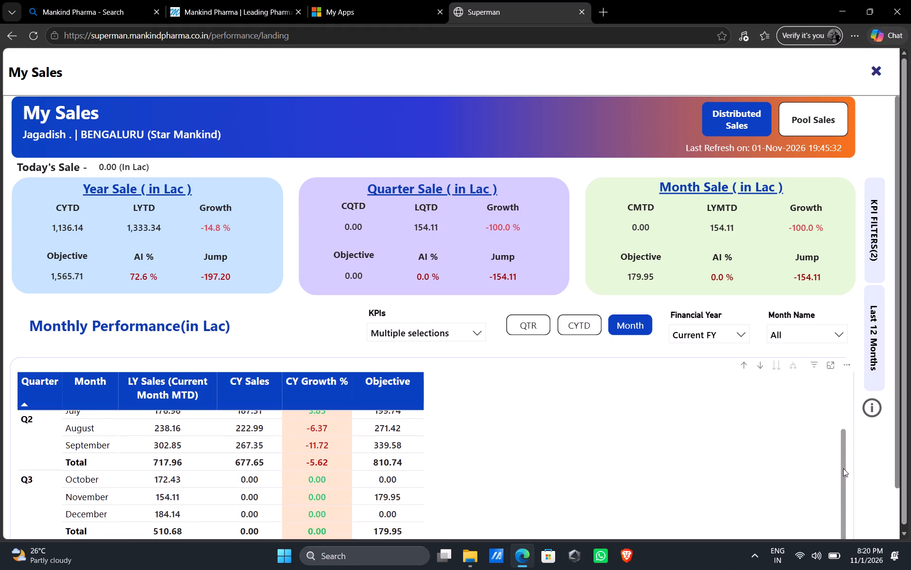
pyautogui.moveTo(843, 468); pyautogui.dragTo(843, 470)
pyautogui.moveTo(898, 351); pyautogui.dragTo(898, 450)
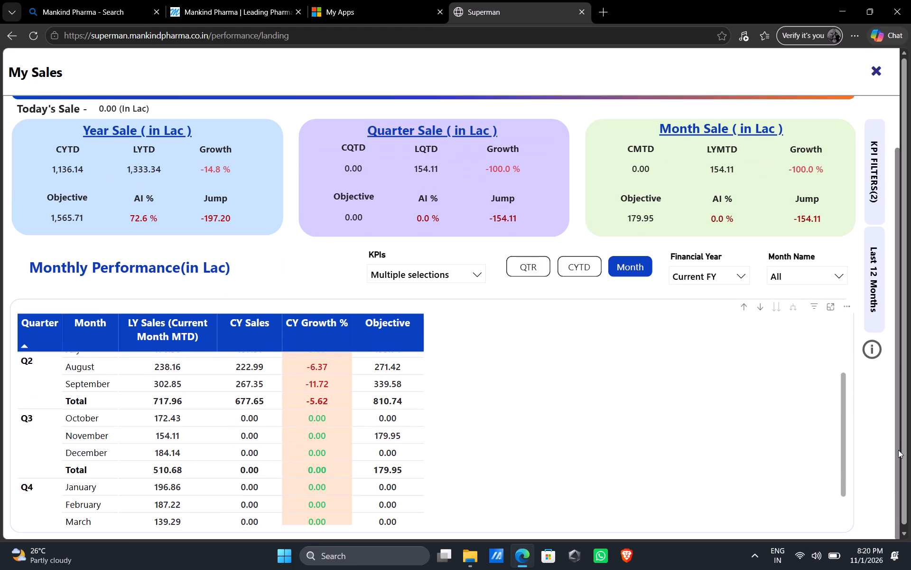
pyautogui.moveTo(898, 450); pyautogui.dragTo(898, 452)
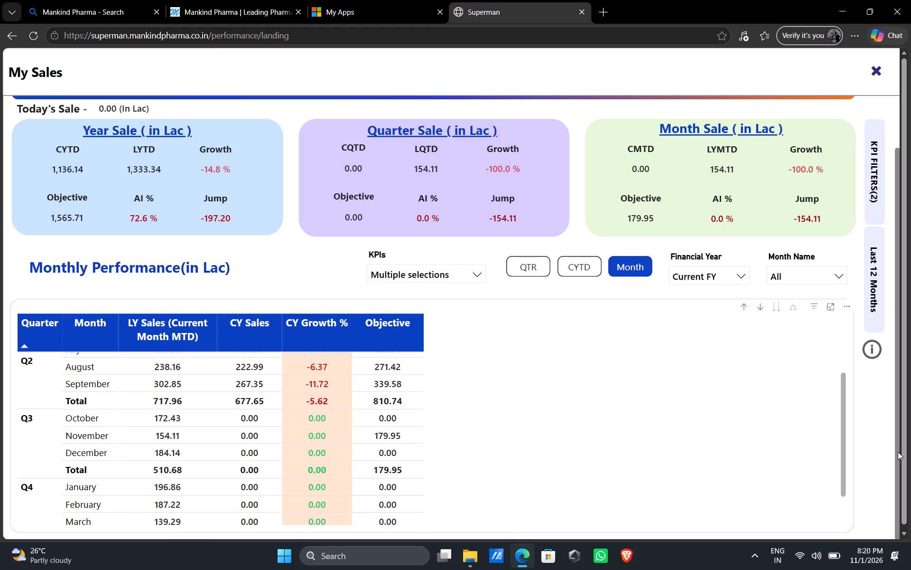
# Switch the performance table to the CYTD view and look through the available KPI options.
pyautogui.click(577, 274)
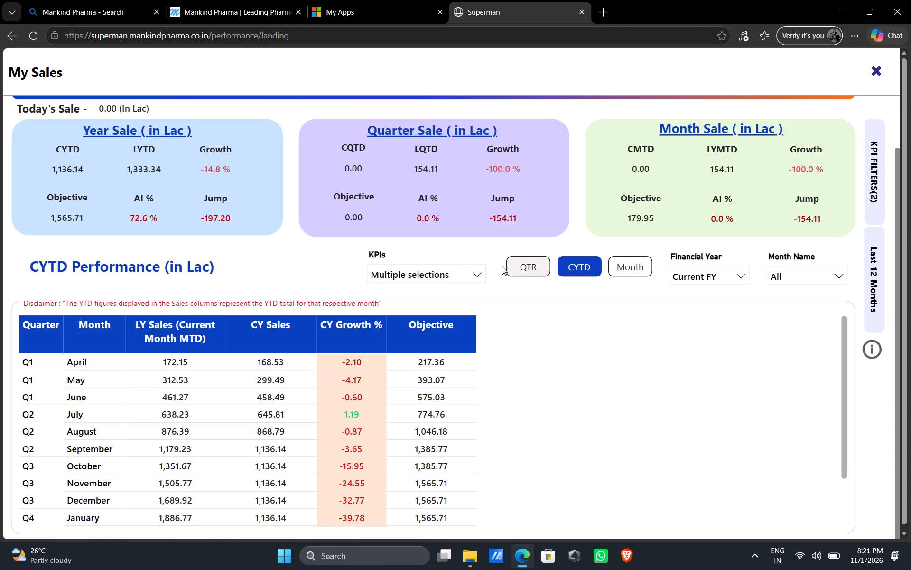
pyautogui.click(476, 276)
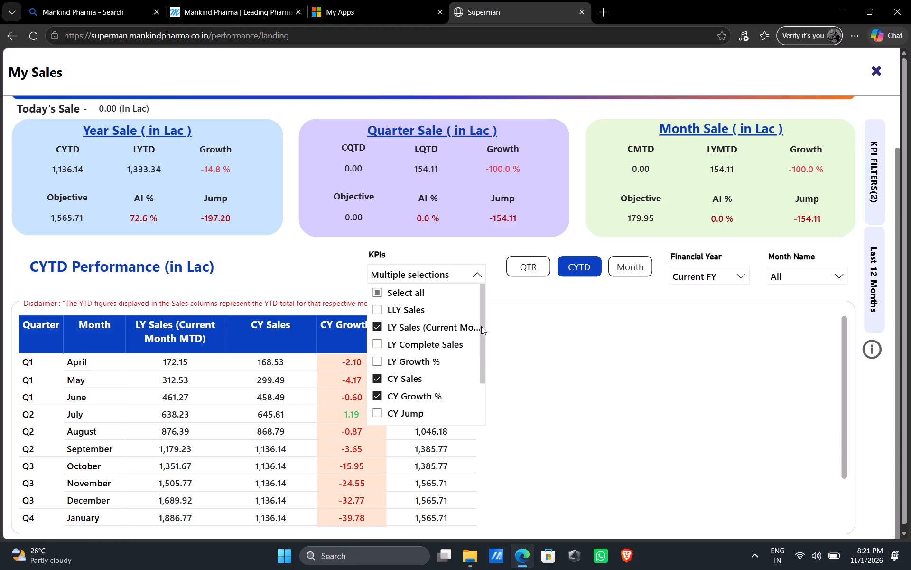
pyautogui.moveTo(483, 325); pyautogui.dragTo(484, 380)
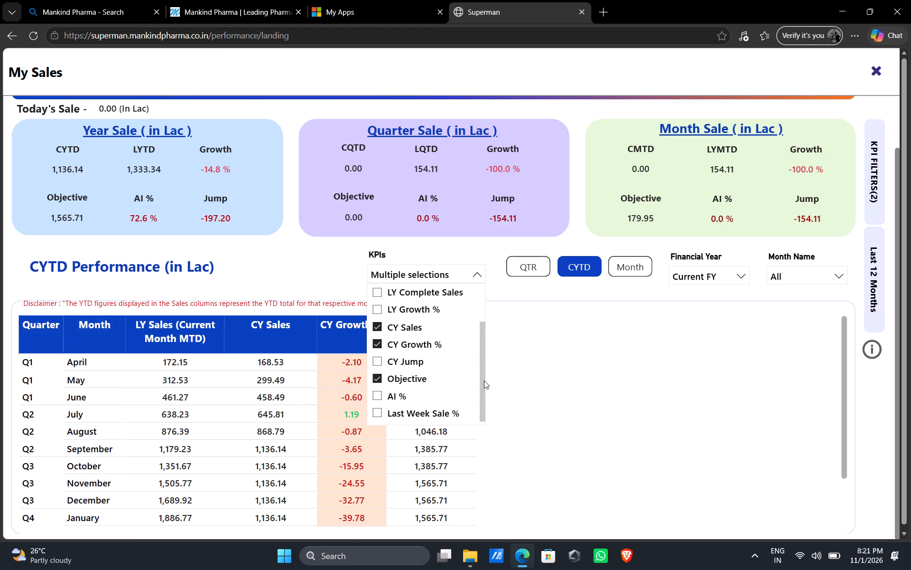
pyautogui.moveTo(484, 380); pyautogui.dragTo(483, 374)
pyautogui.moveTo(483, 374); pyautogui.dragTo(475, 307)
# Check the Financial Year options and select all months in the Month Name filter.
pyautogui.click(742, 281)
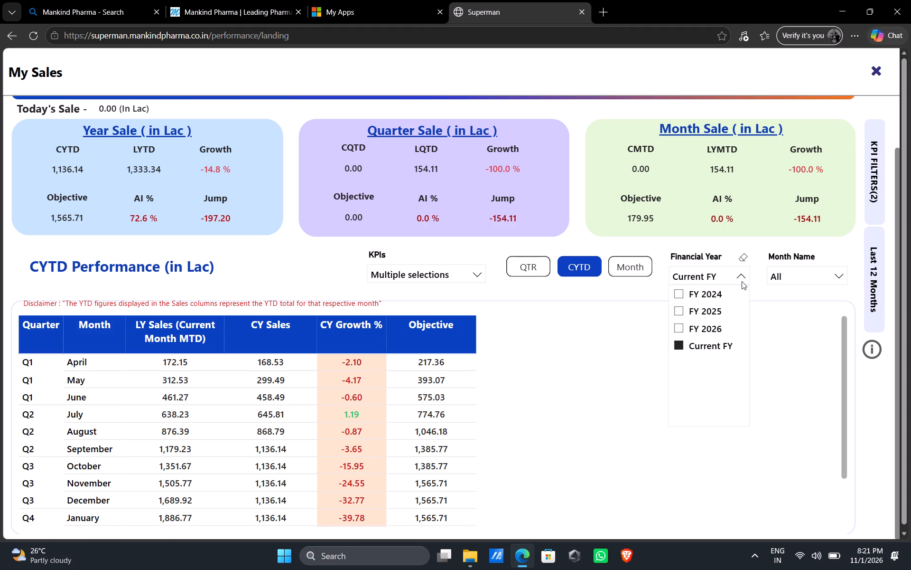
pyautogui.click(838, 278)
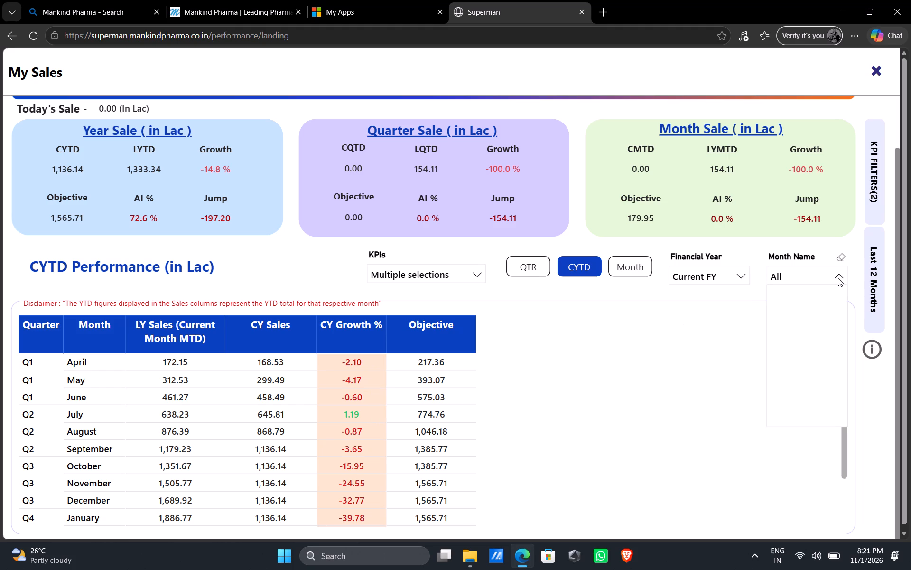
pyautogui.moveTo(846, 304); pyautogui.dragTo(842, 274)
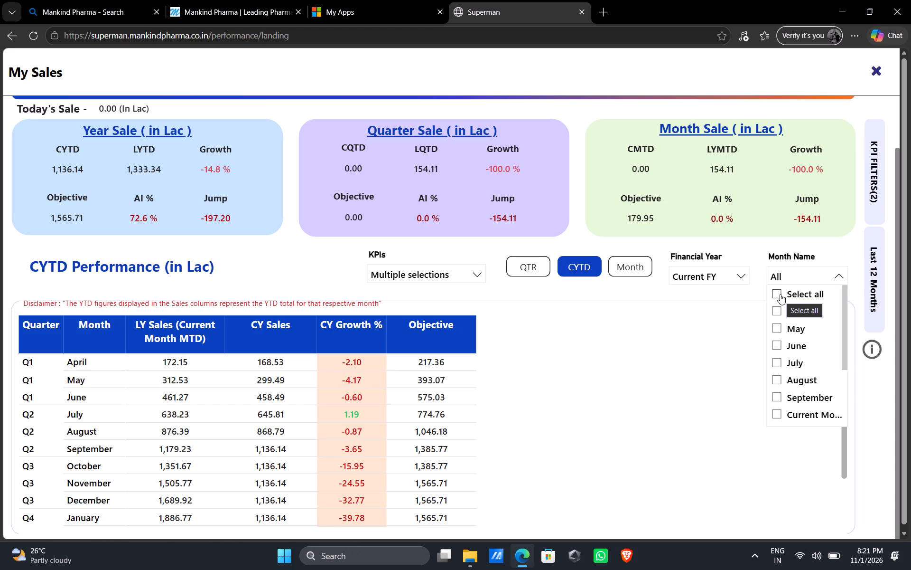
pyautogui.click(780, 294)
pyautogui.moveTo(845, 306); pyautogui.dragTo(851, 363)
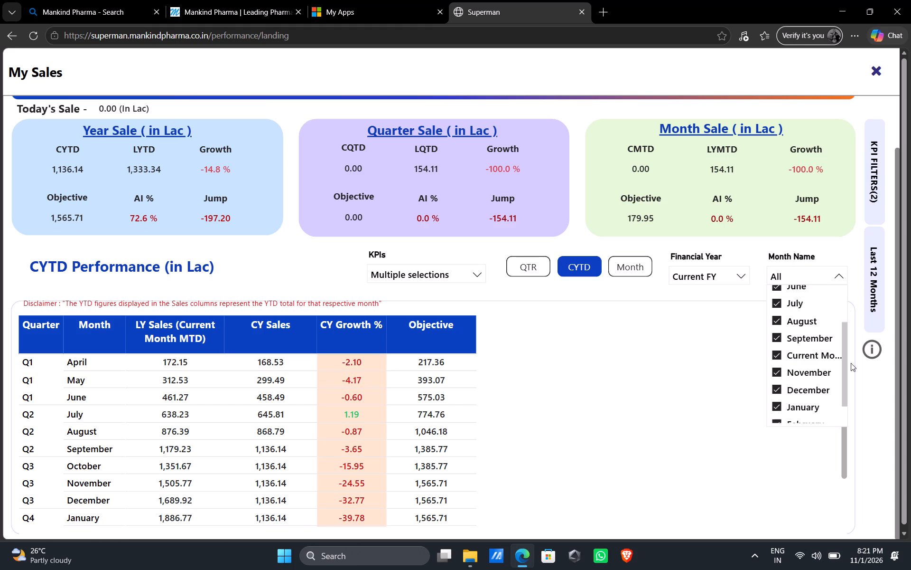
pyautogui.moveTo(851, 363); pyautogui.dragTo(847, 291)
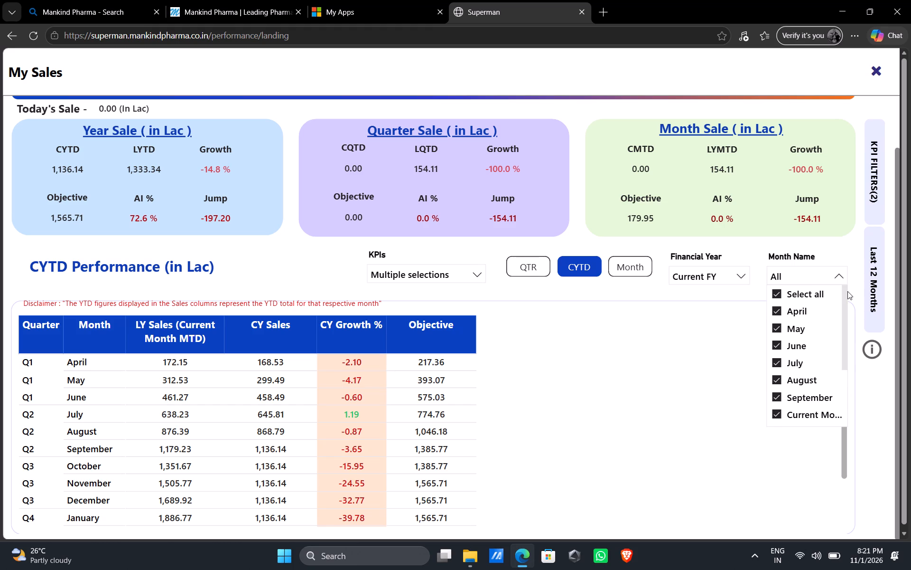
# Set the Role to MR in the KPI filters, check the relevant employee options and close the filters.
pyautogui.click(875, 207)
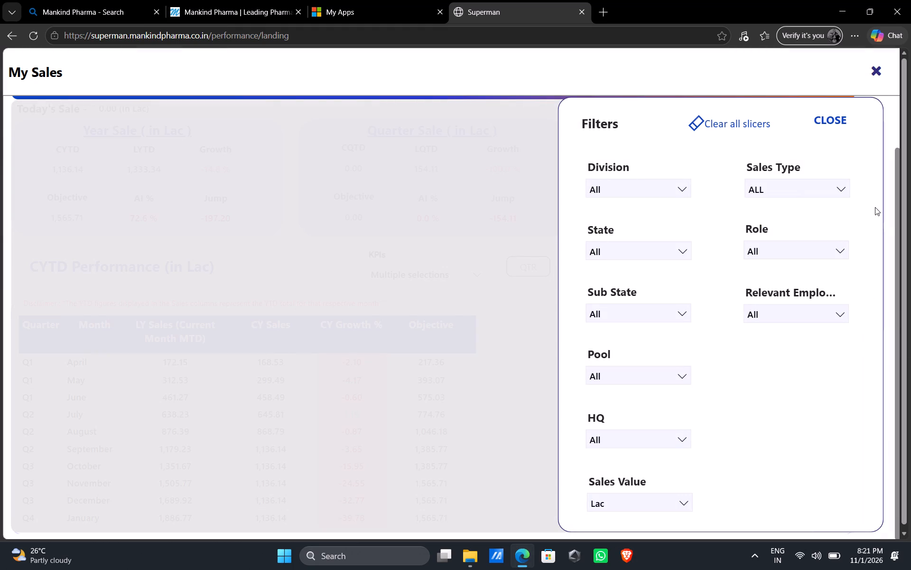
pyautogui.click(842, 253)
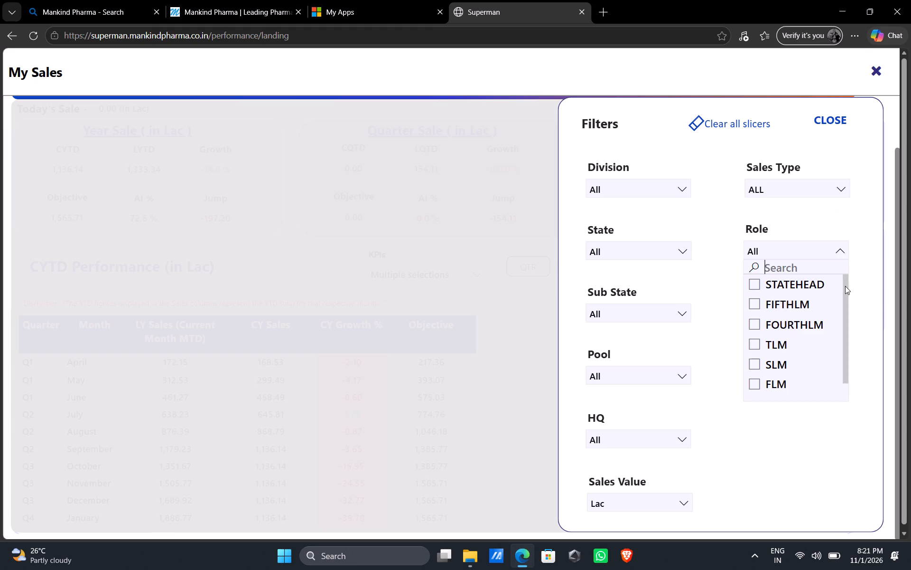
pyautogui.moveTo(845, 286); pyautogui.dragTo(851, 338)
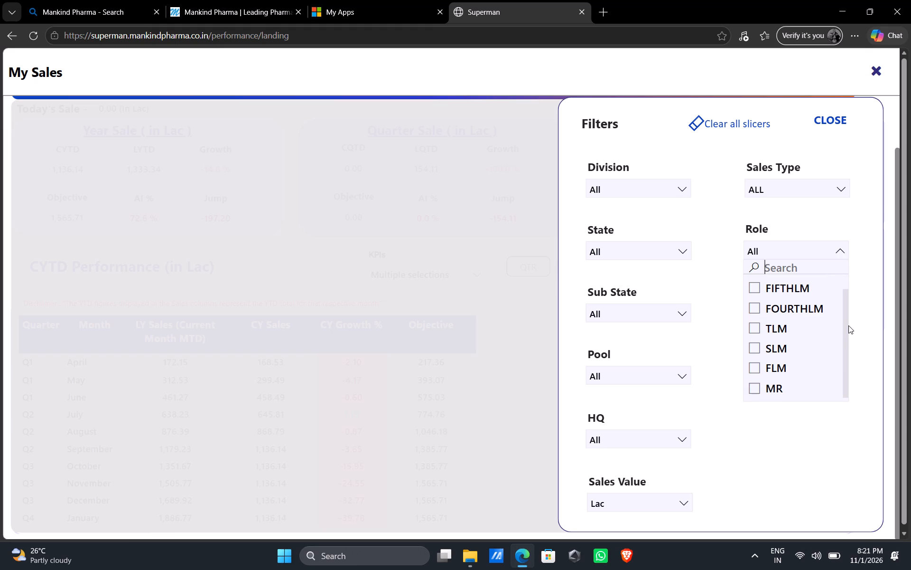
pyautogui.click(757, 389)
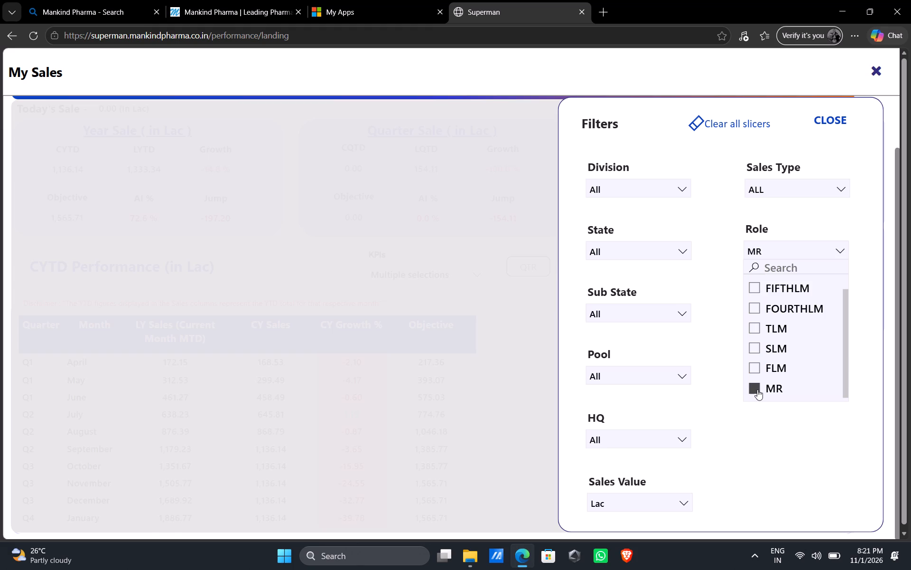
pyautogui.click(723, 335)
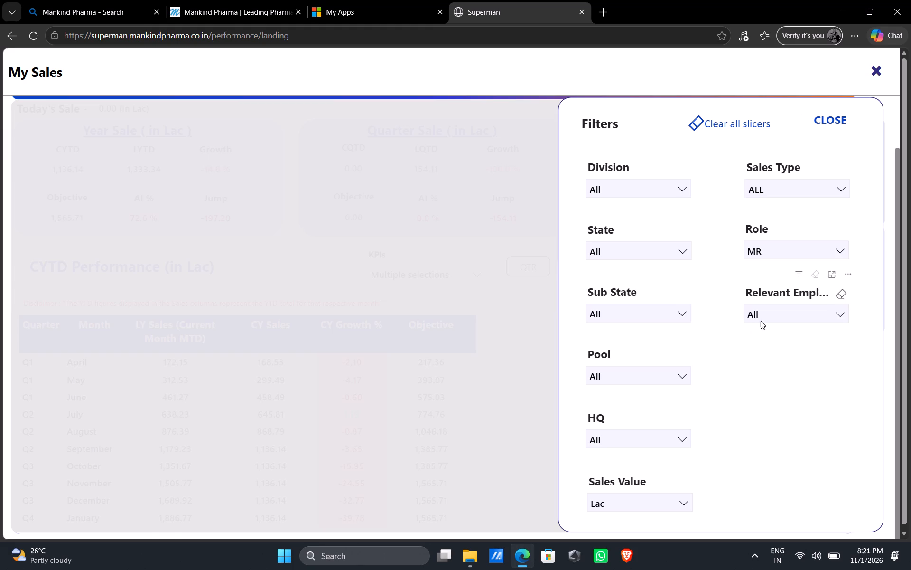
pyautogui.click(841, 313)
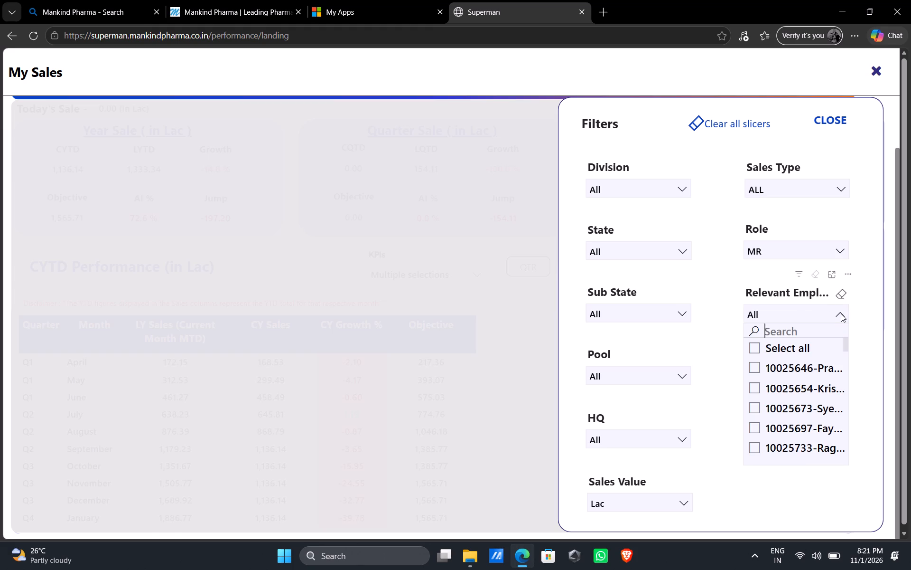
pyautogui.click(841, 313)
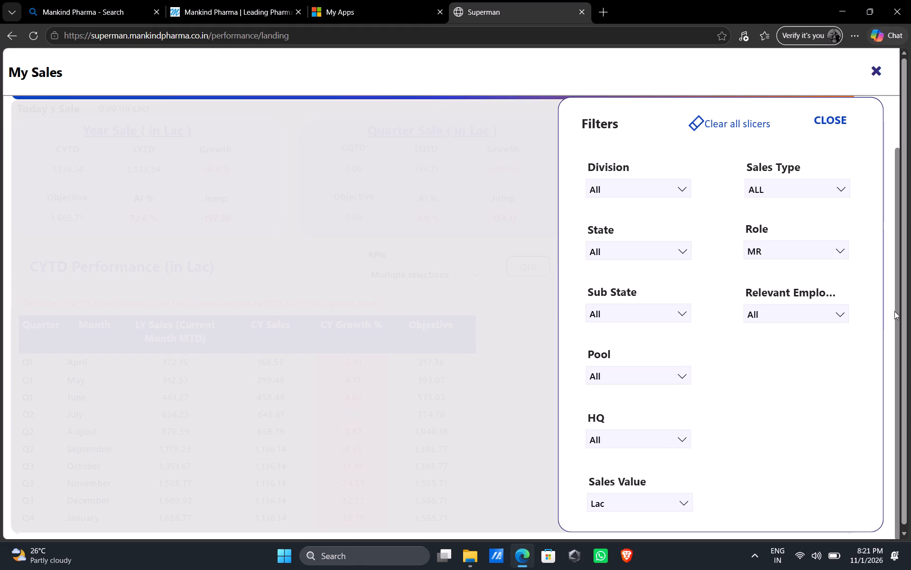
pyautogui.click(826, 121)
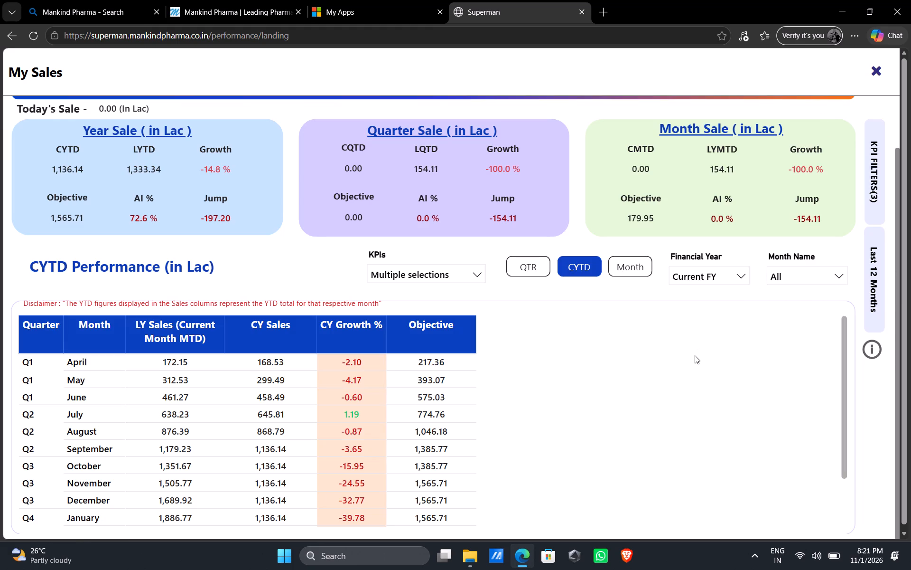
# Recheck the Month Name selection and examine the CYTD table down to its Total row.
pyautogui.click(837, 275)
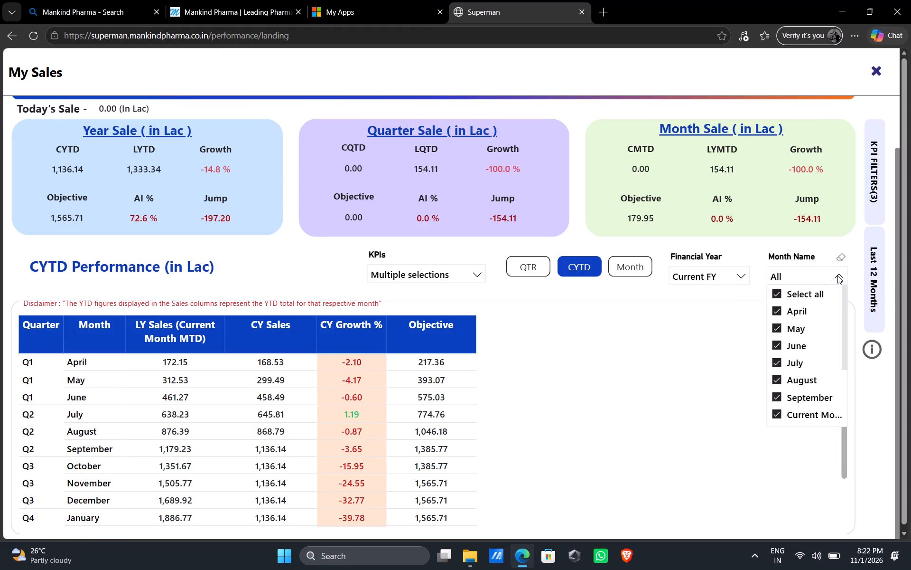
pyautogui.click(676, 358)
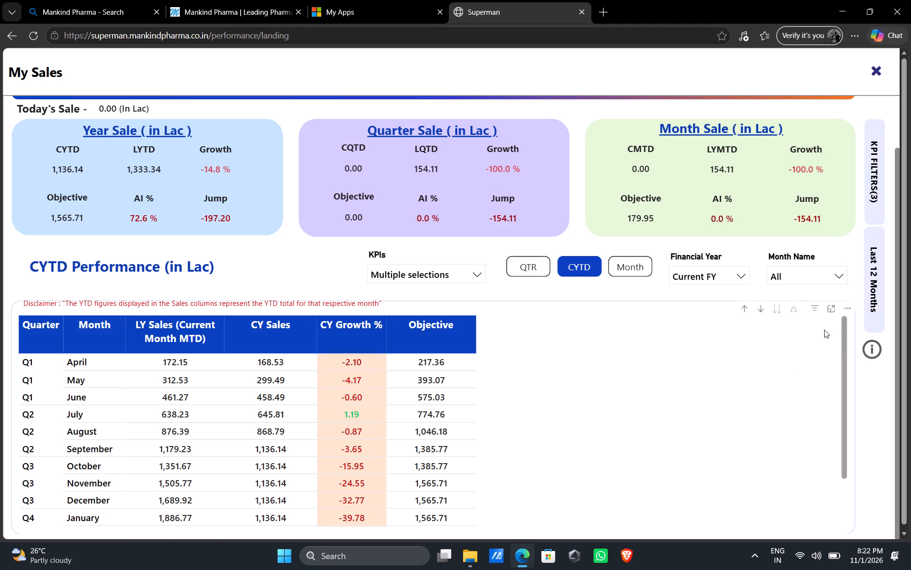
pyautogui.moveTo(844, 334); pyautogui.dragTo(855, 427)
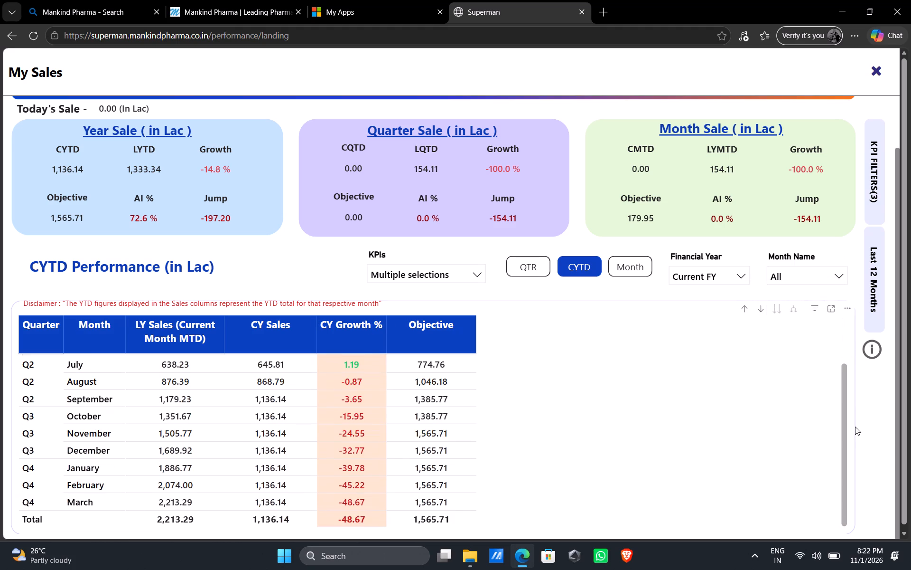
# Compare the performance table in the Month, CYTD and QTR views, review the sales summary, and close the My Sales report.
pyautogui.moveTo(855, 427); pyautogui.dragTo(855, 433)
pyautogui.moveTo(855, 433); pyautogui.dragTo(852, 323)
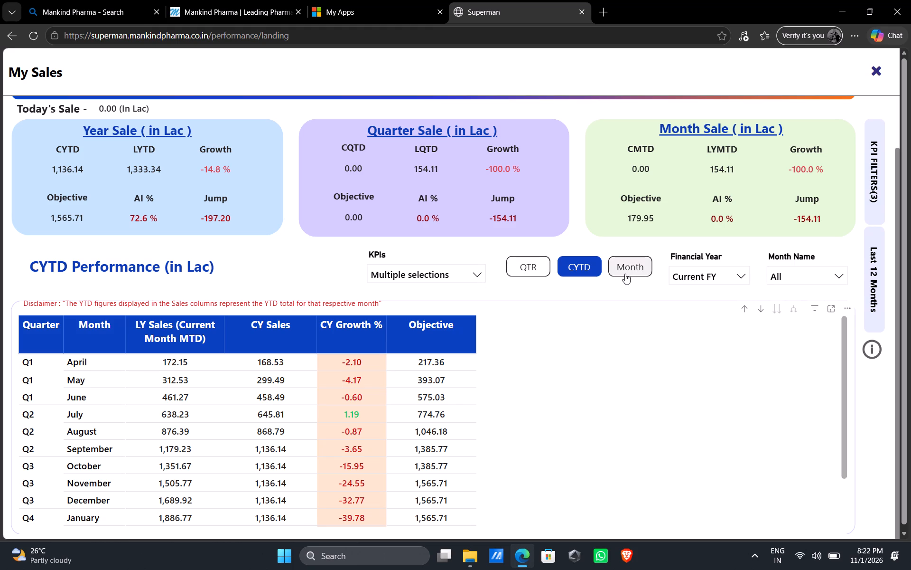
pyautogui.click(627, 272)
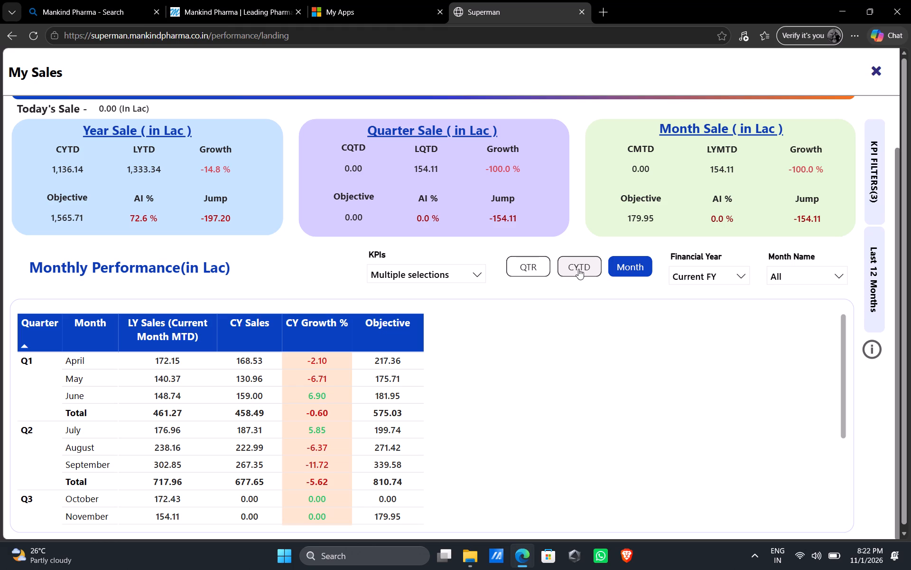
pyautogui.click(578, 269)
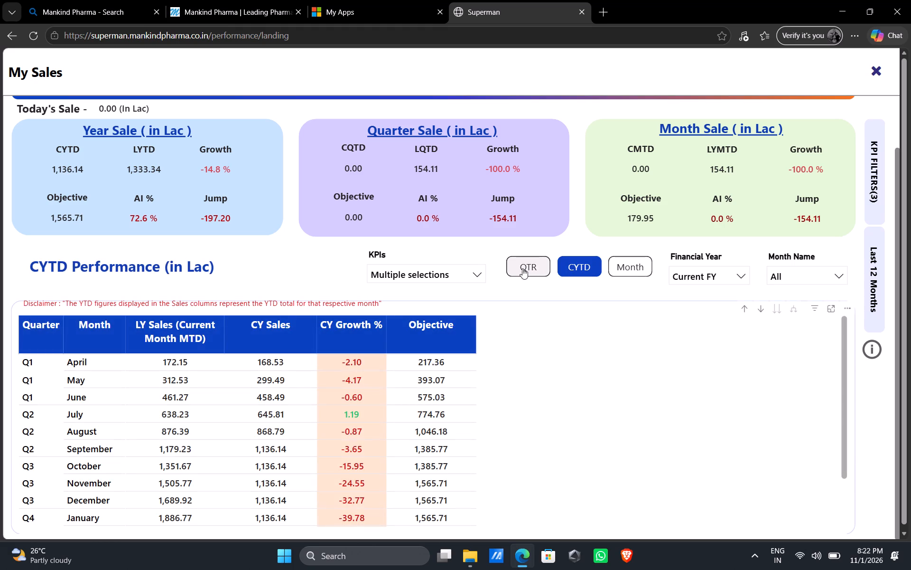
pyautogui.click(522, 268)
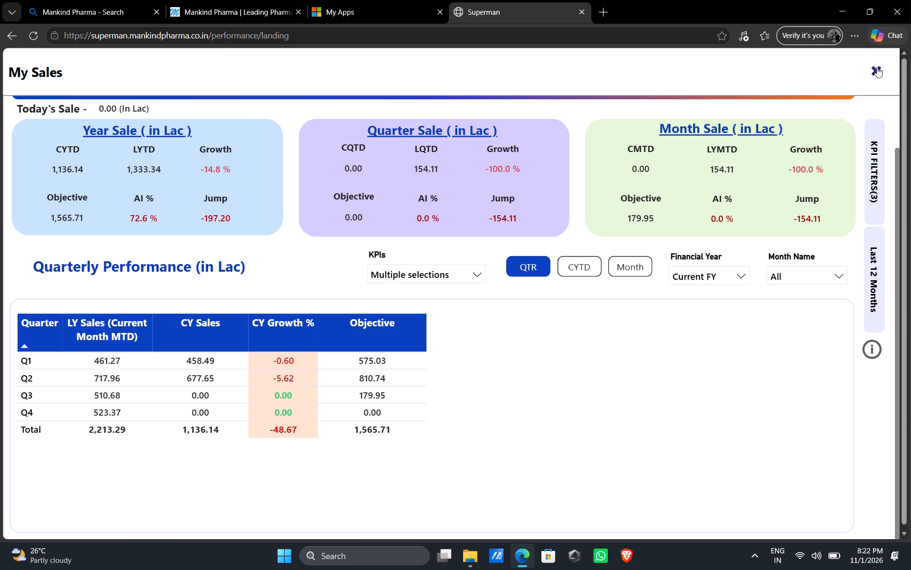
pyautogui.moveTo(898, 176); pyautogui.dragTo(900, 80)
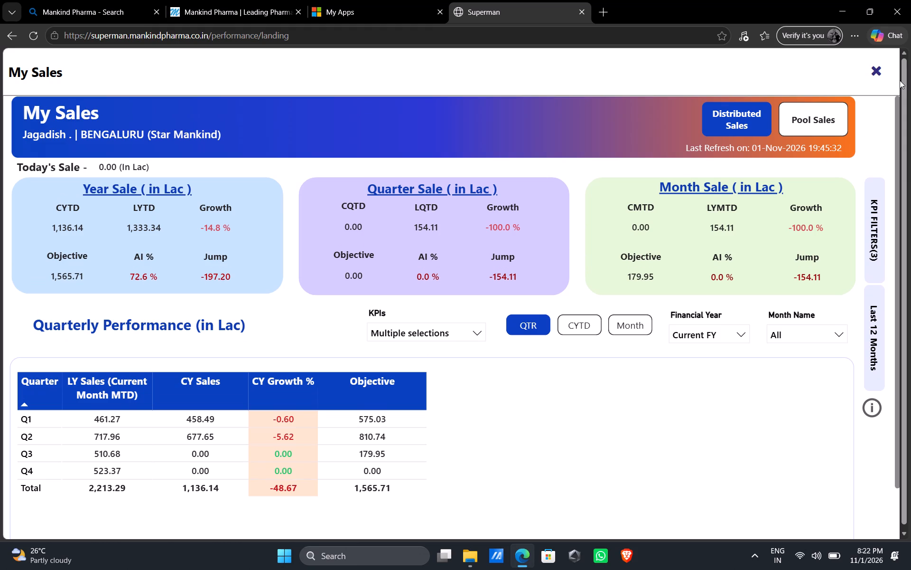
pyautogui.moveTo(900, 80); pyautogui.dragTo(910, 168)
pyautogui.click(879, 68)
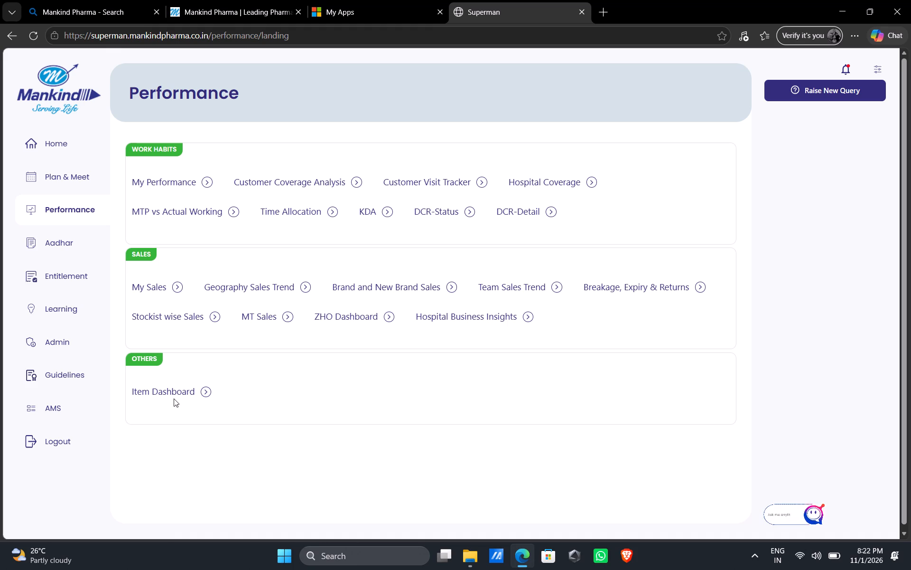
# Open the Geography Sales Trend report and turn on Show AI%.
pyautogui.click(228, 289)
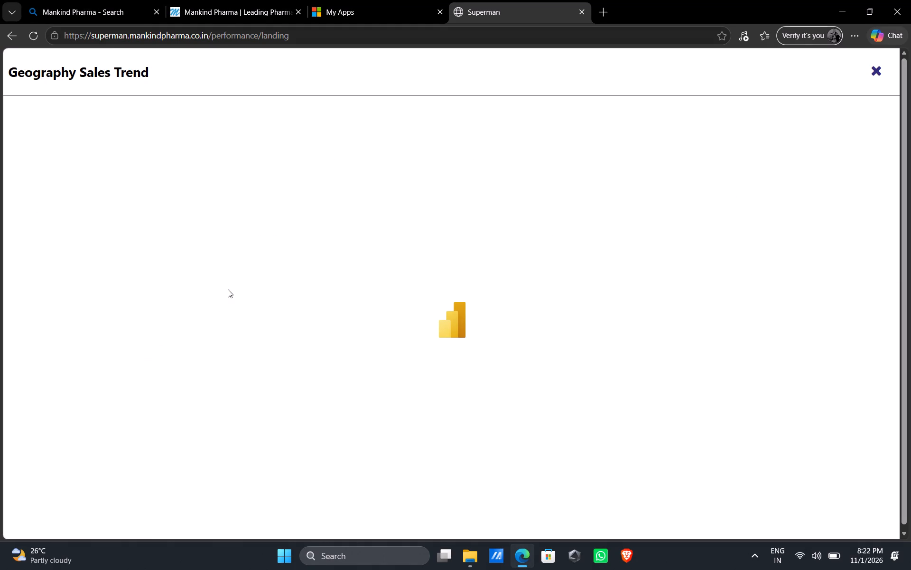
pyautogui.click(454, 319)
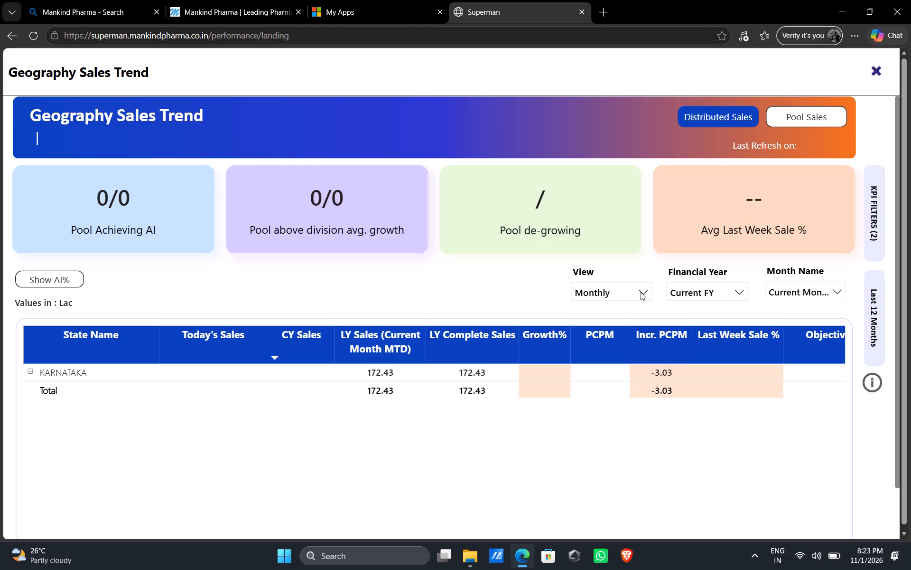
pyautogui.click(71, 282)
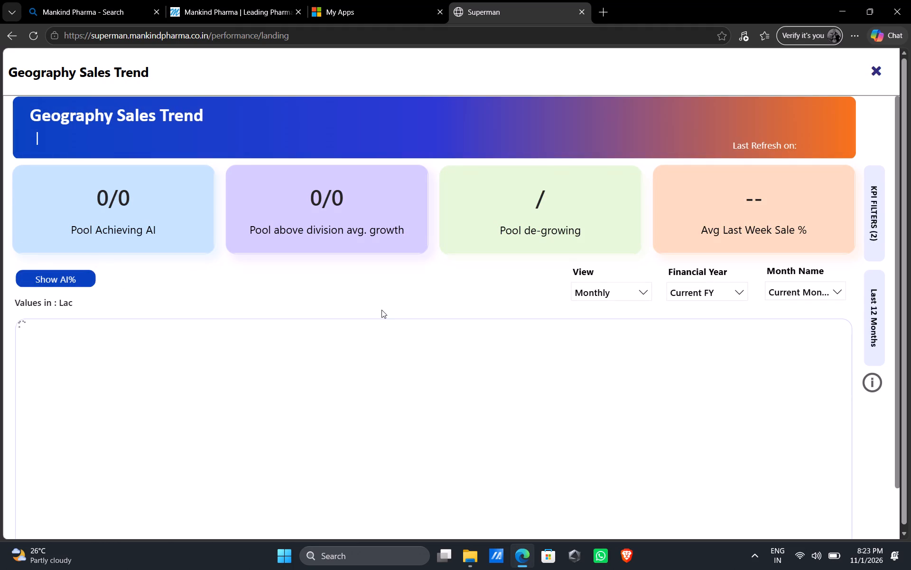
# Look through the available options of the View, Financial Year and Month Name filters.
pyautogui.click(643, 296)
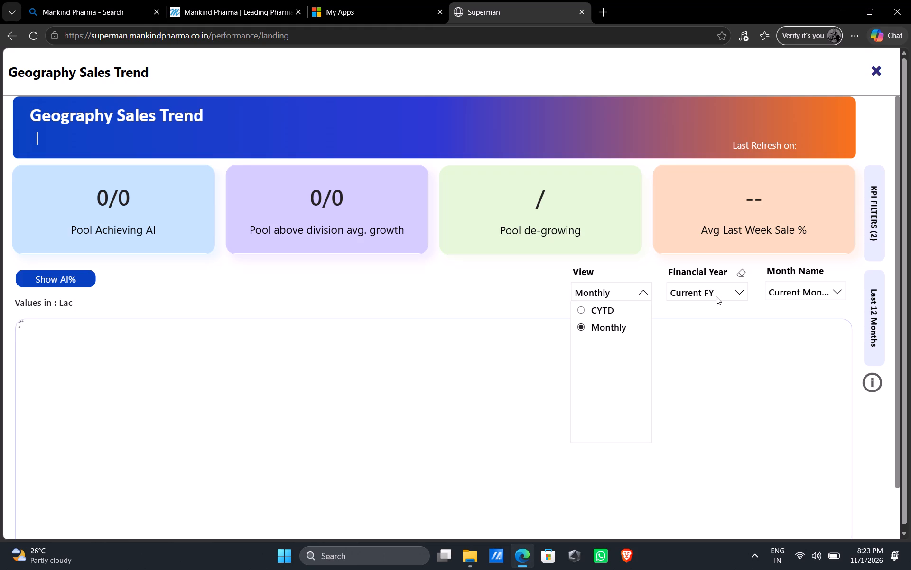
pyautogui.click(734, 296)
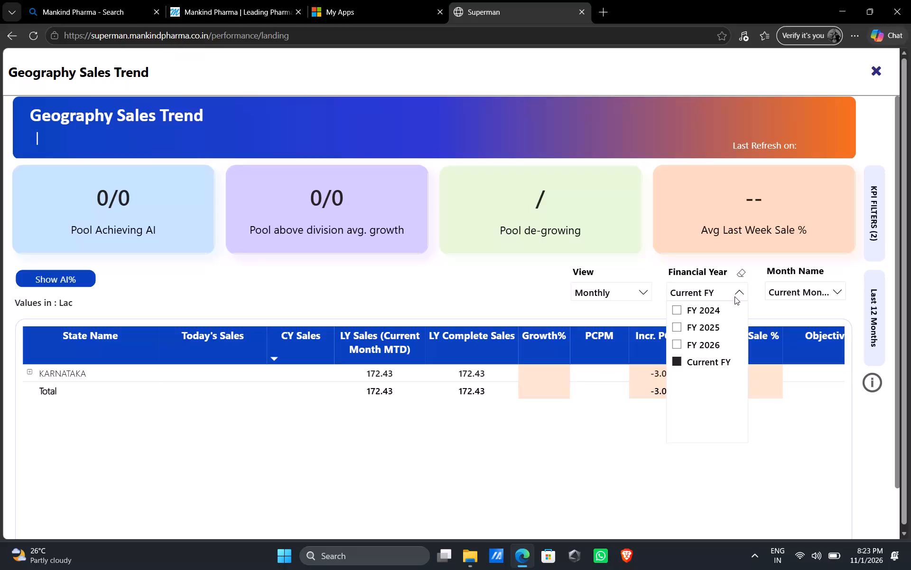
pyautogui.click(834, 292)
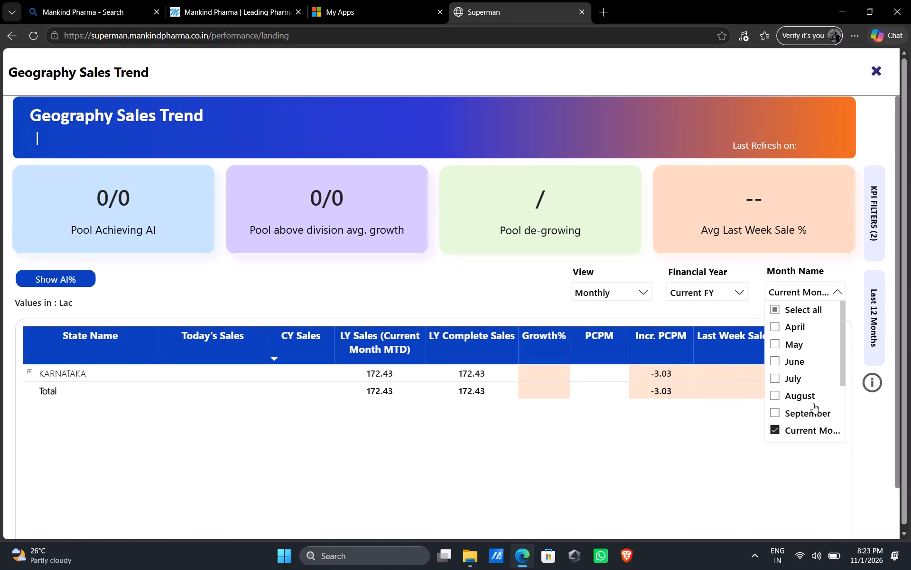
pyautogui.moveTo(843, 364); pyautogui.dragTo(847, 392)
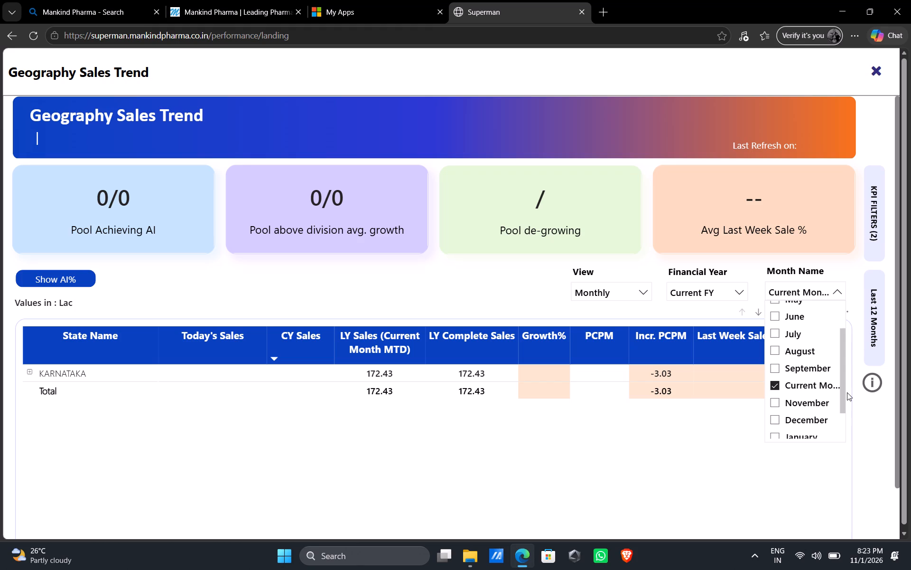
pyautogui.moveTo(847, 392); pyautogui.dragTo(844, 341)
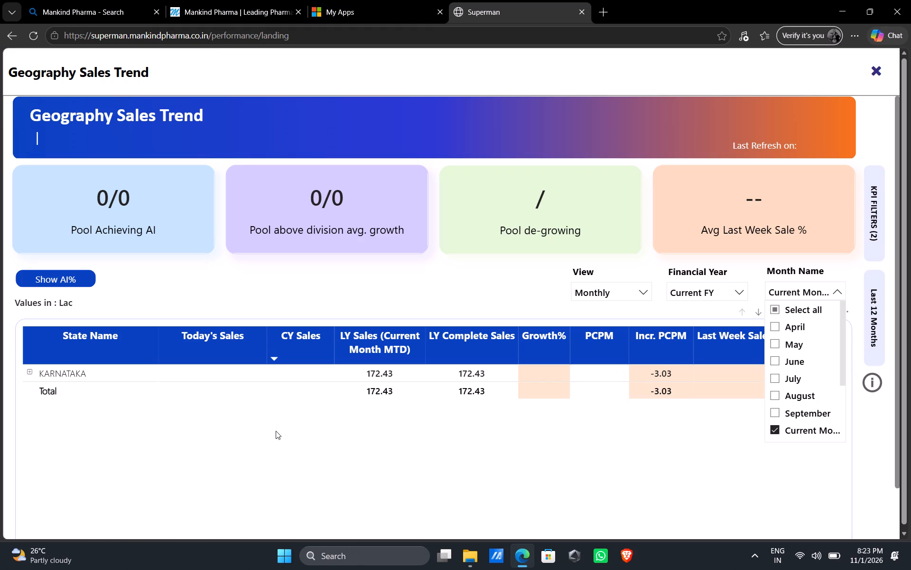
# Expand the KARNATAKA row and sort the table by CY Sales in ascending order.
pyautogui.click(32, 374)
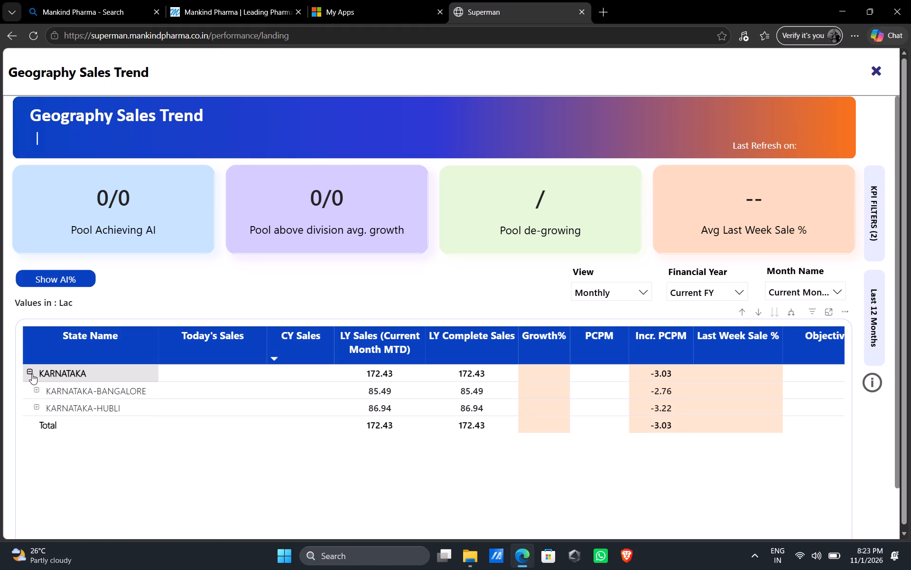
pyautogui.click(275, 359)
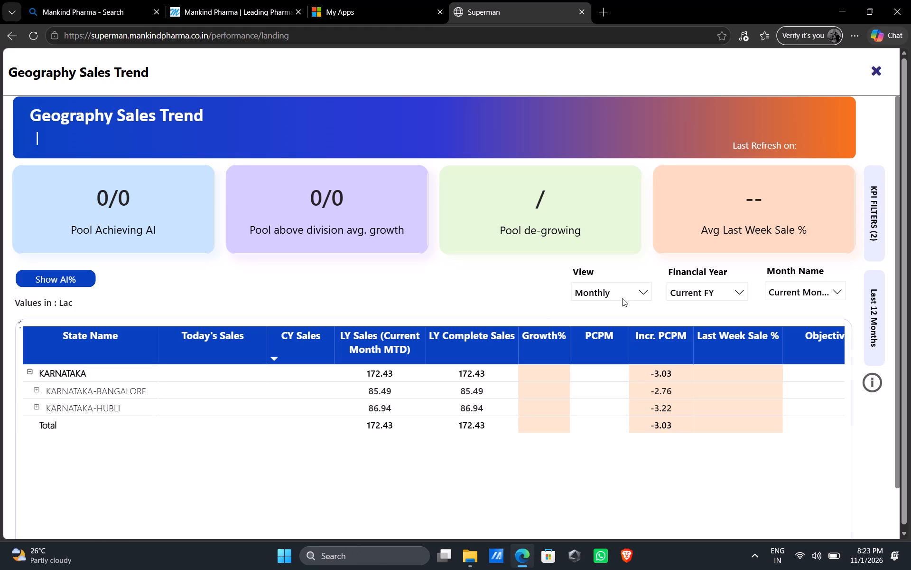
# Check the Month Name filter options through to March and close the list.
pyautogui.click(841, 295)
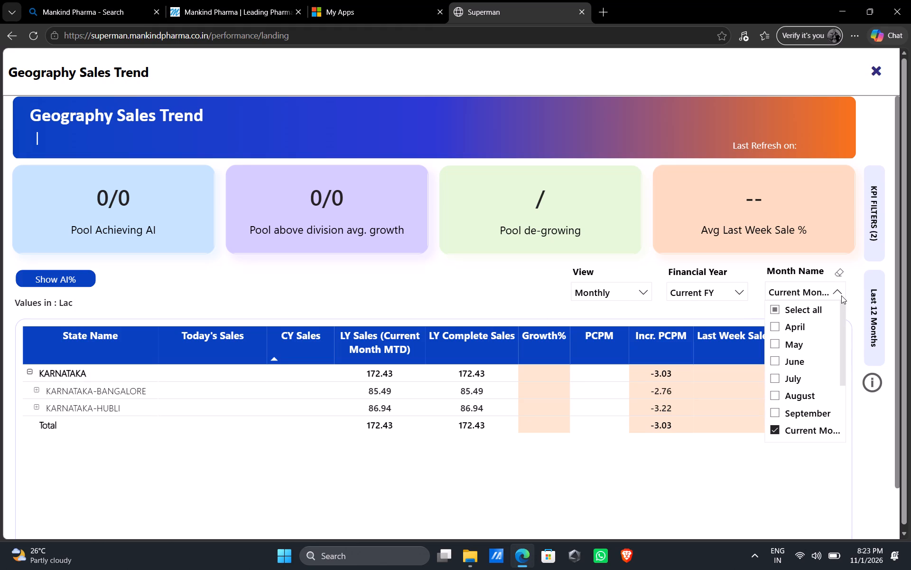
pyautogui.moveTo(843, 329); pyautogui.dragTo(844, 401)
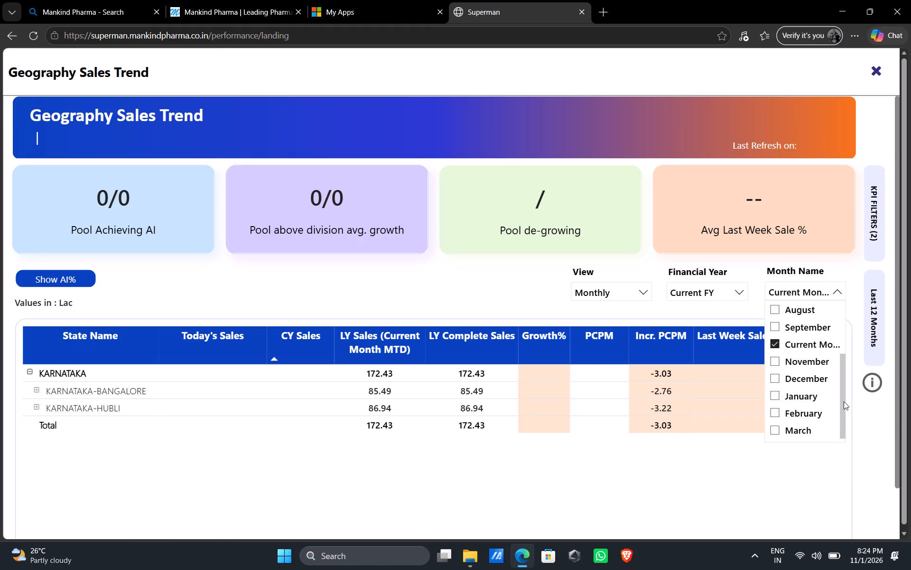
pyautogui.moveTo(844, 401); pyautogui.dragTo(838, 432)
pyautogui.moveTo(844, 415); pyautogui.dragTo(849, 428)
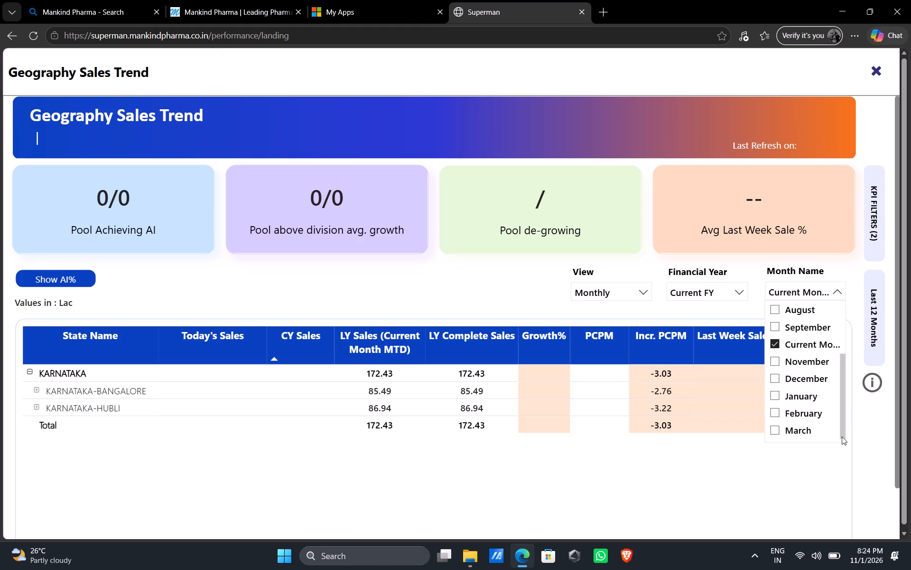
pyautogui.click(842, 440)
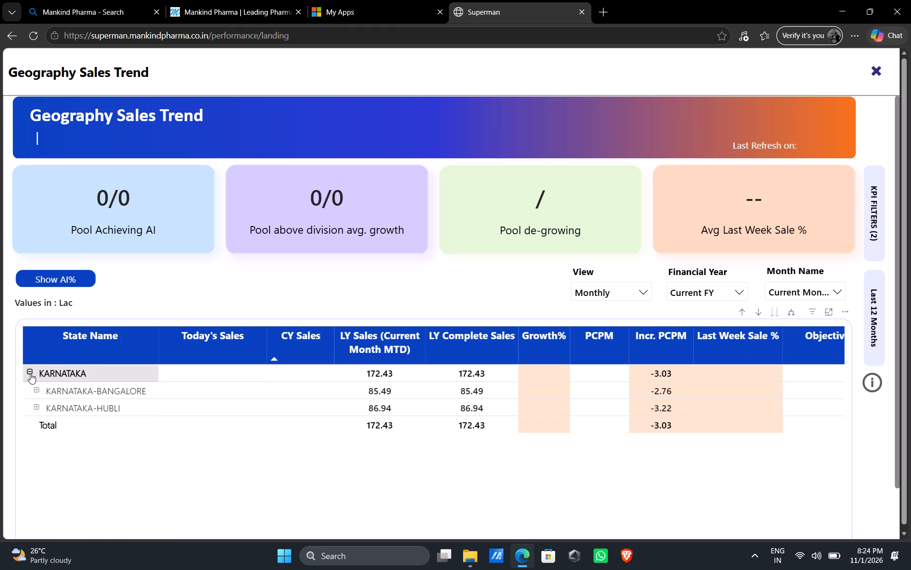
# Expand the whole table one more hierarchy level and look through the city rows under the Karnataka regions.
pyautogui.click(788, 313)
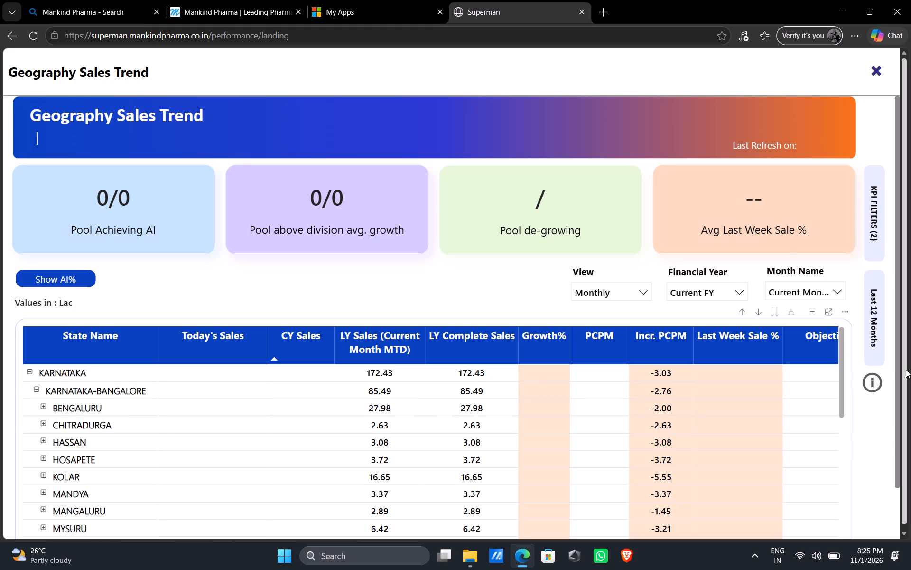
pyautogui.moveTo(842, 353); pyautogui.dragTo(829, 507)
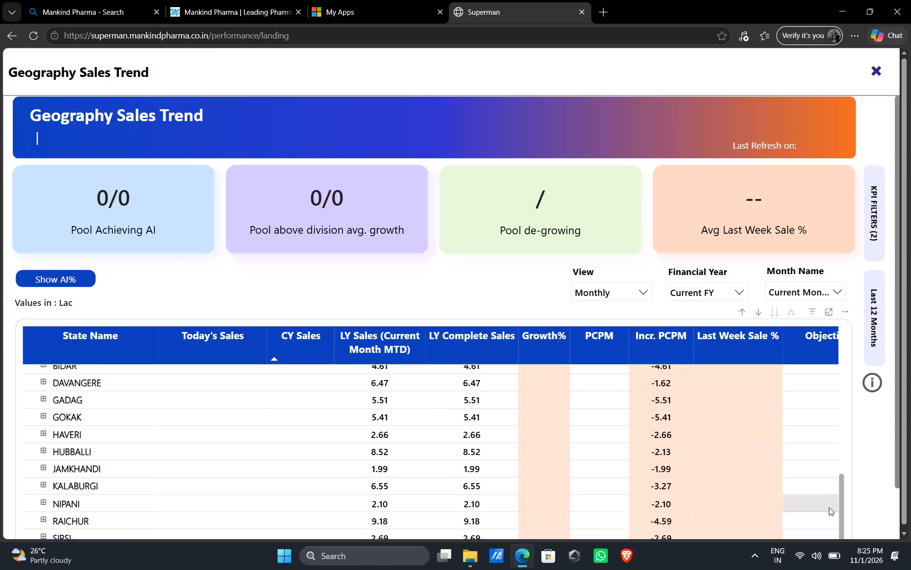
pyautogui.moveTo(829, 507); pyautogui.dragTo(855, 305)
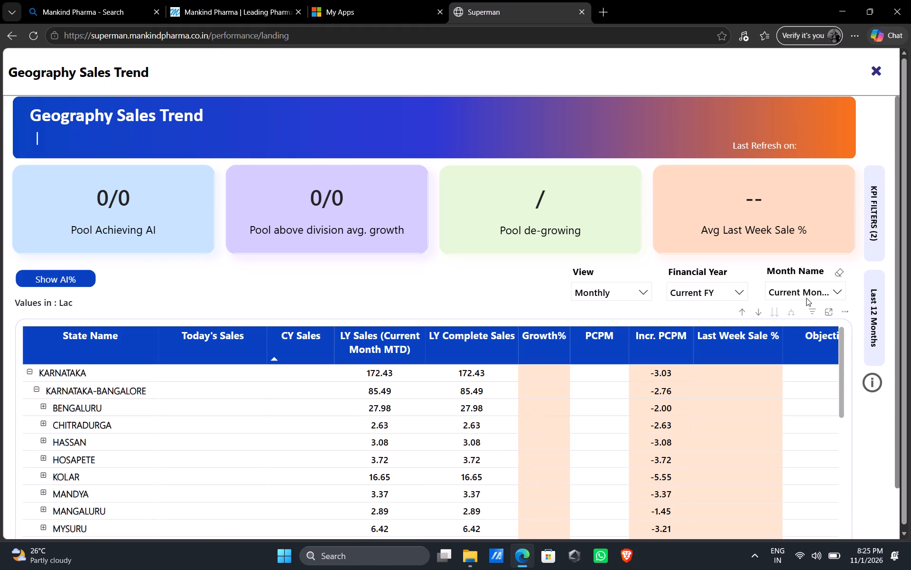
# Set the Month Name filter to November only, in place of Current Month, and look through the city-wise sales rows.
pyautogui.click(836, 292)
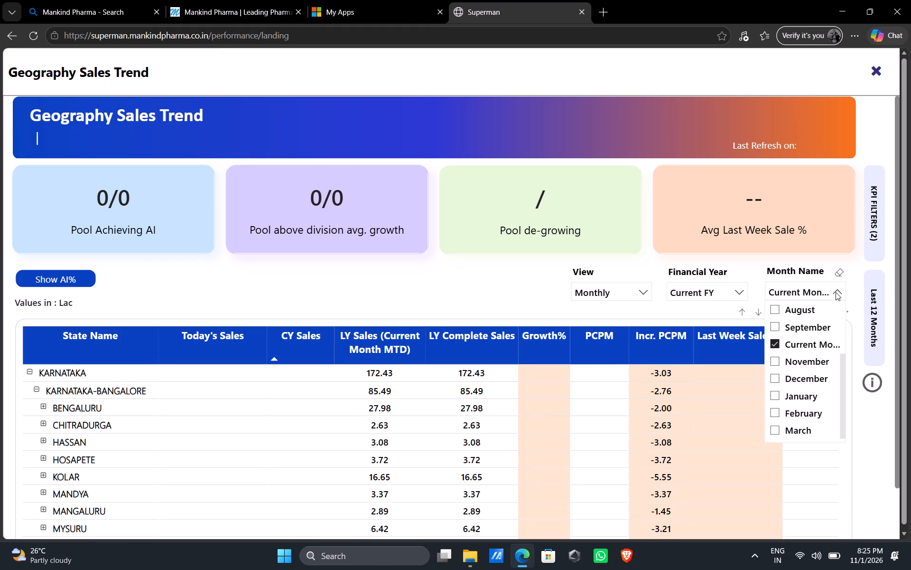
pyautogui.click(775, 361)
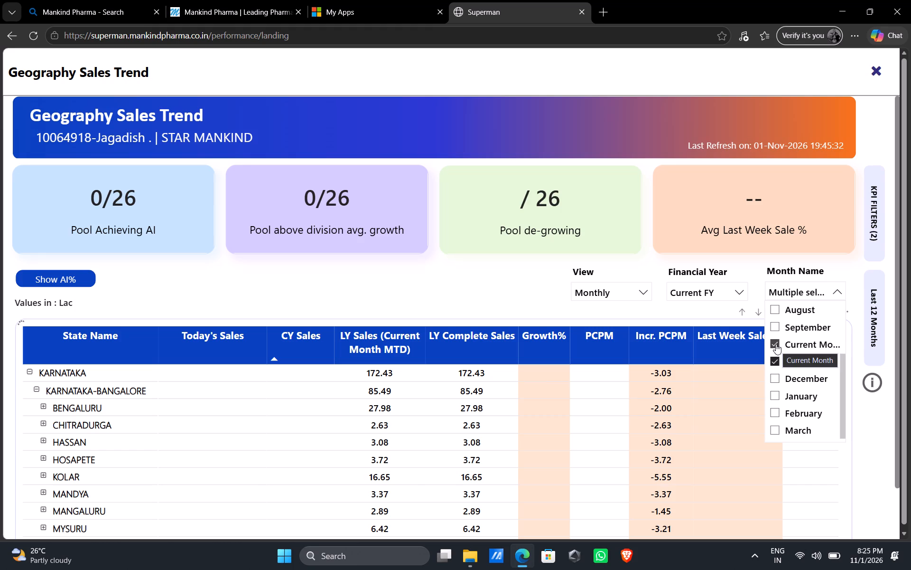
pyautogui.click(776, 345)
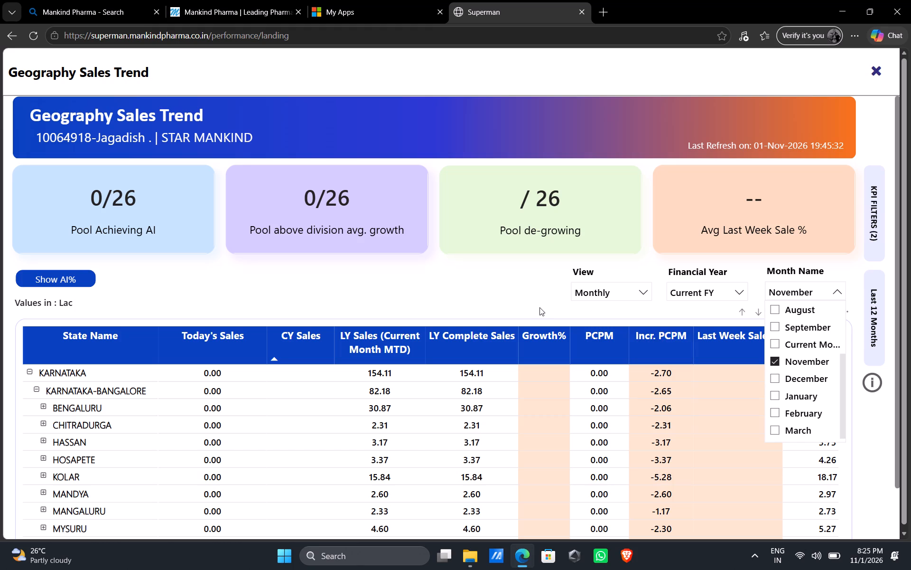
pyautogui.click(540, 307)
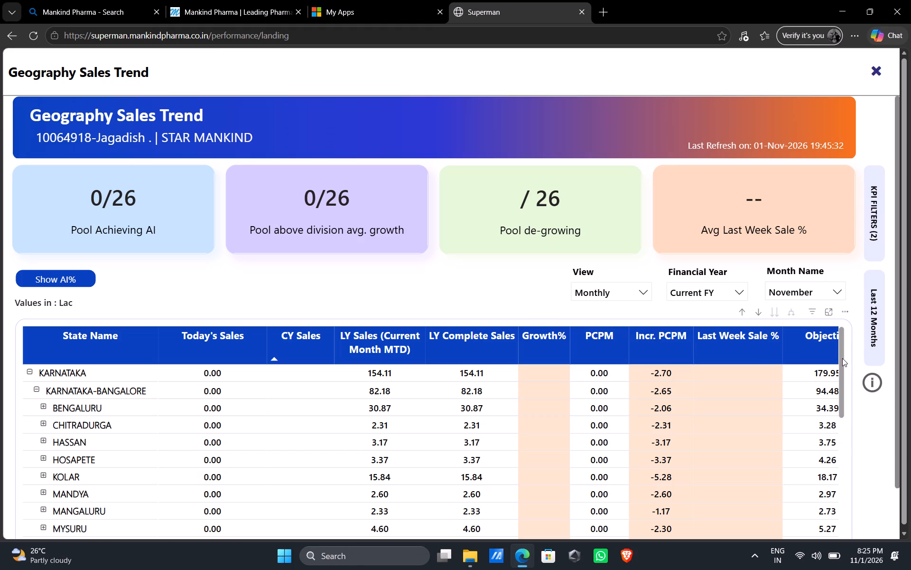
pyautogui.moveTo(842, 358); pyautogui.dragTo(838, 544)
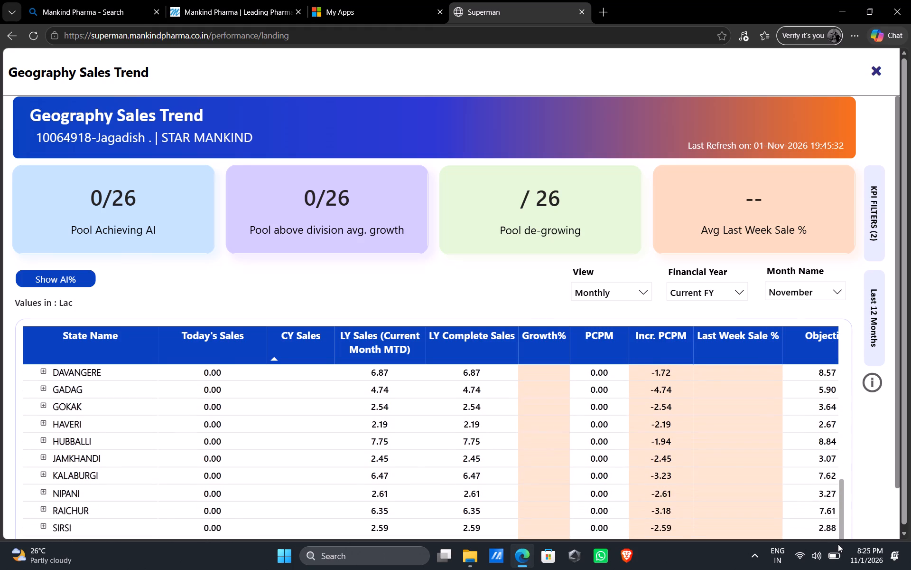
pyautogui.moveTo(838, 544); pyautogui.dragTo(851, 463)
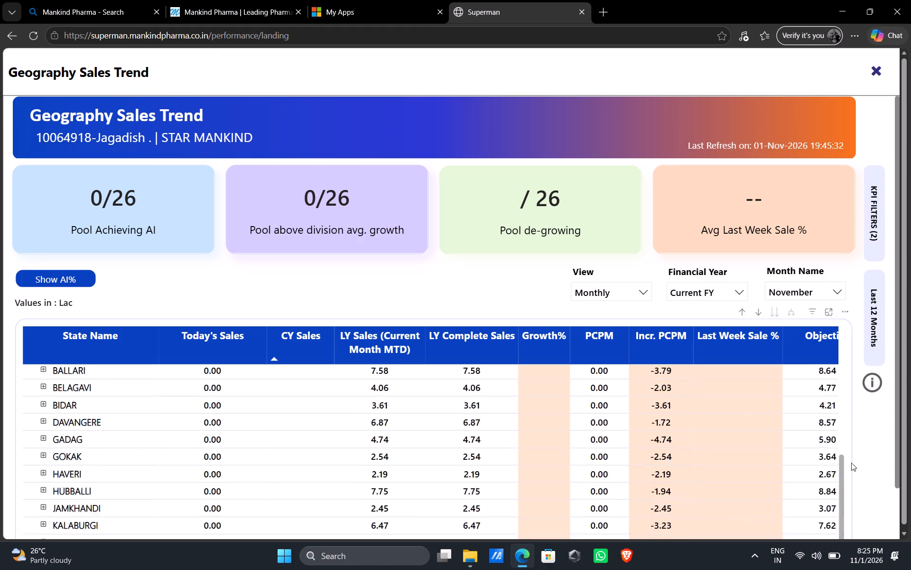
pyautogui.moveTo(851, 463); pyautogui.dragTo(848, 330)
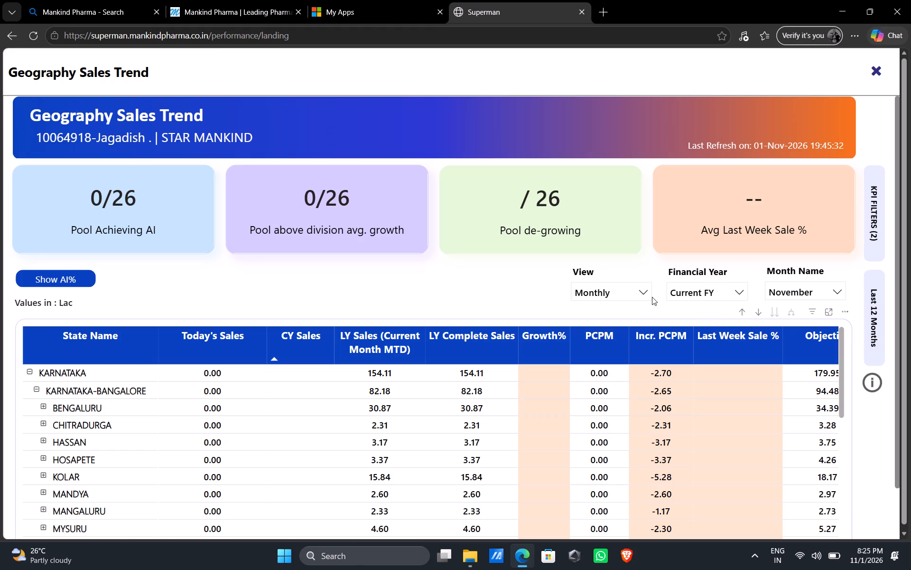
# Set the View to CYTD and add Current Month to the November selection in the Month Name filter.
pyautogui.click(649, 295)
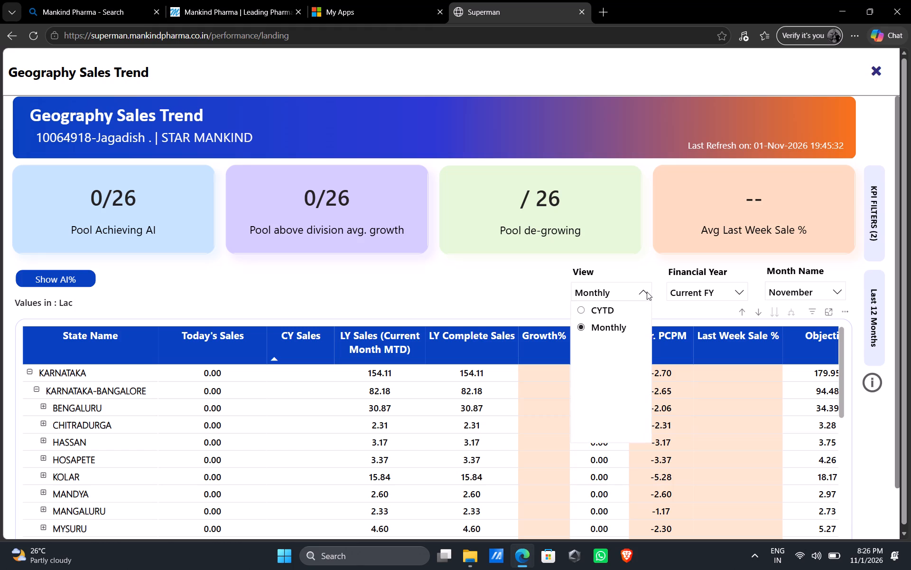
pyautogui.click(582, 309)
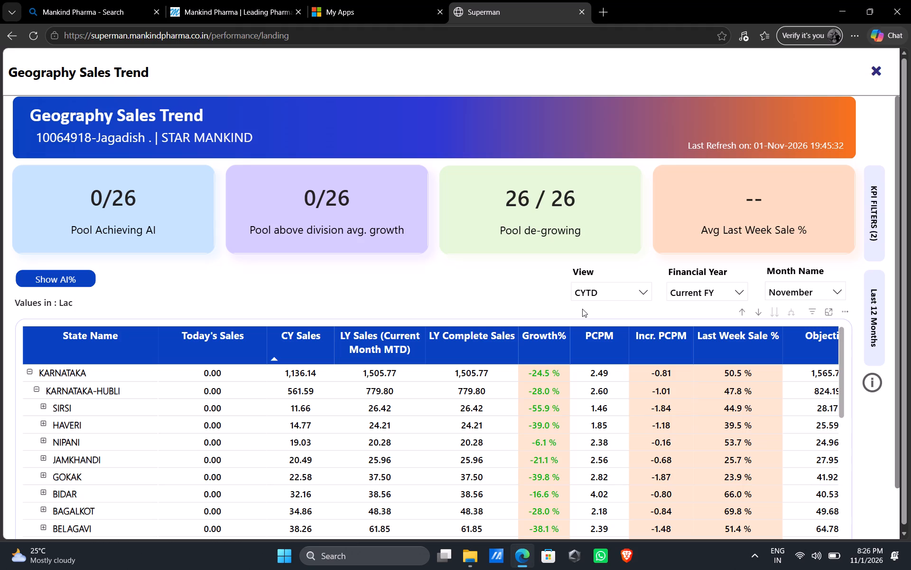
pyautogui.click(836, 292)
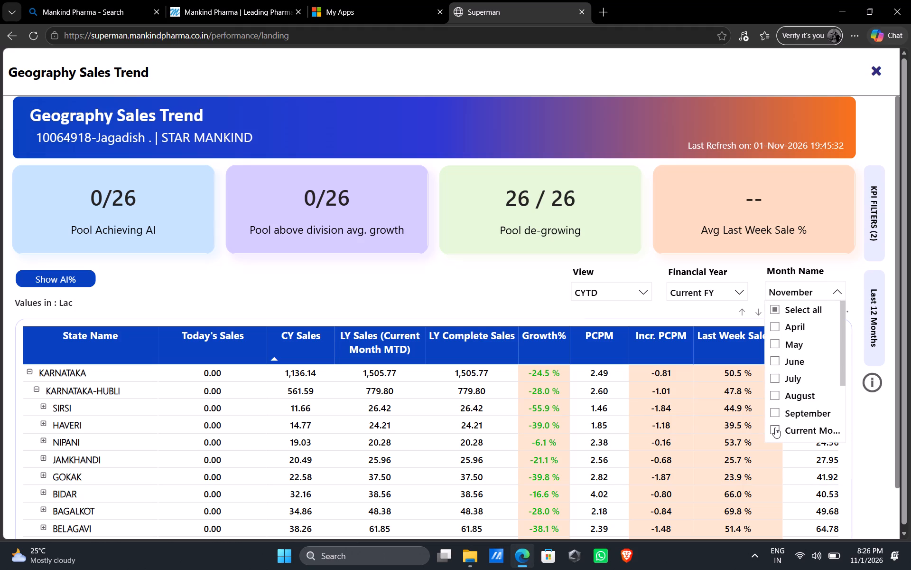
pyautogui.click(775, 427)
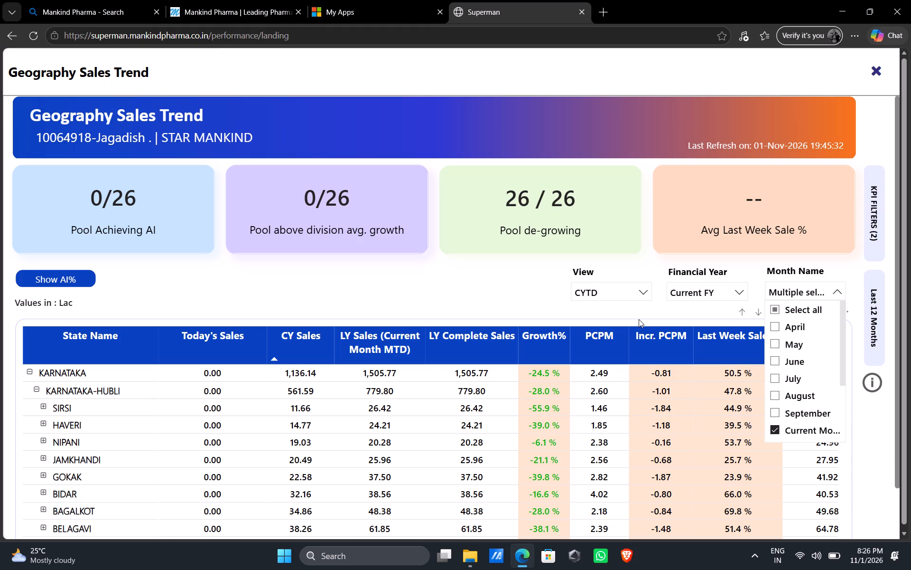
# Close the Month Name list and look through the city-wise CYTD sales rows under the Karnataka regions.
pyautogui.click(532, 308)
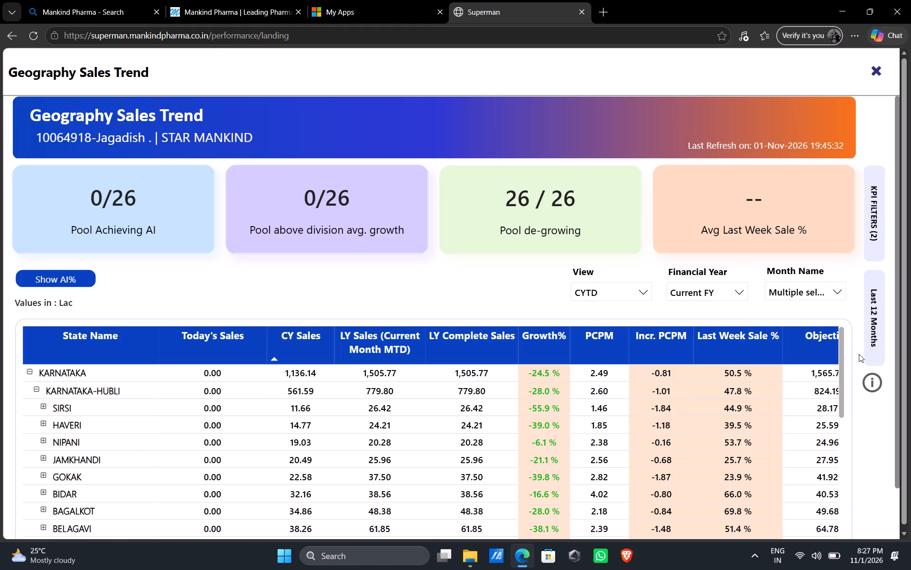
pyautogui.moveTo(844, 354); pyautogui.dragTo(846, 534)
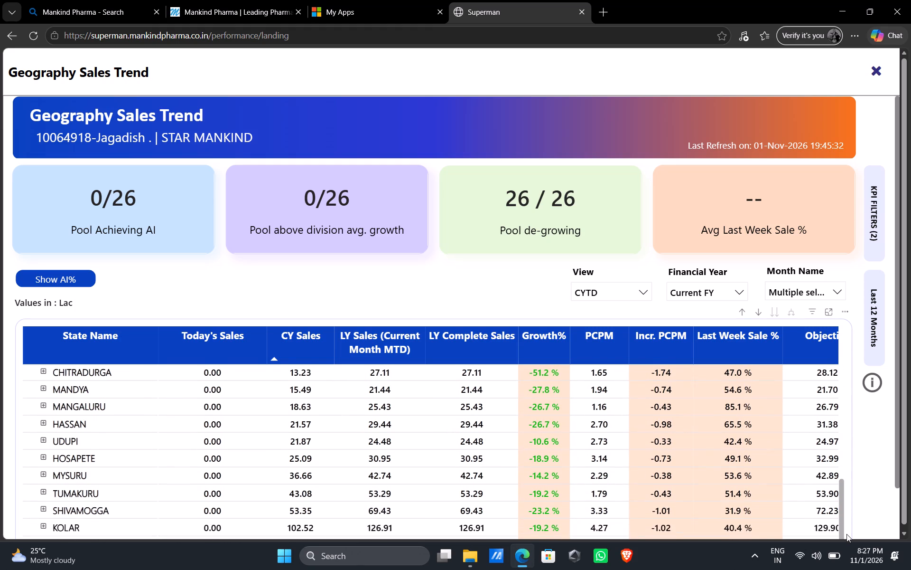
pyautogui.moveTo(846, 534); pyautogui.dragTo(845, 326)
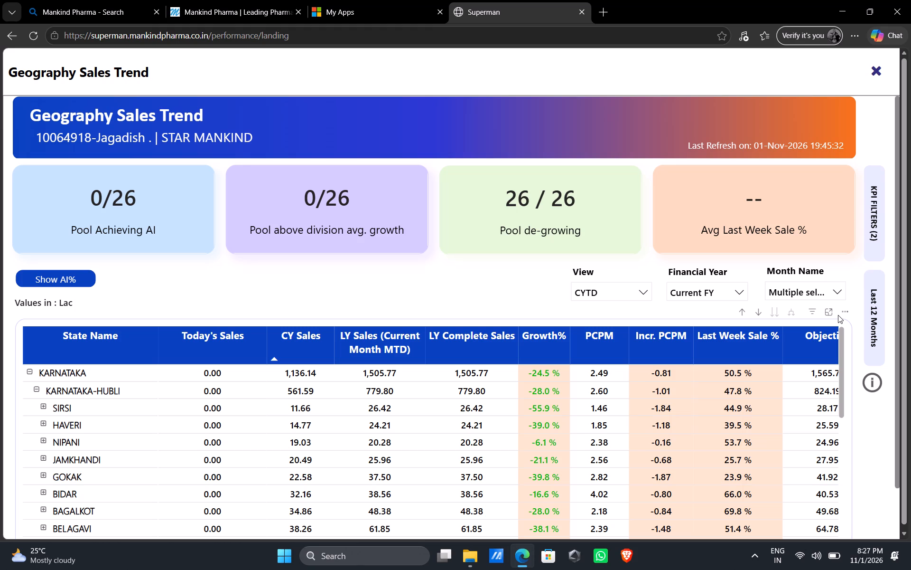
# Check the Financial Year options, leave Current FY selected, and set the report's View to Monthly.
pyautogui.click(741, 293)
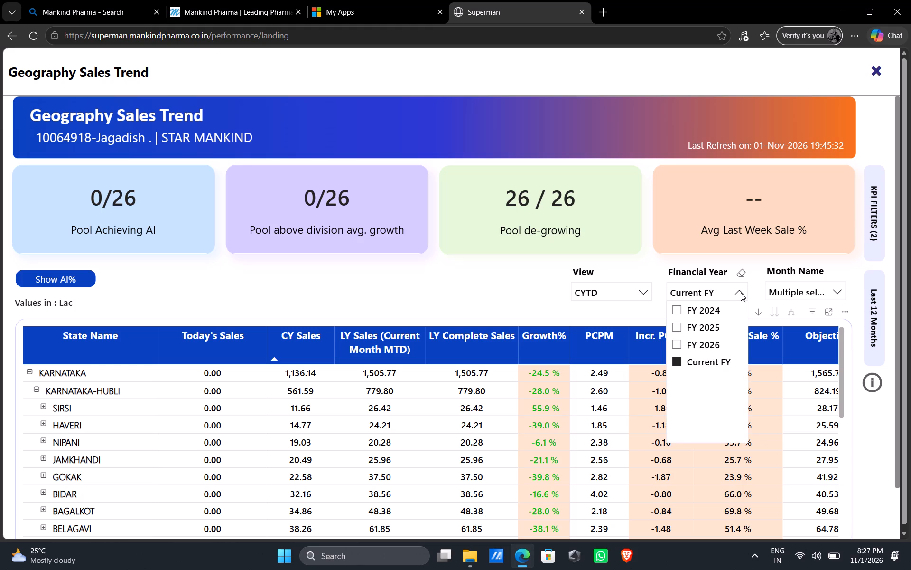
pyautogui.click(646, 293)
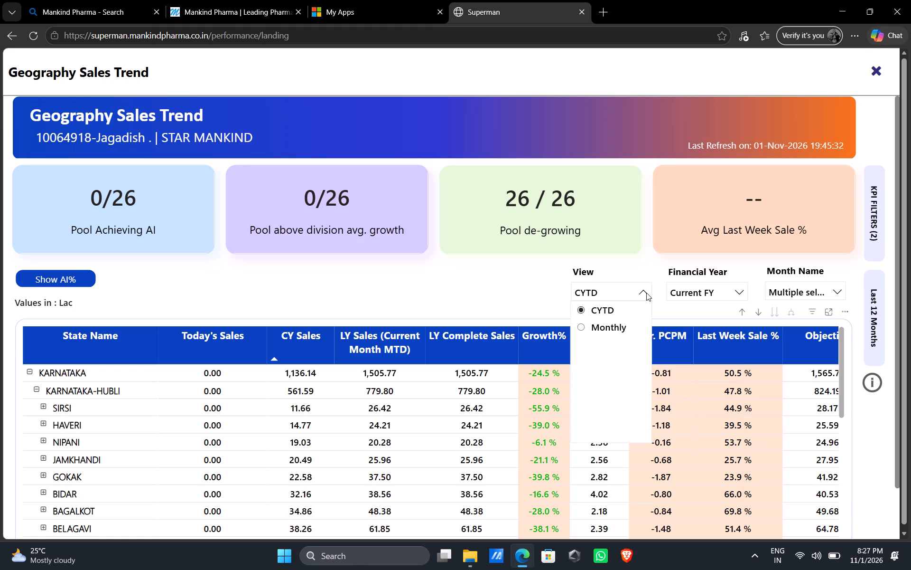
pyautogui.click(582, 327)
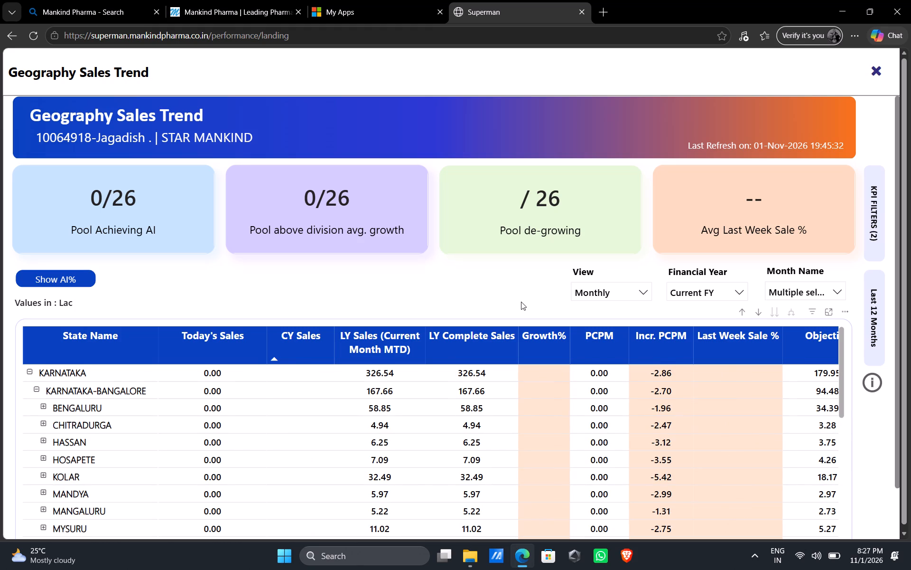
# Remove Current Month from the Month Name filter, keeping only November selected, and review the monthly city-wise sales rows.
pyautogui.click(835, 294)
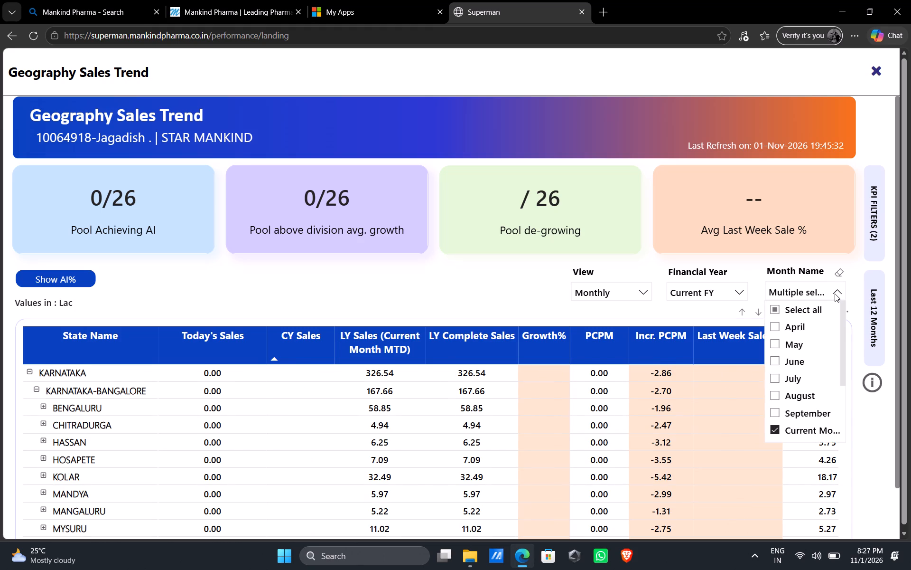
pyautogui.click(842, 342)
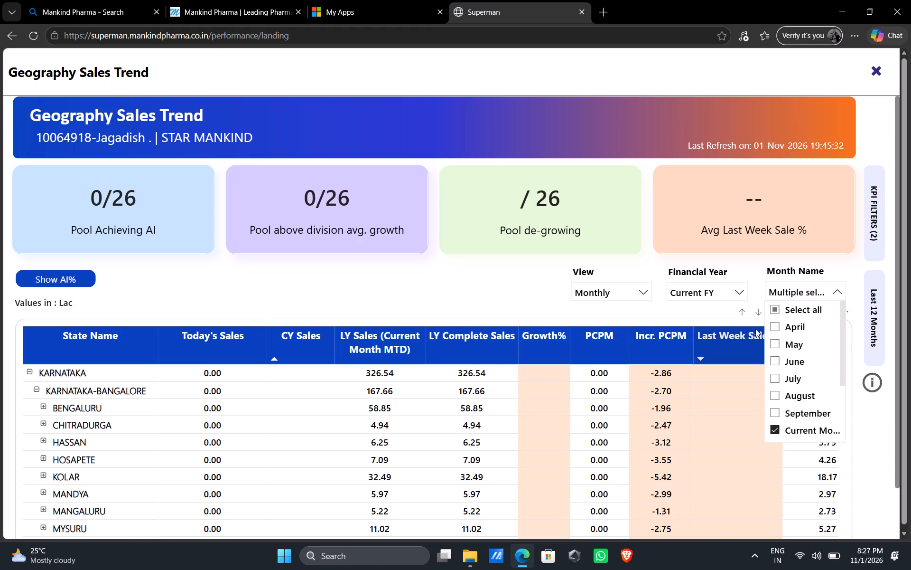
pyautogui.click(715, 315)
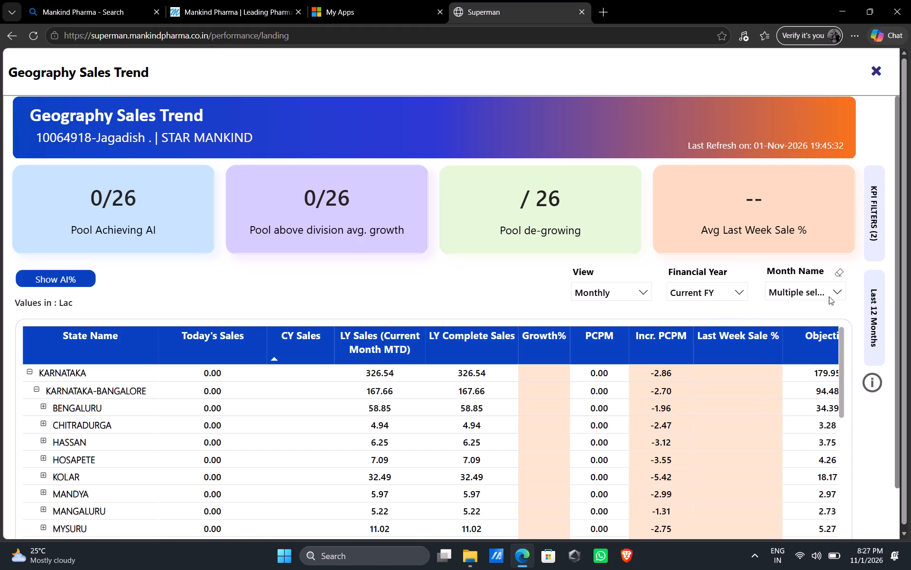
pyautogui.click(835, 295)
pyautogui.moveTo(844, 339); pyautogui.dragTo(847, 376)
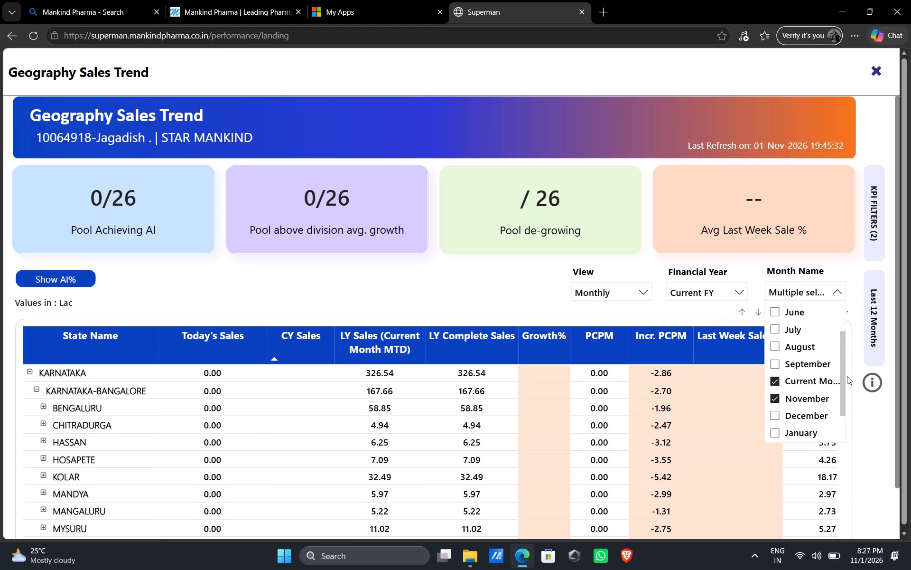
pyautogui.moveTo(847, 376); pyautogui.dragTo(847, 380)
pyautogui.click(777, 364)
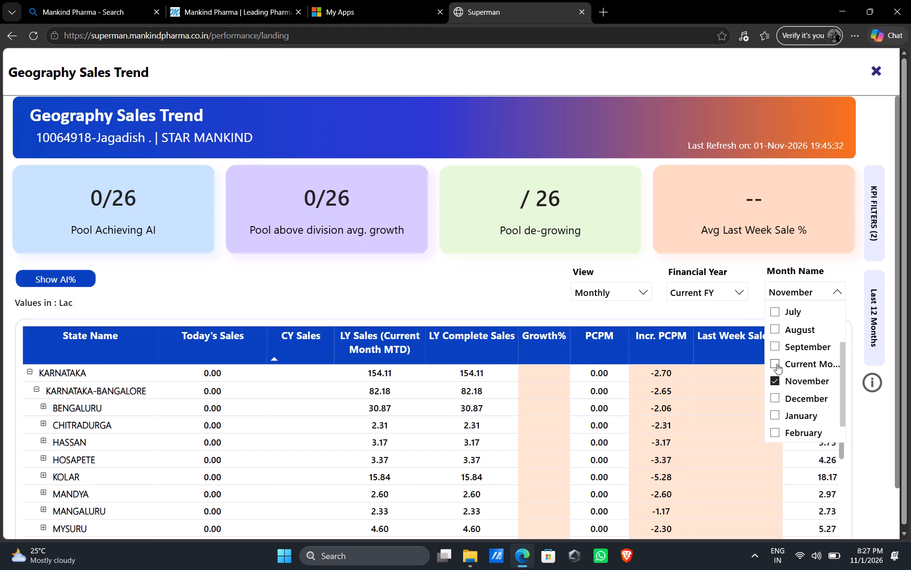
pyautogui.click(714, 319)
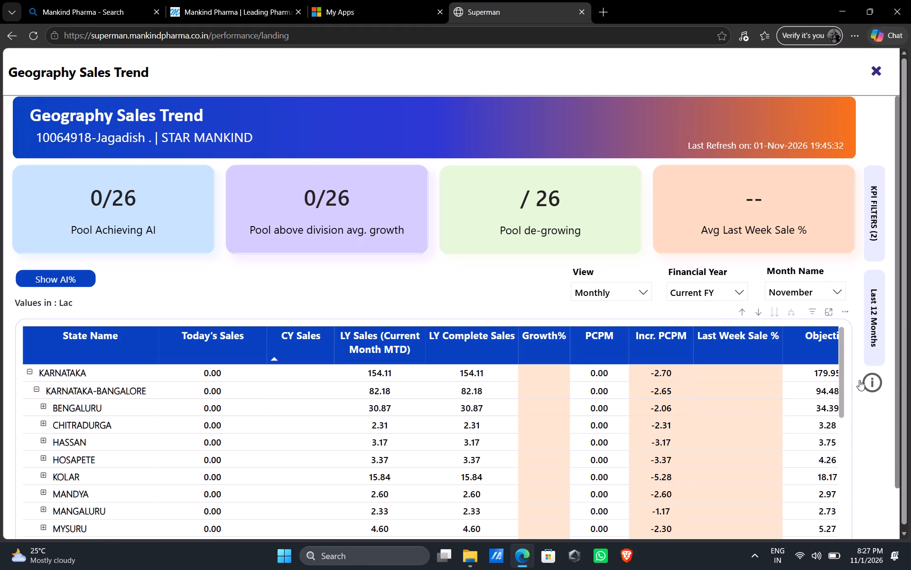
pyautogui.moveTo(841, 359); pyautogui.dragTo(863, 291)
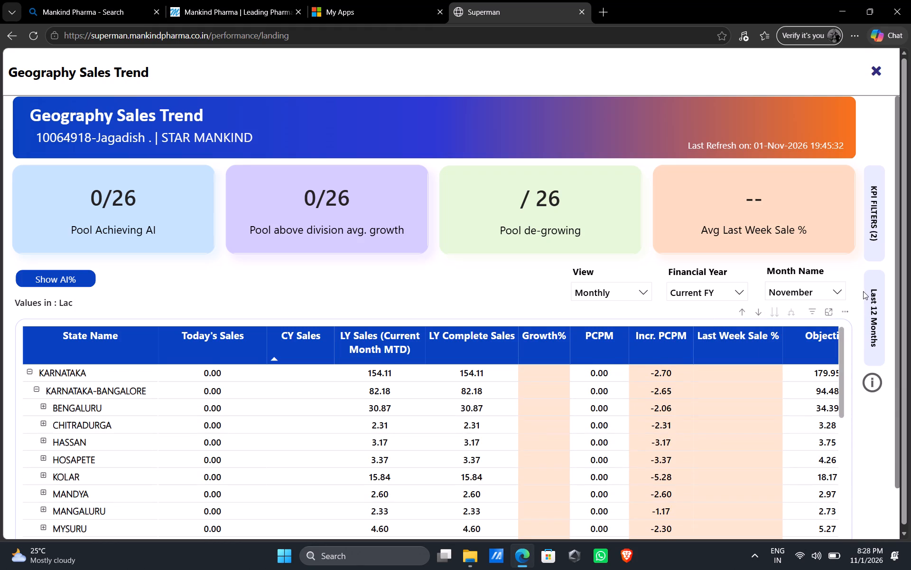
pyautogui.moveTo(863, 291); pyautogui.dragTo(862, 288)
# Close the Geography Sales Trend report and open Team Sales Trend from the Sales section of the Performance page.
pyautogui.click(877, 71)
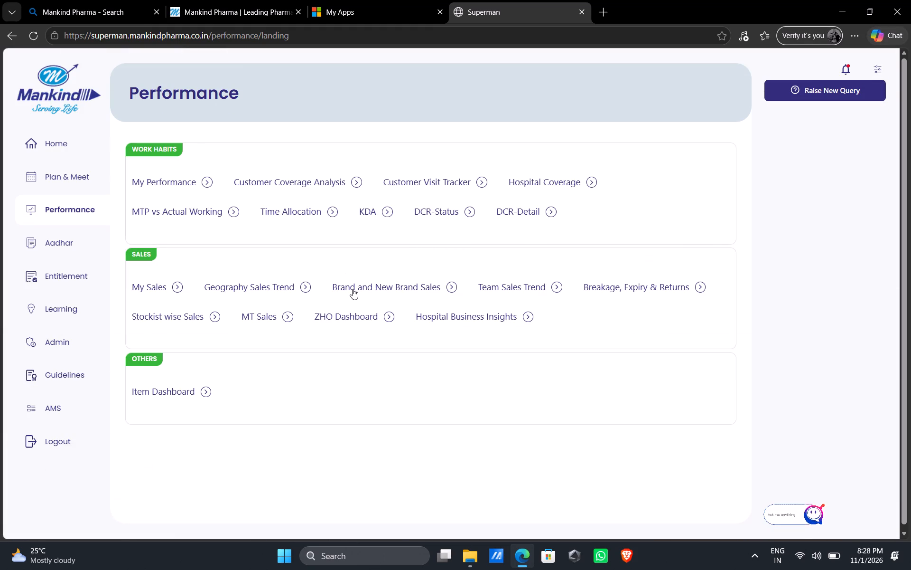
pyautogui.click(492, 291)
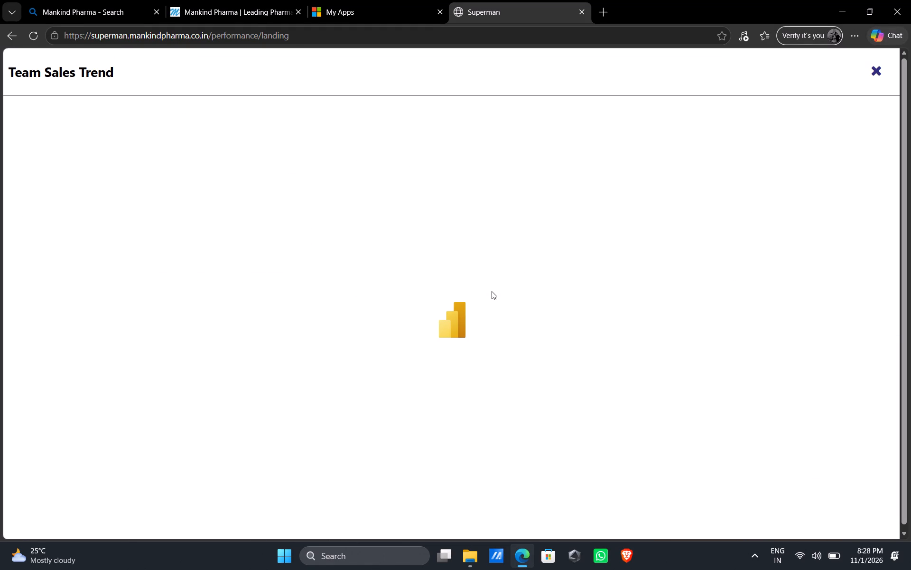
pyautogui.click(455, 324)
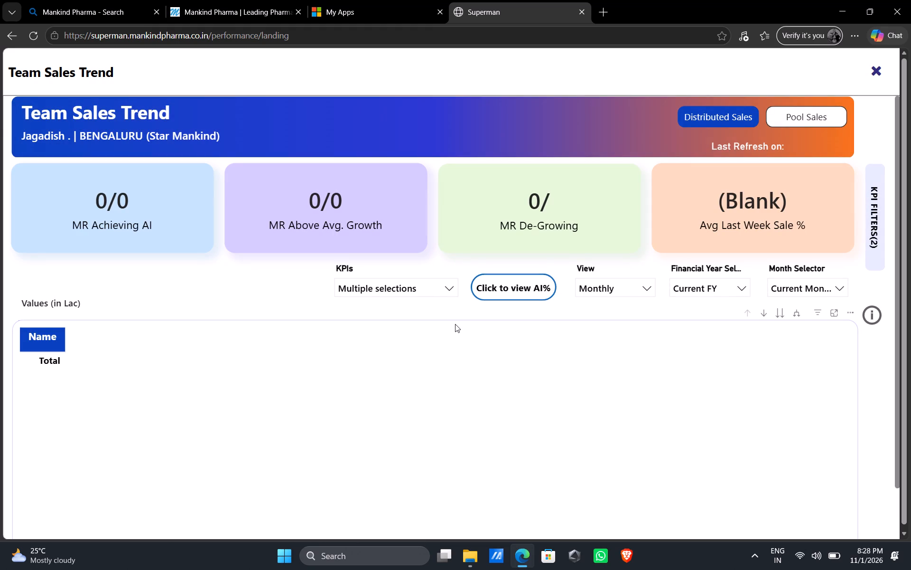
# Set the Month Selector of the Team Sales Trend report to November only, in place of Current Month.
pyautogui.click(840, 288)
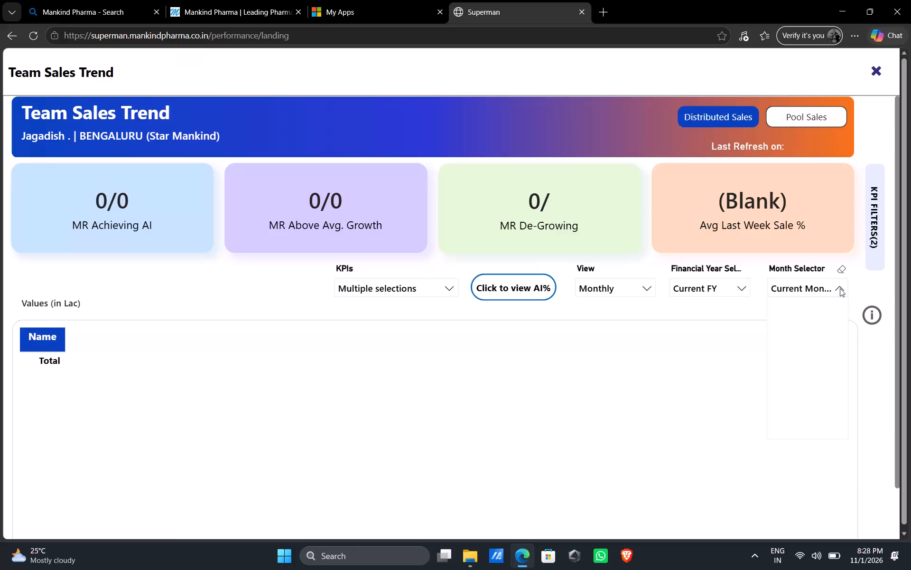
pyautogui.moveTo(844, 338); pyautogui.dragTo(845, 376)
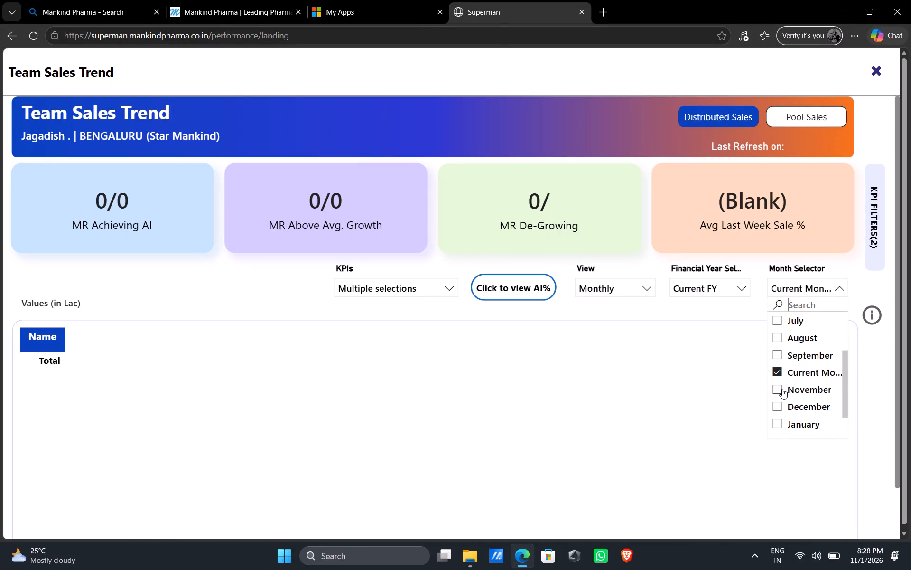
pyautogui.click(779, 389)
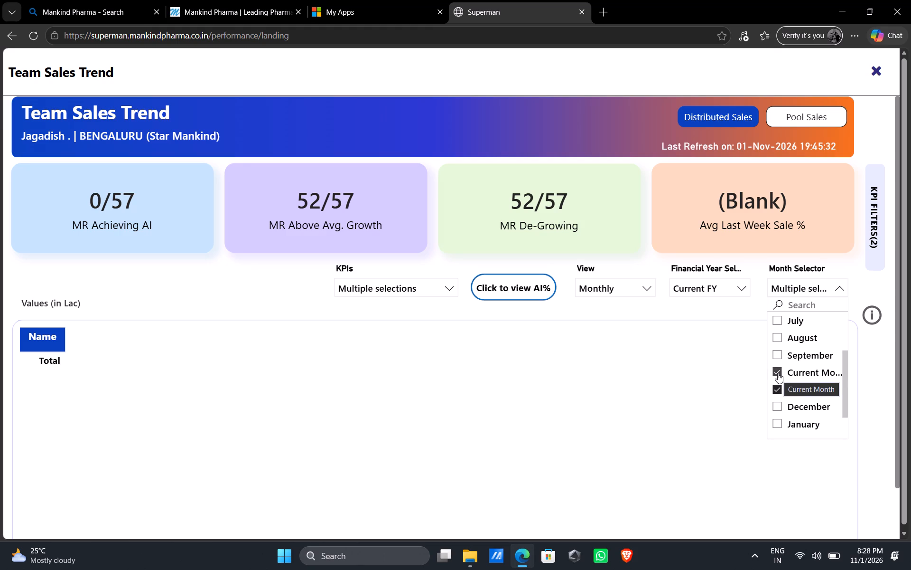
pyautogui.click(778, 373)
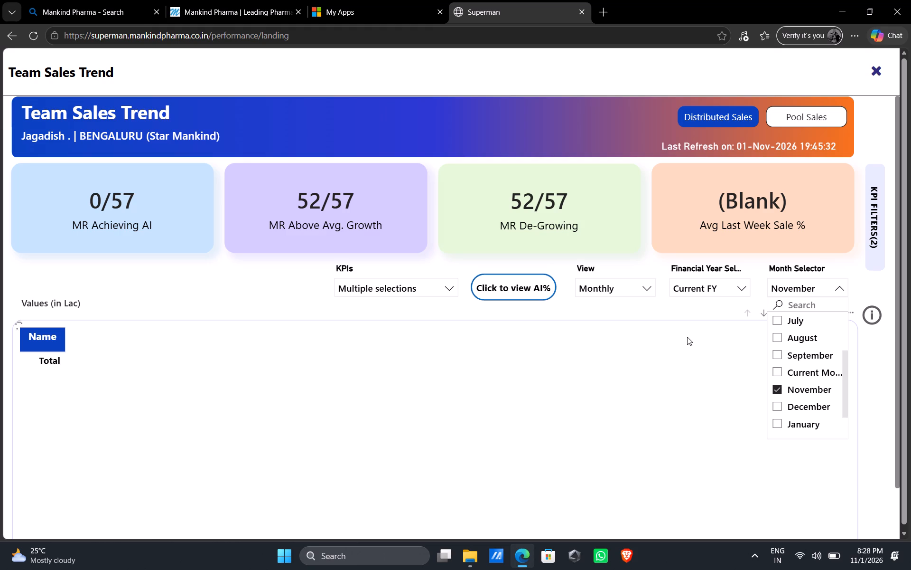
# Select all KPIs for the Team Sales Trend table, check the options through Last Week Sale %, and close the list.
pyautogui.click(448, 287)
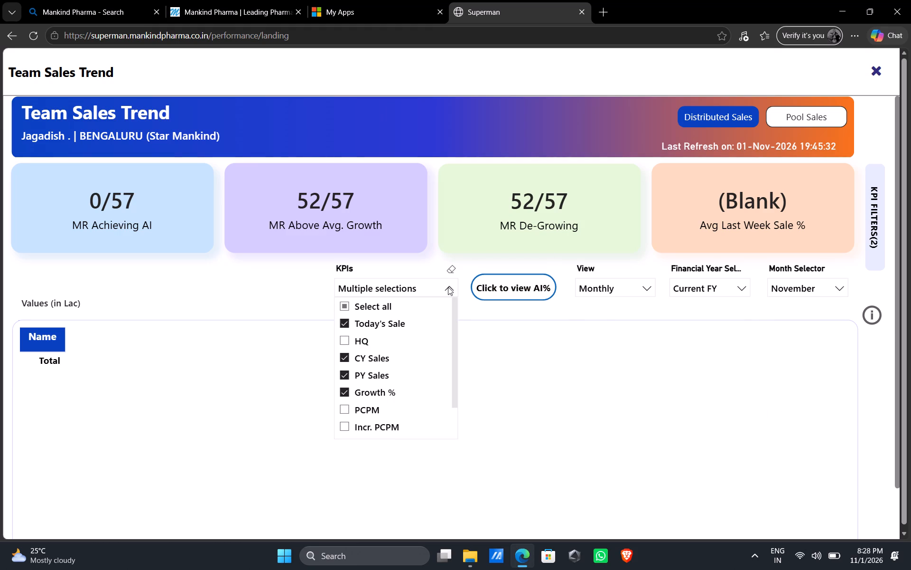
pyautogui.click(346, 305)
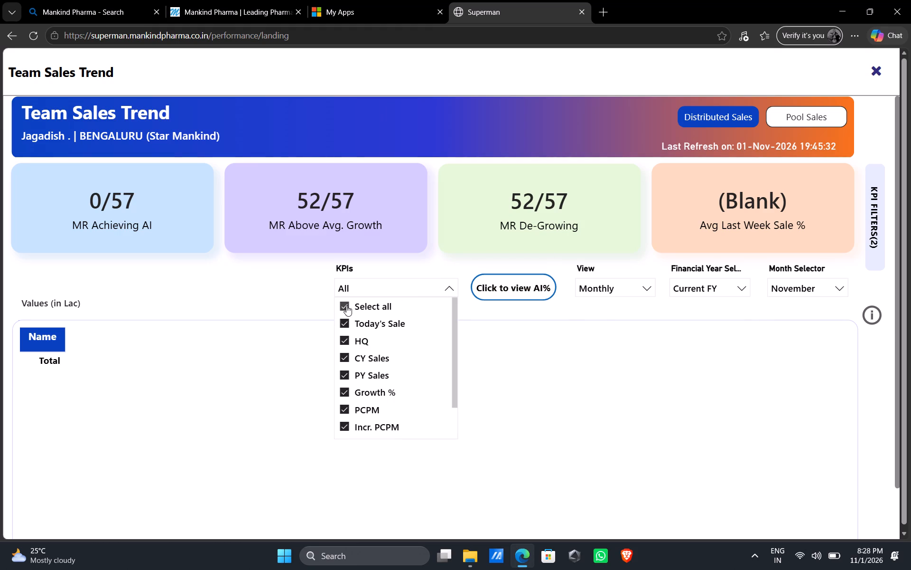
pyautogui.click(454, 425)
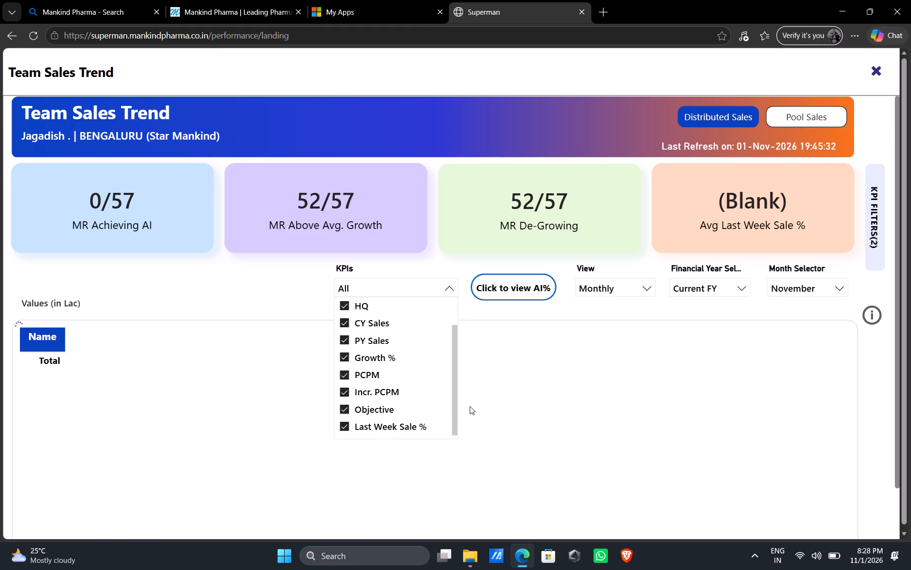
pyautogui.click(507, 375)
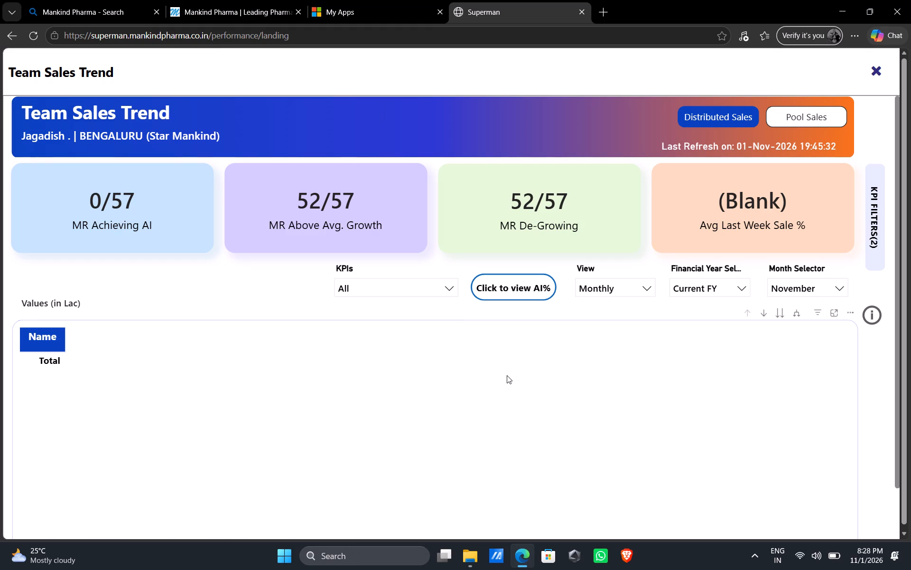
# Minimise the browser and create a Microsoft Excel worksheet on the desktop named NOV BUS PLANNING.
pyautogui.click(846, 5)
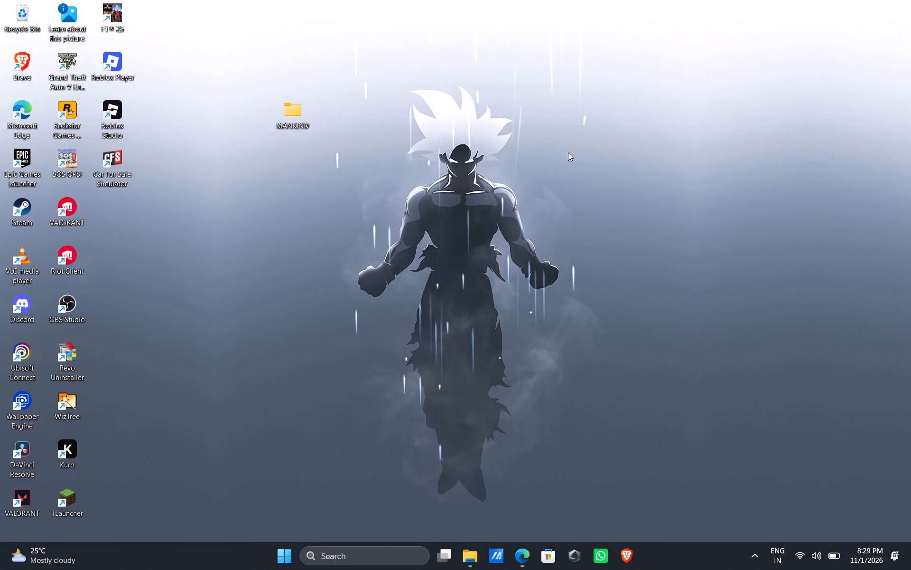
pyautogui.rightClick(568, 152)
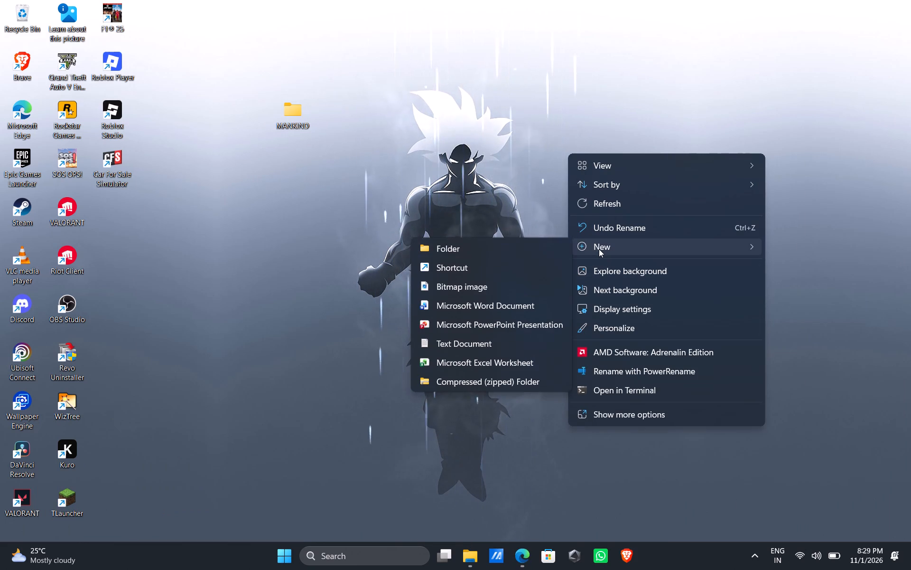
pyautogui.click(481, 362)
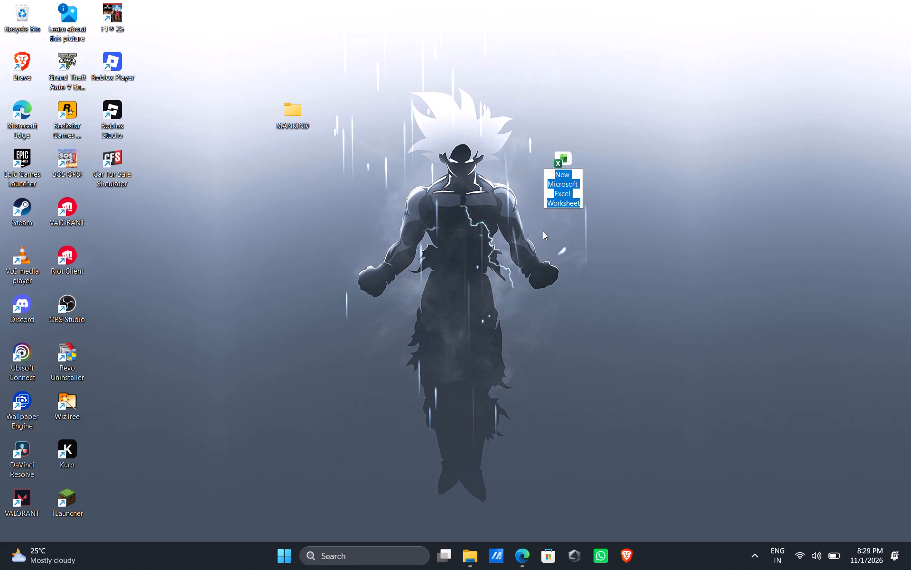
pyautogui.write('NOV')
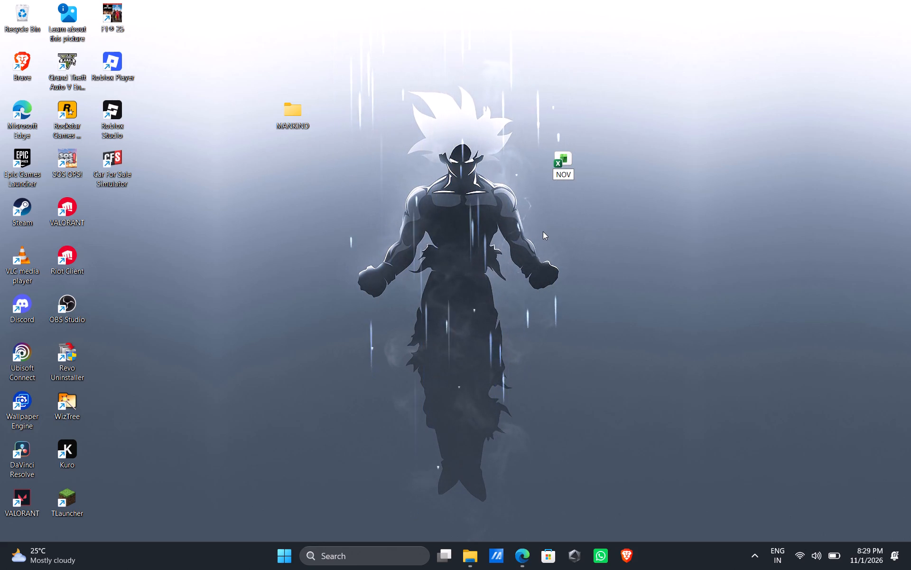
pyautogui.press('space')
pyautogui.write('BUS')
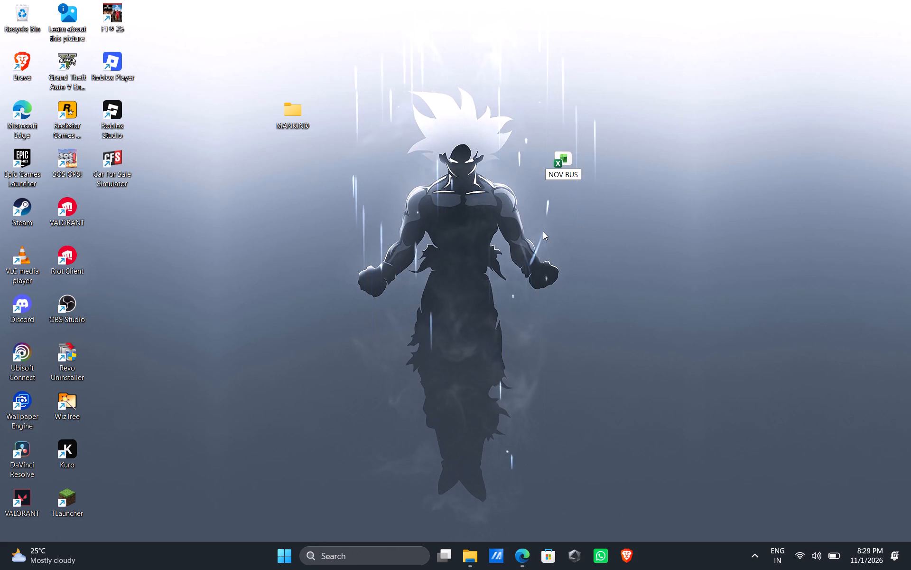
pyautogui.press('space')
pyautogui.write('PLANNING')
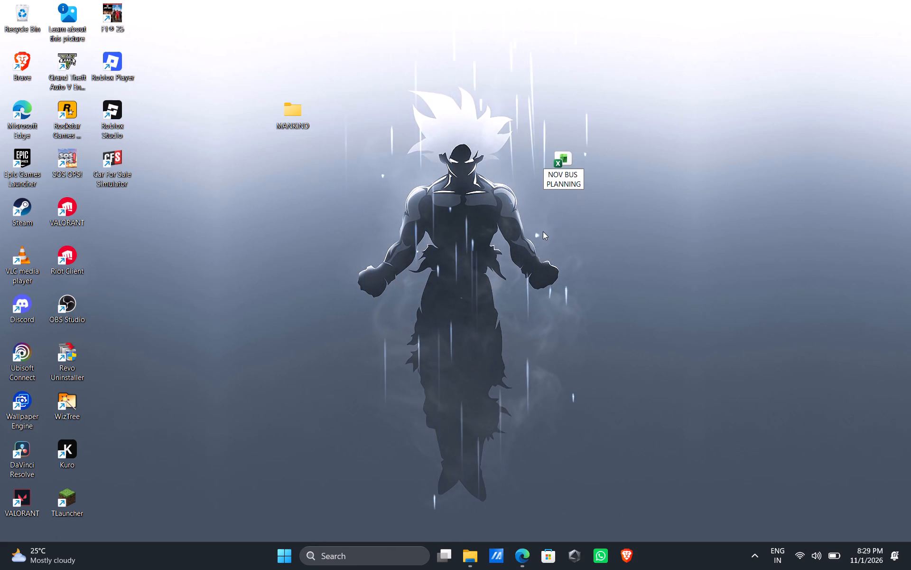
pyautogui.press('Return')
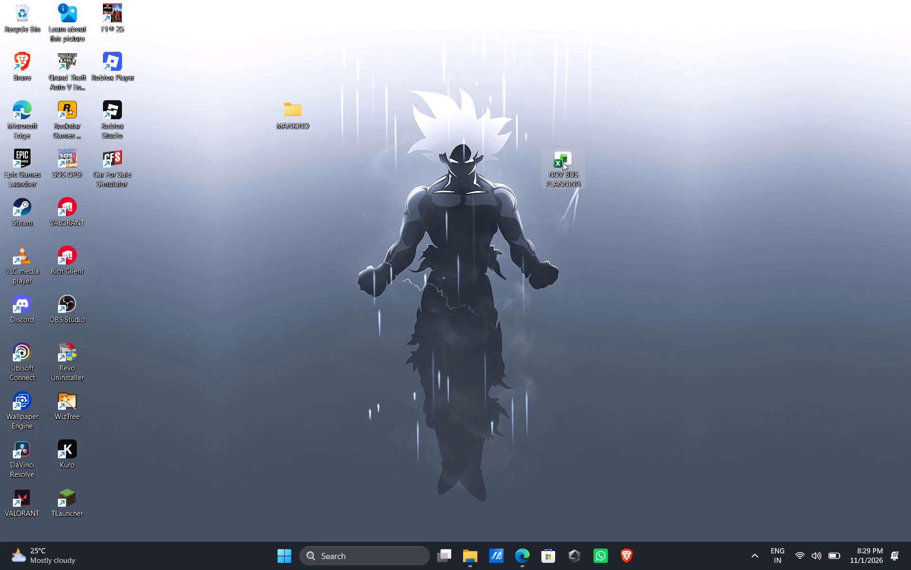
# Open the NOV BUS PLANNING worksheet in Excel.
pyautogui.rightClick(563, 162)
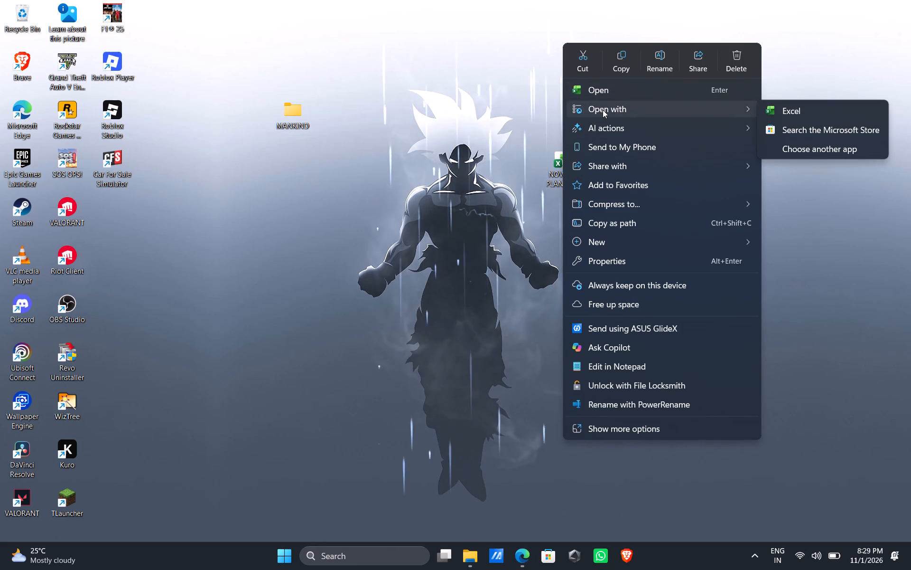
pyautogui.click(781, 115)
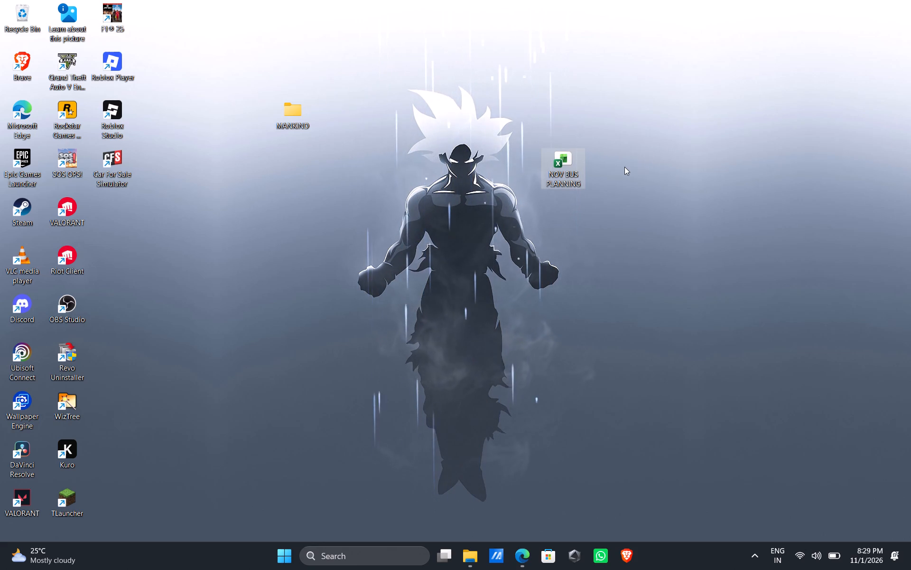
# Switch to Microsoft Edge and set the Team Sales Trend Month Selector to Current Month only, in place of November.
pyautogui.click(519, 551)
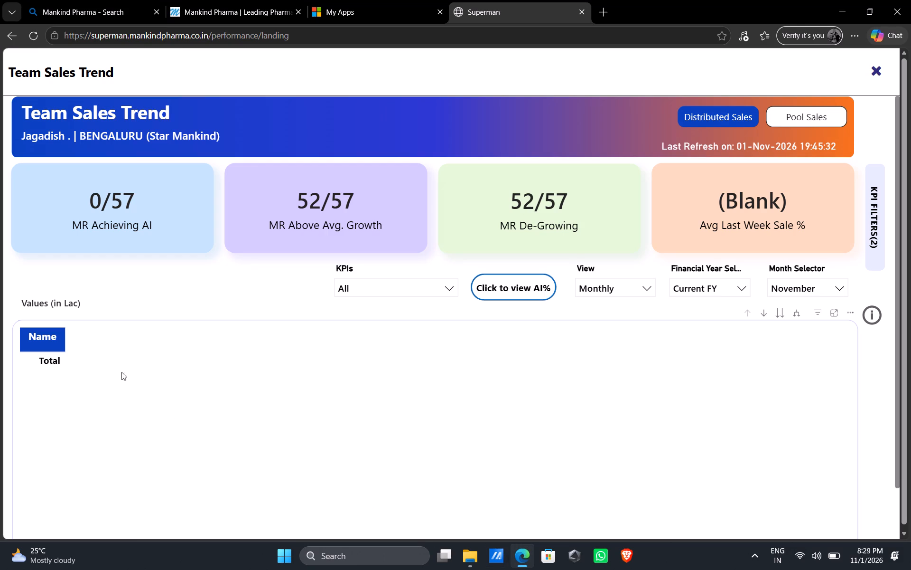
pyautogui.click(837, 289)
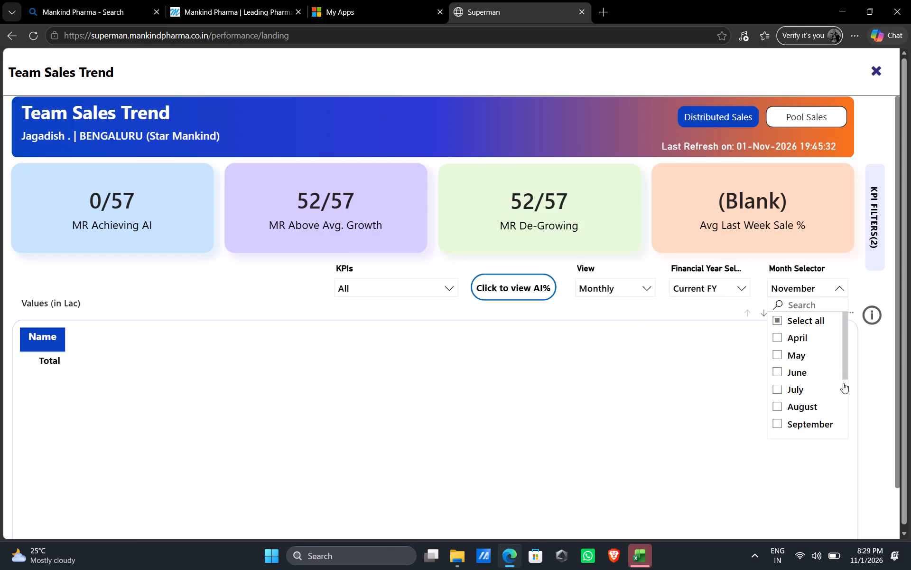
pyautogui.moveTo(845, 370); pyautogui.dragTo(845, 399)
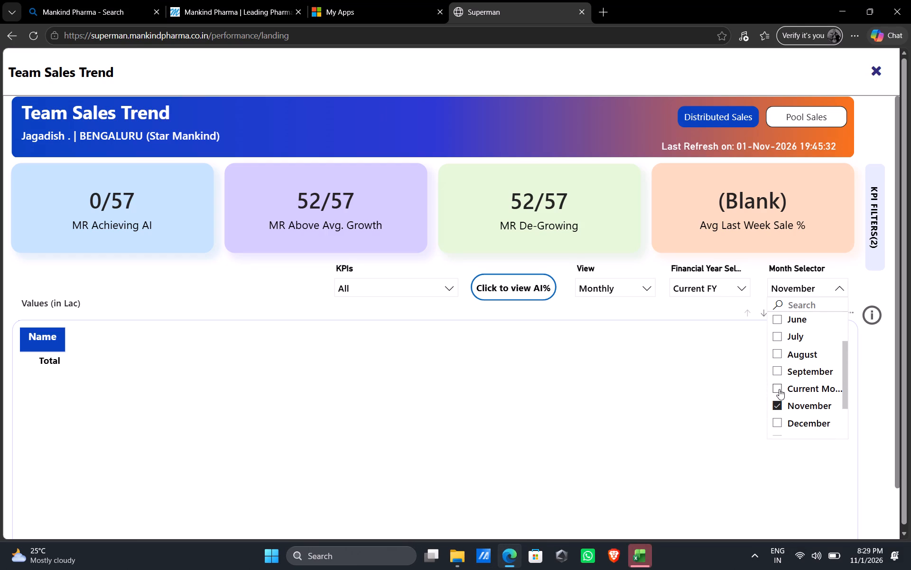
pyautogui.click(779, 389)
pyautogui.click(779, 406)
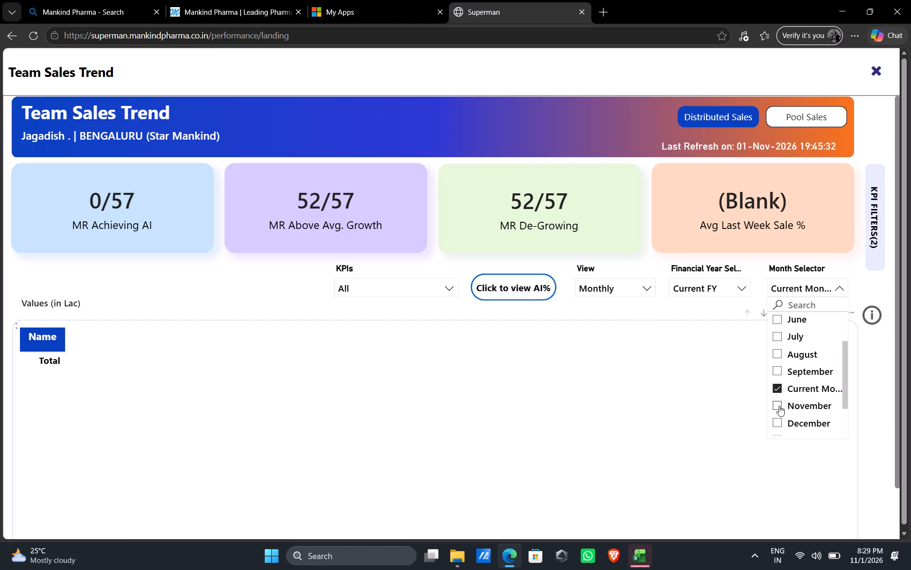
pyautogui.click(717, 371)
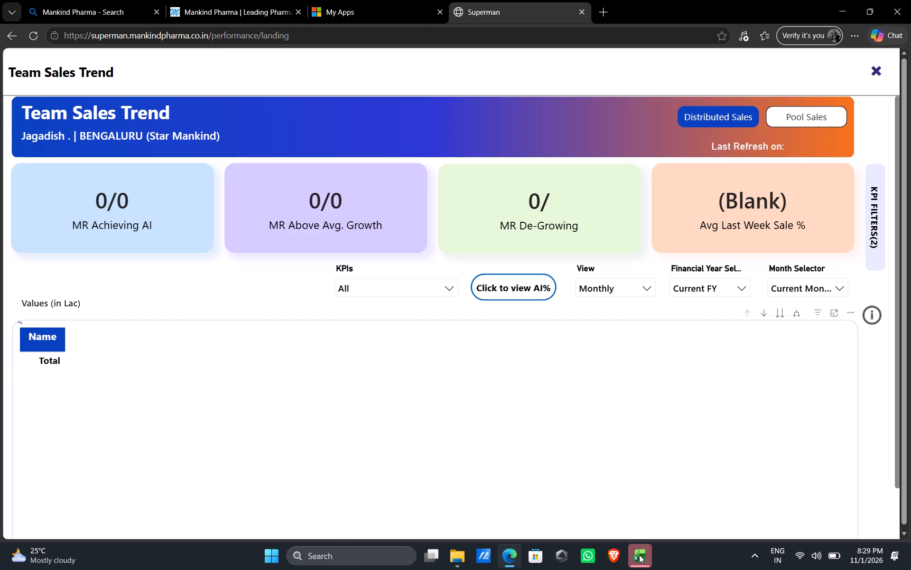
# Switch to the NOV BUS PLANNING workbook in Excel and enter the header HQ NAME in cell A3.
pyautogui.click(639, 555)
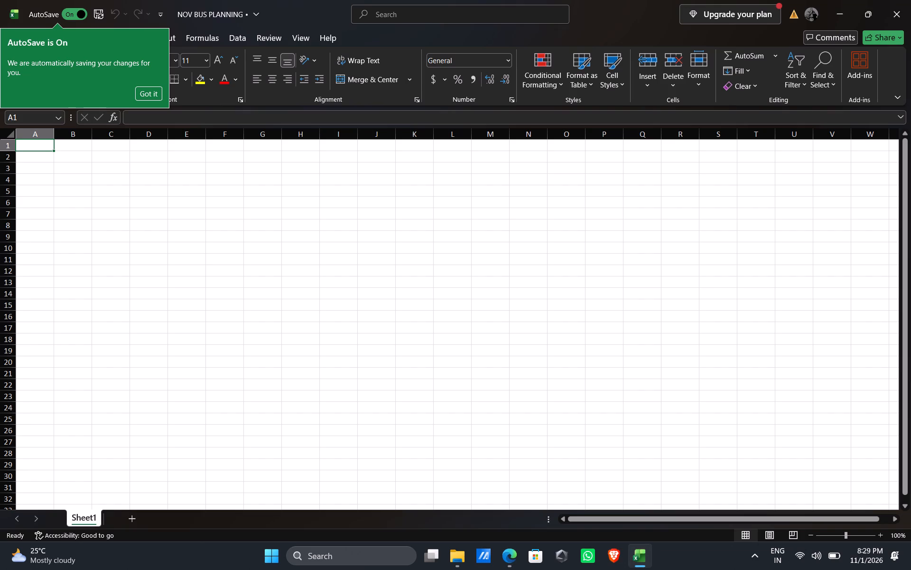
pyautogui.click(43, 166)
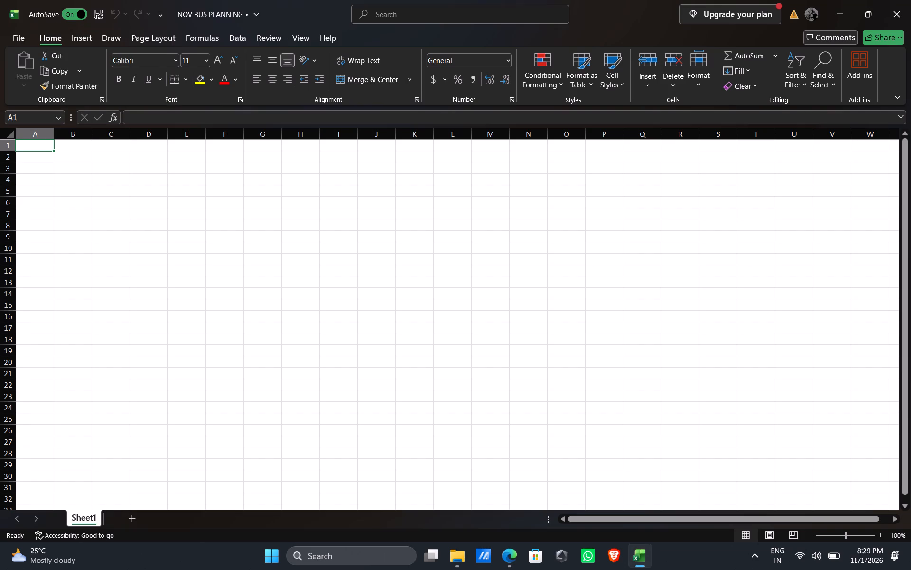
pyautogui.press('Down')
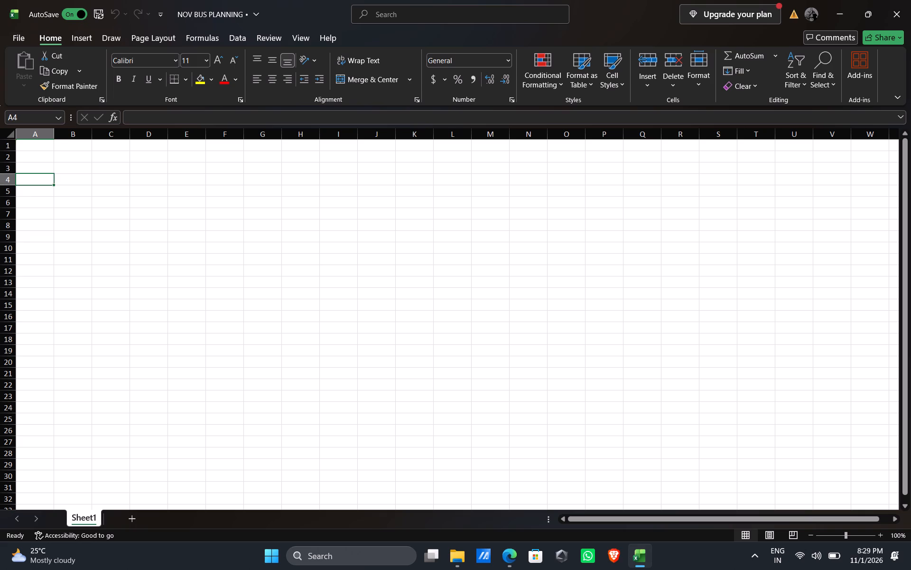
pyautogui.press('Up')
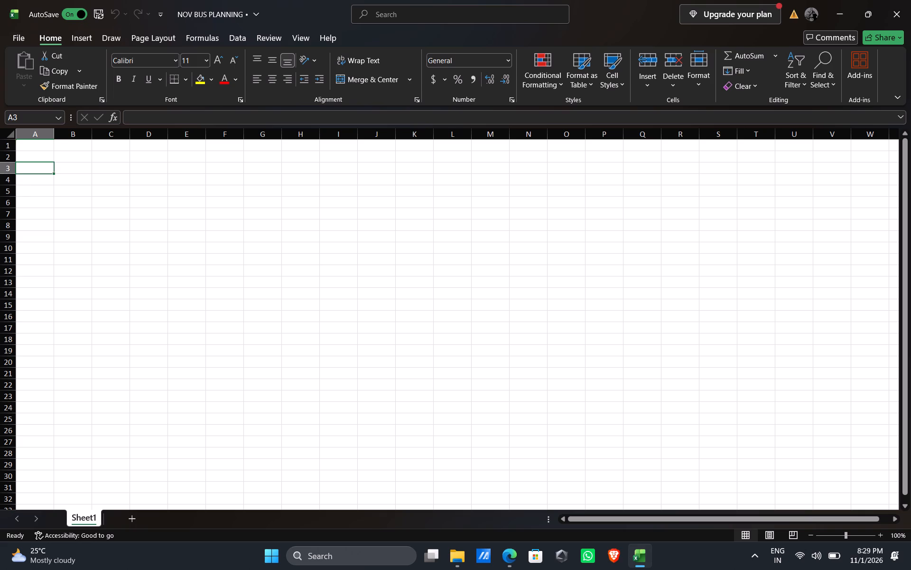
pyautogui.write('hq')
pyautogui.press('BackSpace')
pyautogui.press('BackSpace')
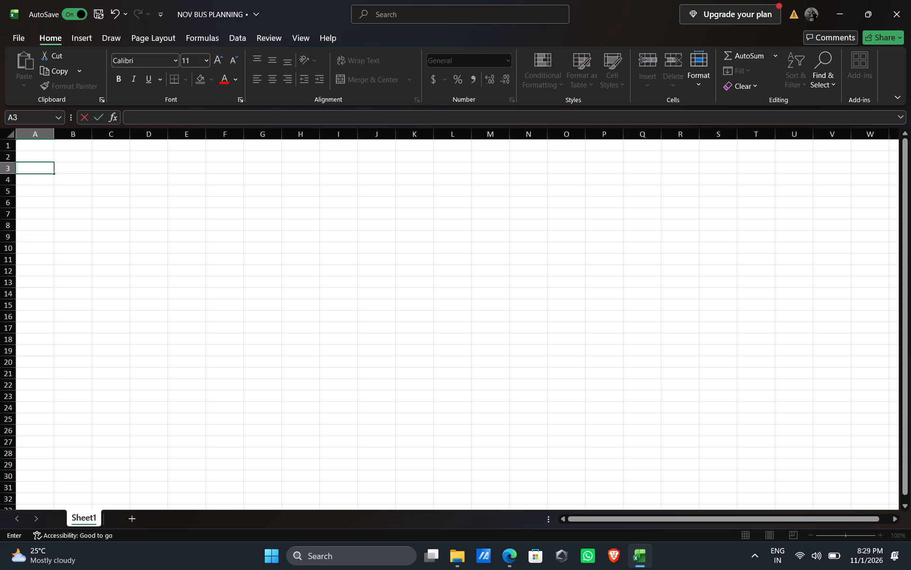
pyautogui.write('HQ NEM')
pyautogui.press('BackSpace')
pyautogui.press('BackSpace')
pyautogui.write('AME')
pyautogui.press('Right')
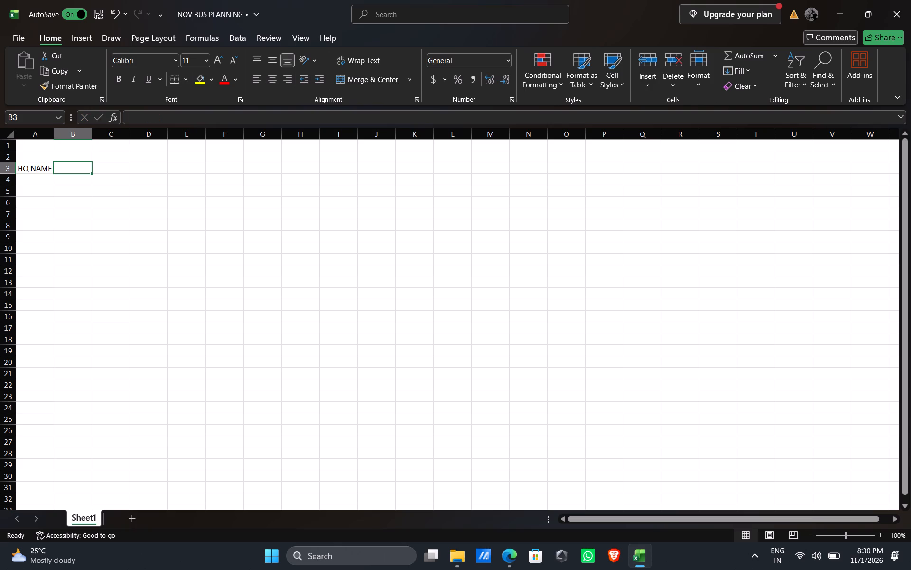
# Widen column A to nearly twice its default width.
pyautogui.moveTo(54, 133); pyautogui.dragTo(80, 132)
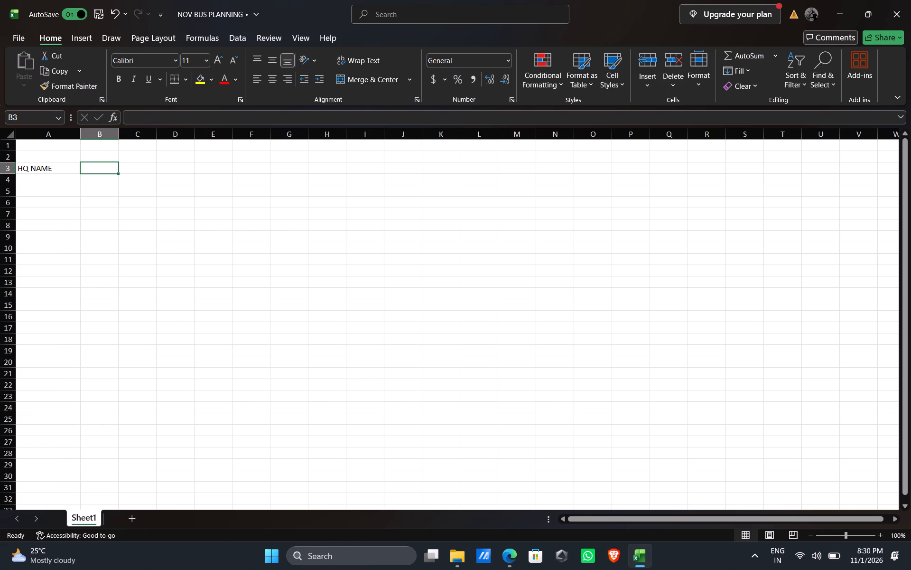
pyautogui.moveTo(80, 132); pyautogui.dragTo(85, 132)
# Enter the period heading YTD APRIL 26 - OCT 26 in cell B2.
pyautogui.click(114, 155)
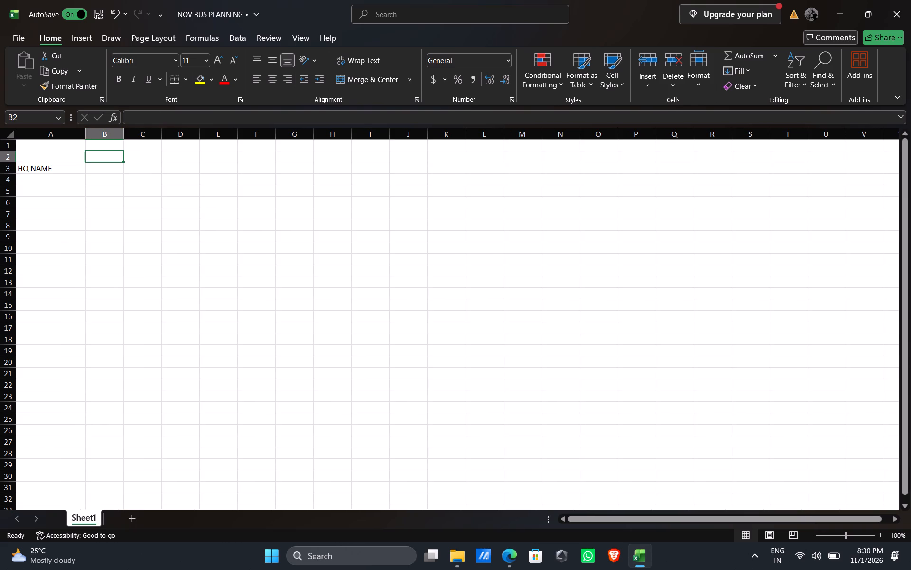
pyautogui.write('YTD')
pyautogui.press('space')
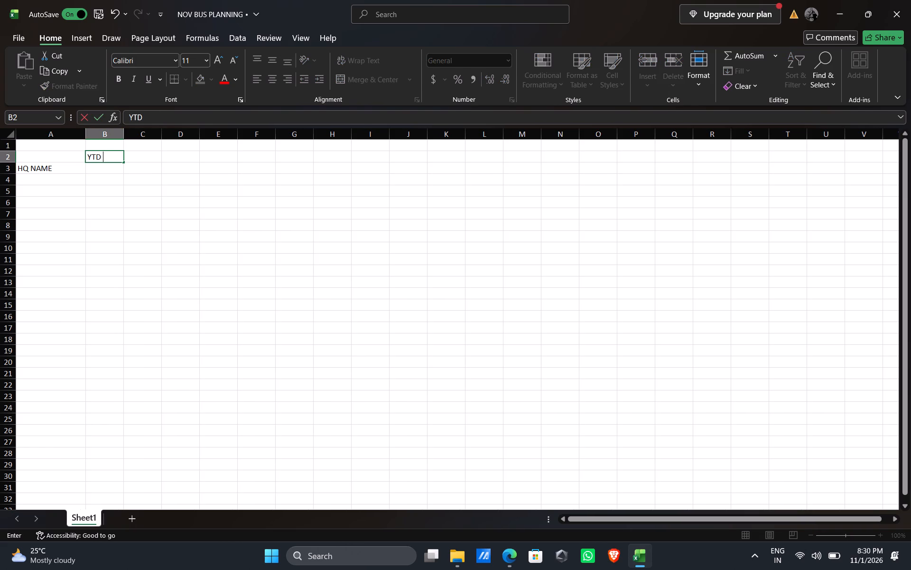
pyautogui.write('APRIL')
pyautogui.press('space')
pyautogui.write('26')
pyautogui.press('-')
pyautogui.write('OCT')
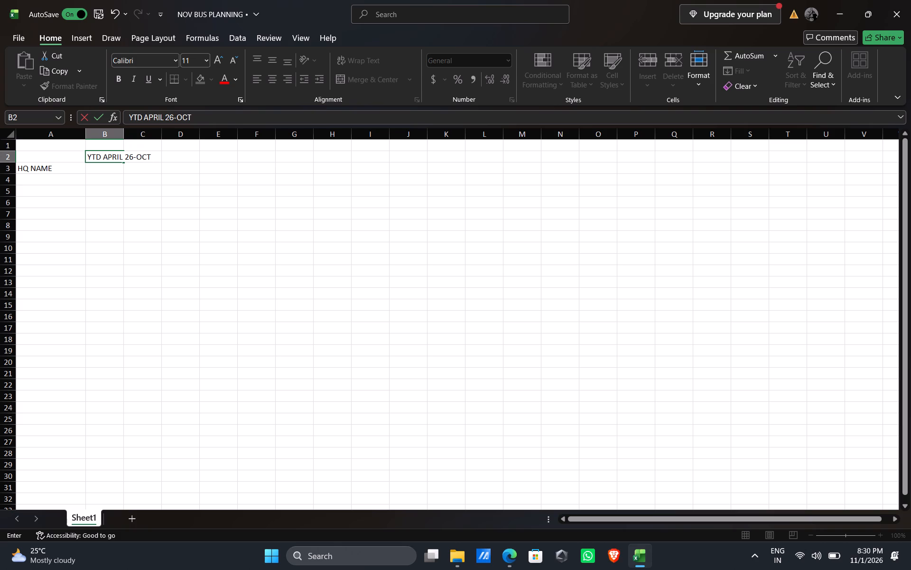
pyautogui.press('BackSpace')
pyautogui.press('BackSpace')
pyautogui.press('BackSpace')
pyautogui.press('BackSpace')
pyautogui.press('space')
pyautogui.write('-')
pyautogui.press('space')
pyautogui.write('OCT 26')
pyautogui.press('Return')
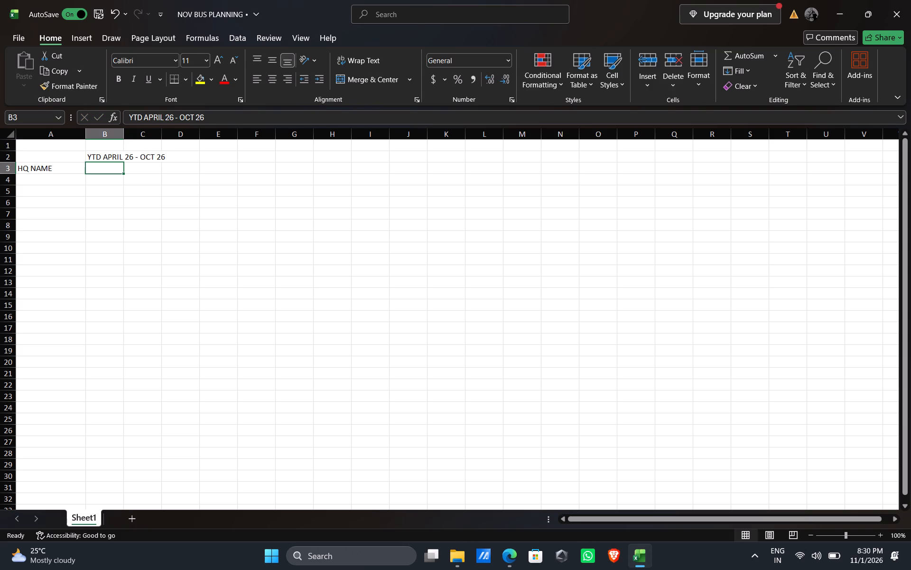
# Enter the column headers OBJECTIVE, ACH and %ACH in cells B3 to D3 beneath the period heading.
pyautogui.write('OBJECTIVE')
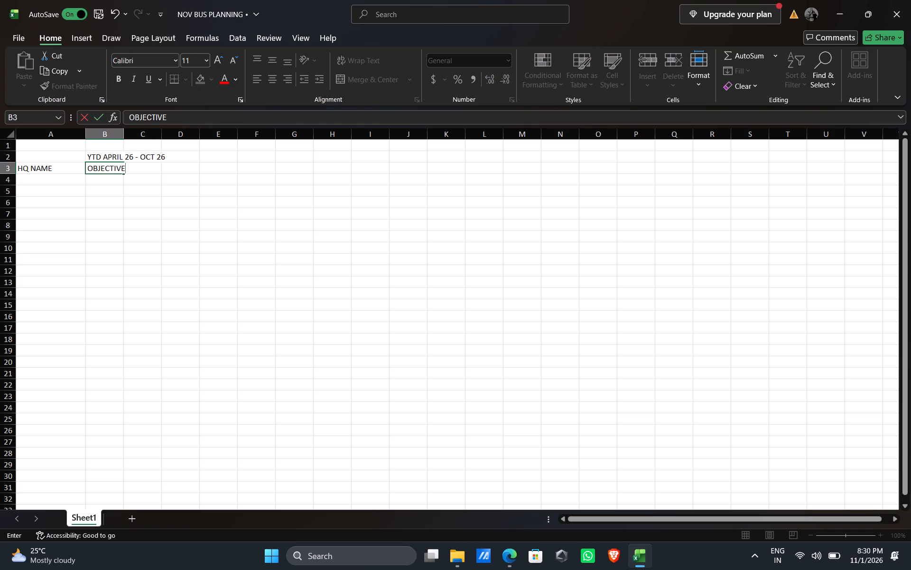
pyautogui.press('Right')
pyautogui.write('ACH')
pyautogui.press('Right')
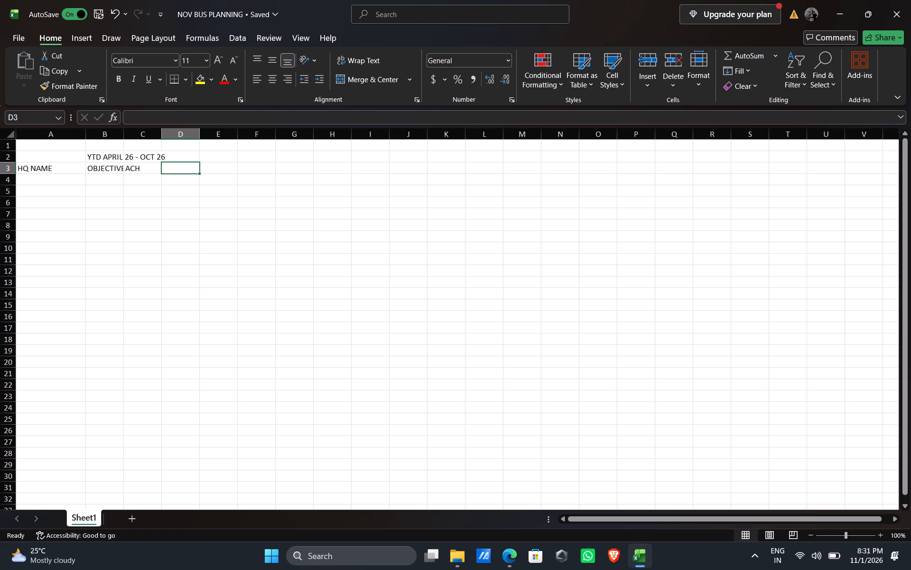
pyautogui.hotkey('shift', '%')
pyautogui.write('ACH')
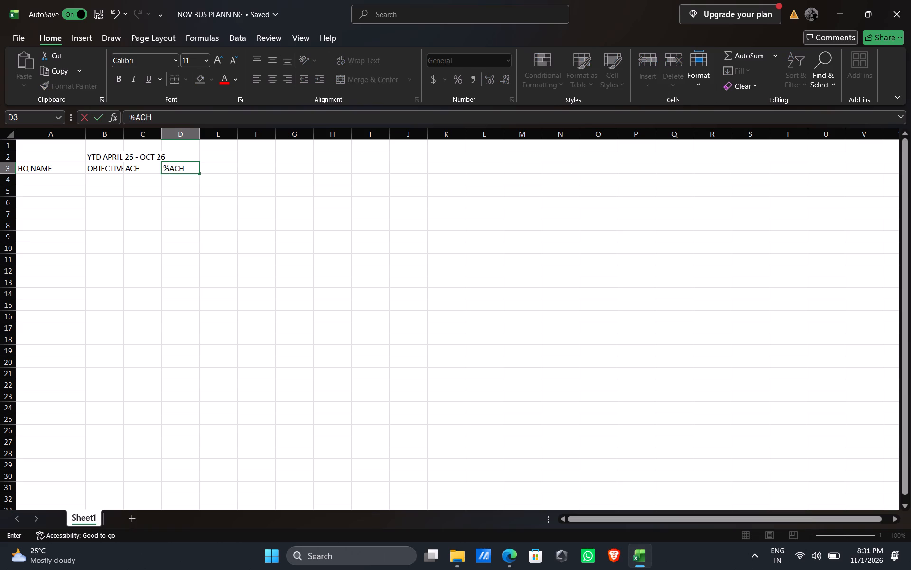
pyautogui.press('.')
pyautogui.press('BackSpace')
pyautogui.press('Right')
# Continue the header row with GR% in cell E3 and DEFICIT in cell F3.
pyautogui.write('GR')
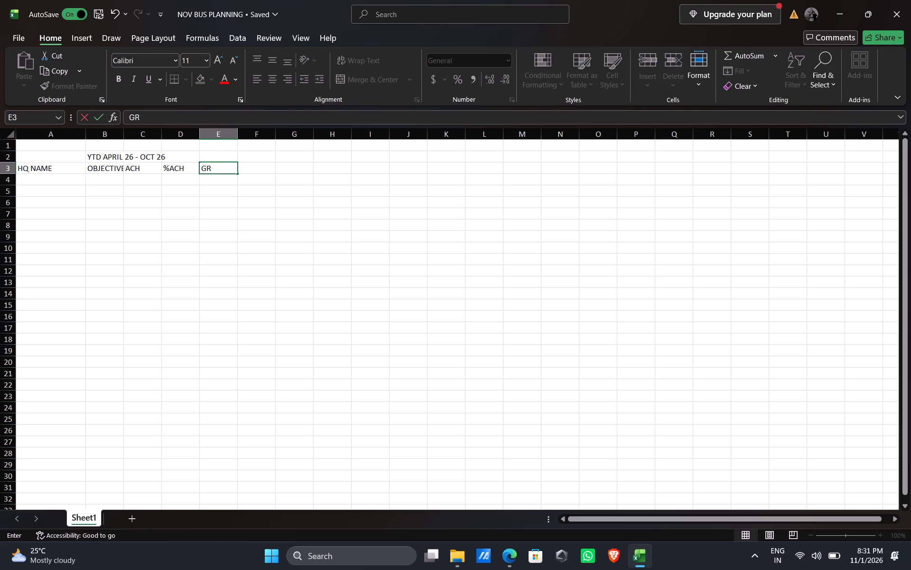
pyautogui.hotkey('shift', '%')
pyautogui.press('Right')
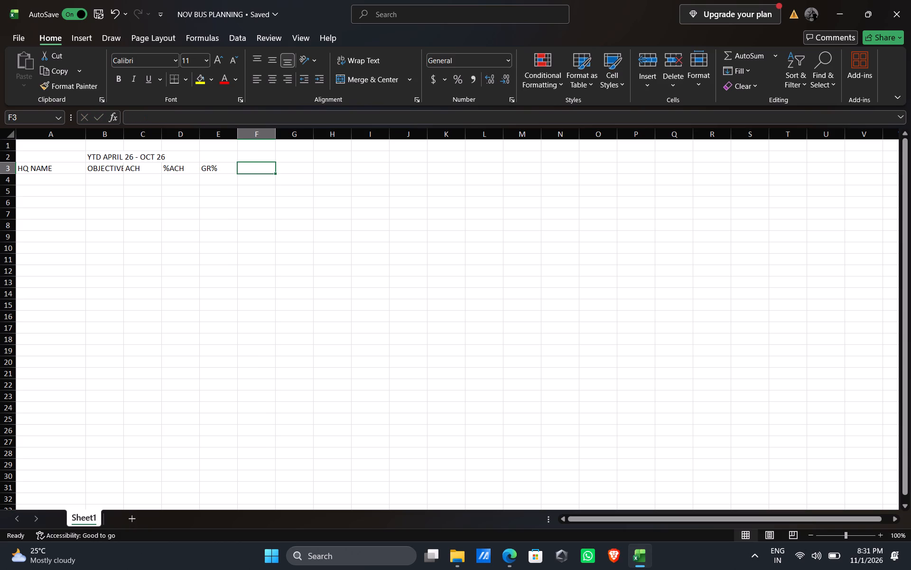
pyautogui.write('GAP')
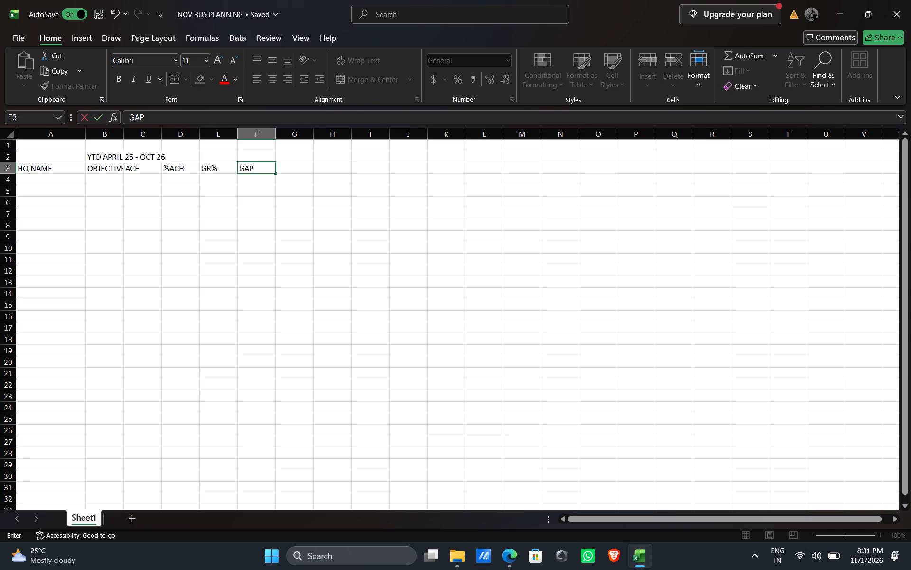
pyautogui.press('BackSpace')
pyautogui.press('BackSpace')
pyautogui.press('BackSpace')
pyautogui.write('DEFICIT')
pyautogui.press('Right')
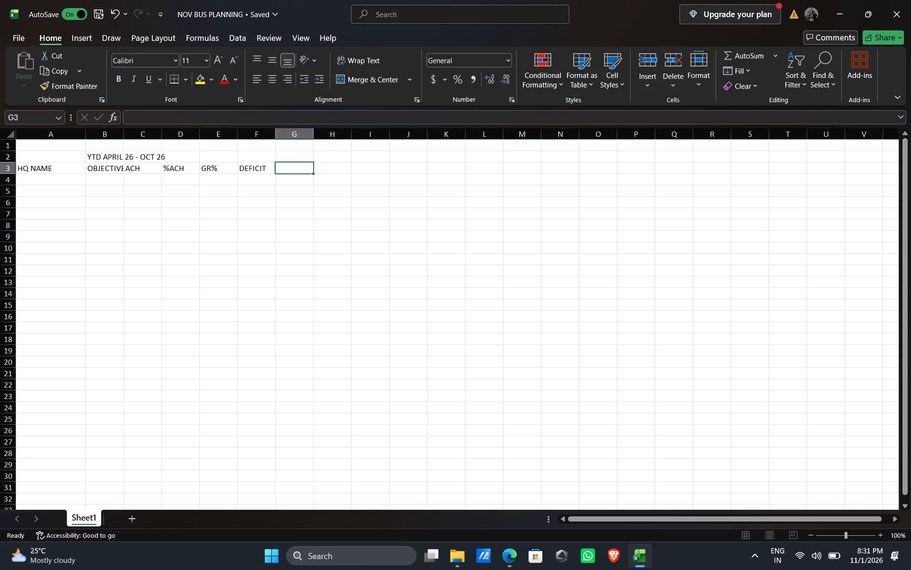
pyautogui.press('Right')
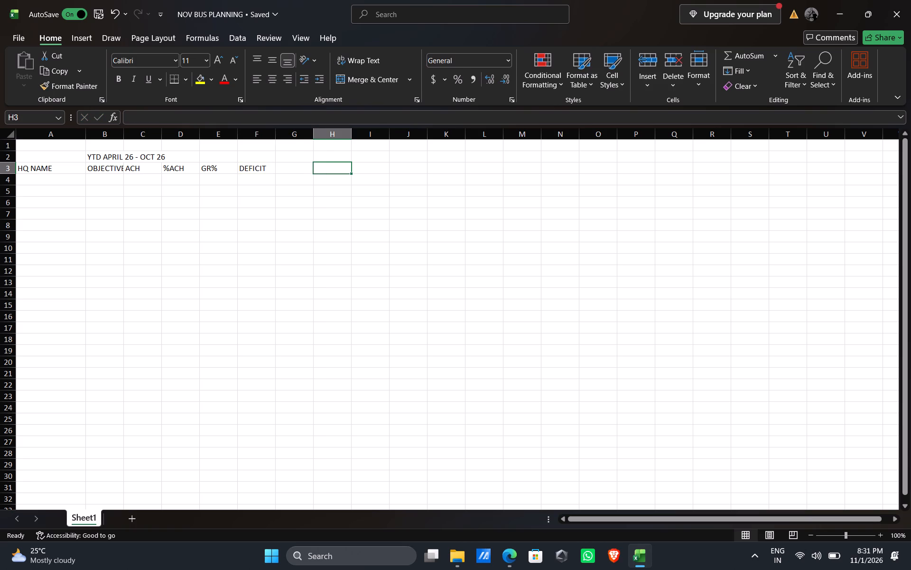
# Enter the heading OCTOBER 26 PERMANCE in cell H2.
pyautogui.press('Up')
pyautogui.write('OCTOBER')
pyautogui.press('space')
pyautogui.write('PER')
pyautogui.write('MANCE')
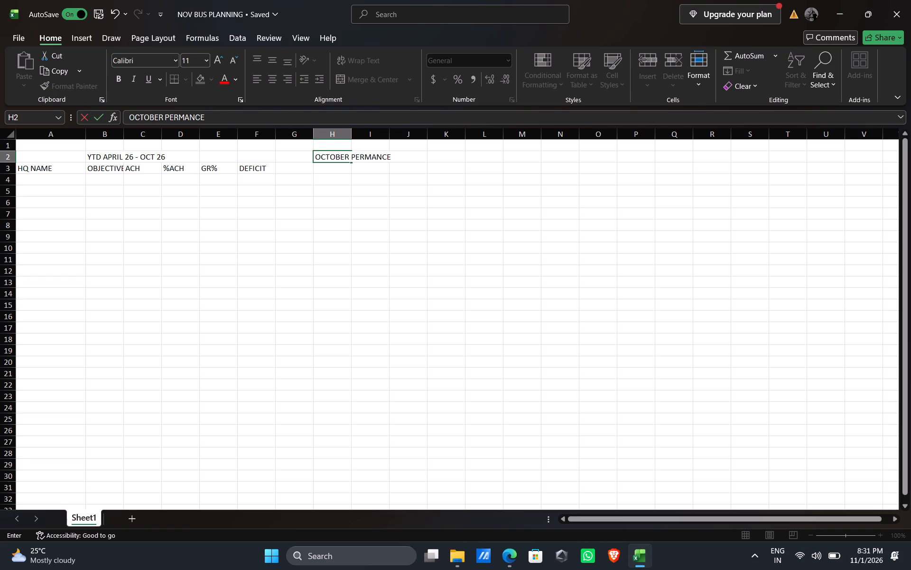
pyautogui.click(167, 114)
pyautogui.write('26')
pyautogui.press('space')
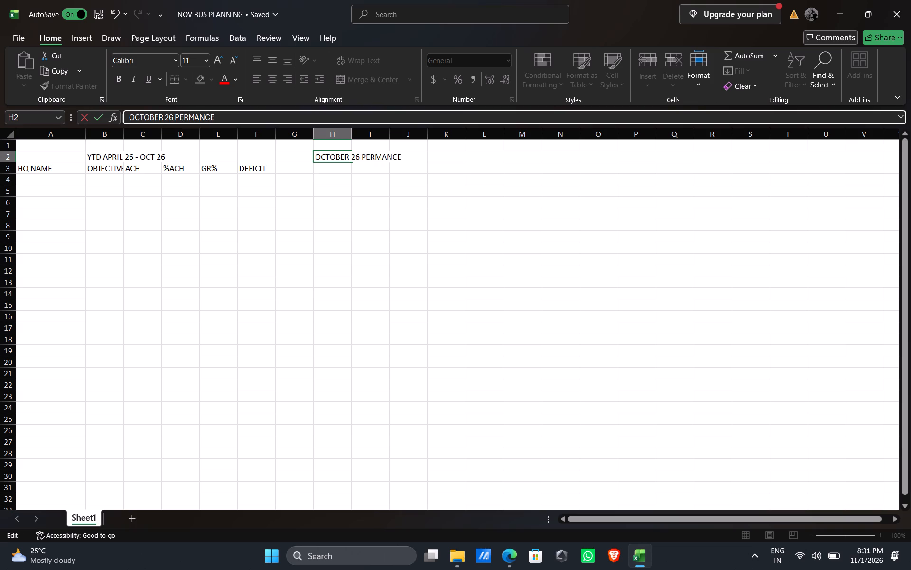
pyautogui.press('Return')
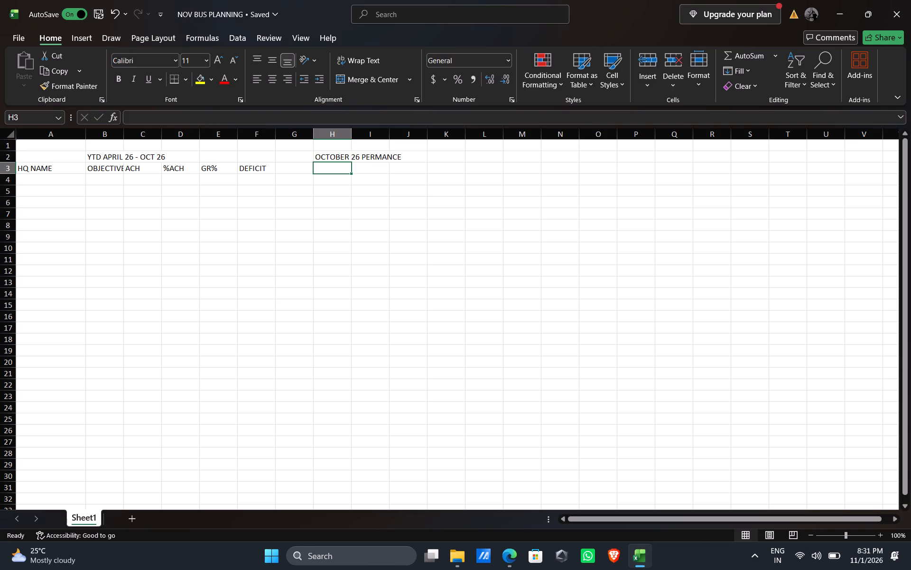
# Fill cells H3 to L3 under the October heading with a copy of the YTD column headers, OBJECTIVE through DEFICIT.
pyautogui.write('OBJECTIVE')
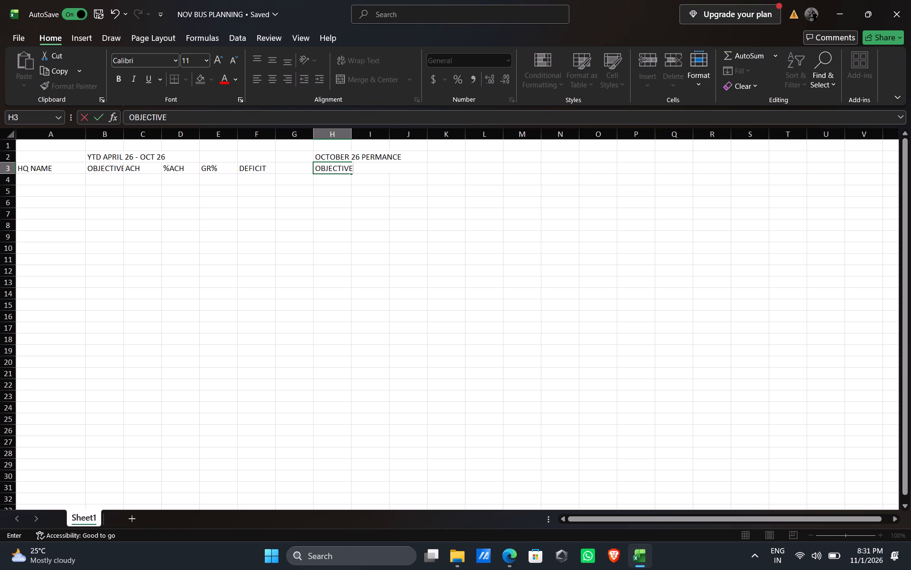
pyautogui.press('Down')
pyautogui.press('Up')
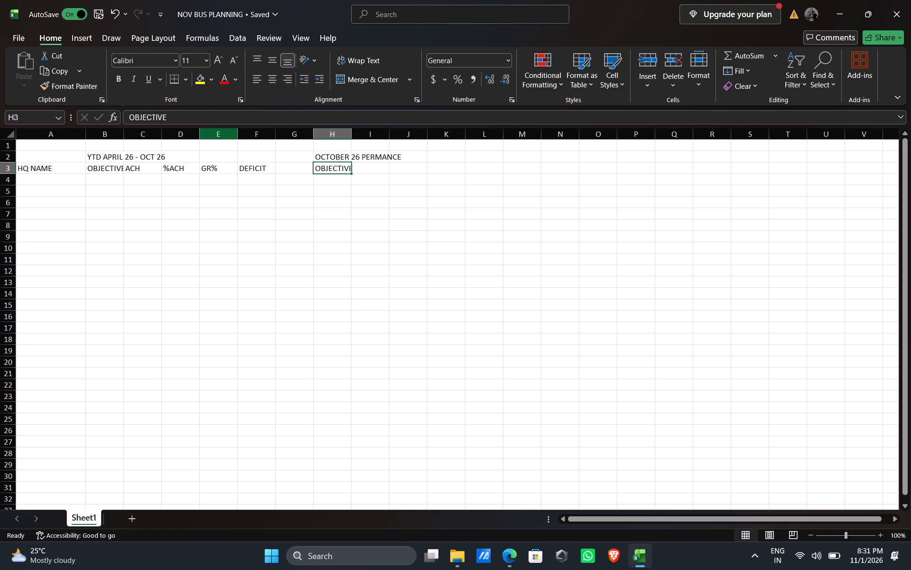
pyautogui.moveTo(92, 171); pyautogui.dragTo(247, 168)
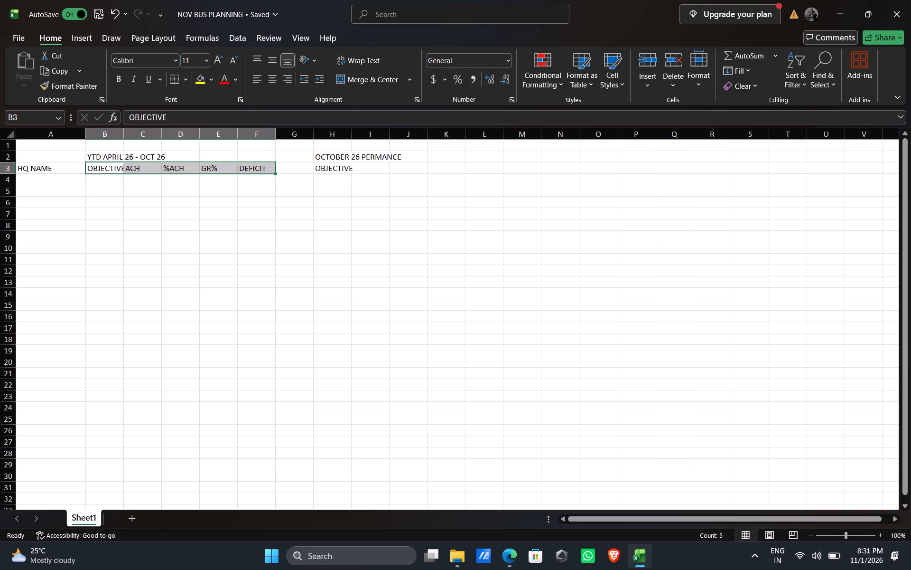
pyautogui.hotkey('ctrl', 'c')
pyautogui.click(324, 172)
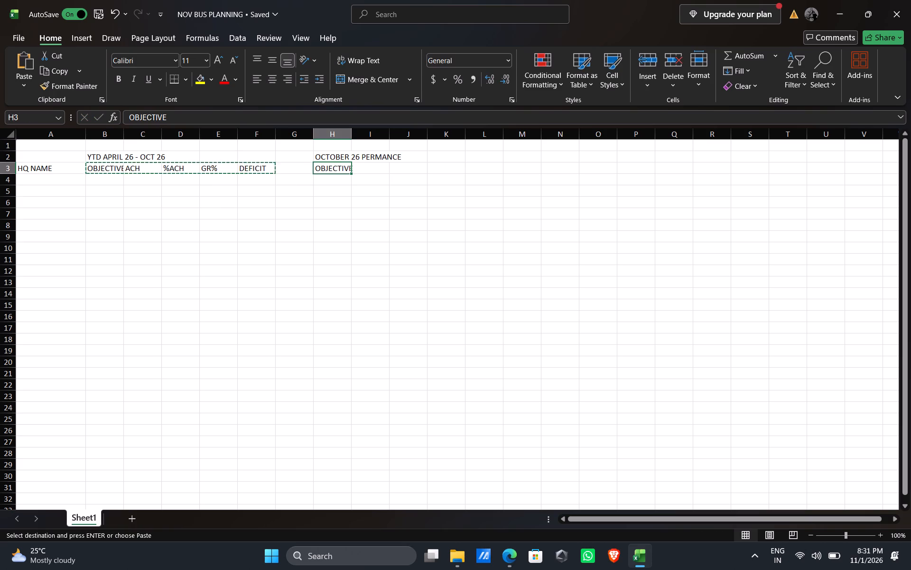
pyautogui.hotkey('ctrl', 'v')
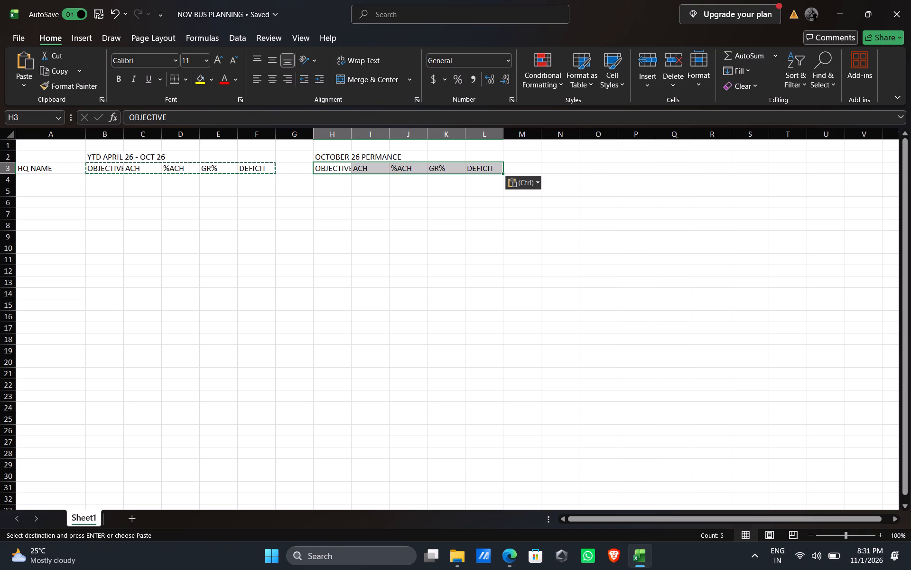
# Enter the heading NOVEMBER BUSINESS PLANNING in cell N2.
pyautogui.click(551, 156)
pyautogui.write('NOVE')
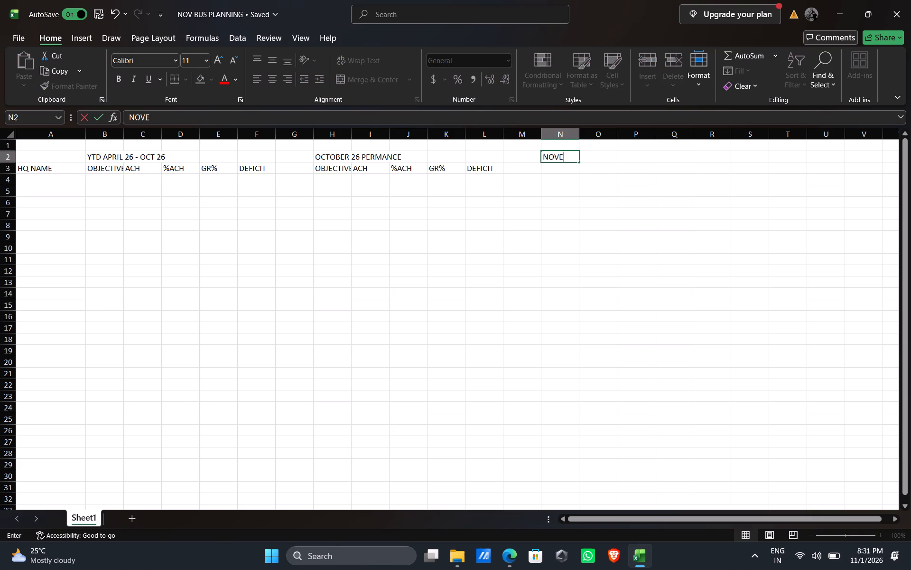
pyautogui.write('MBER')
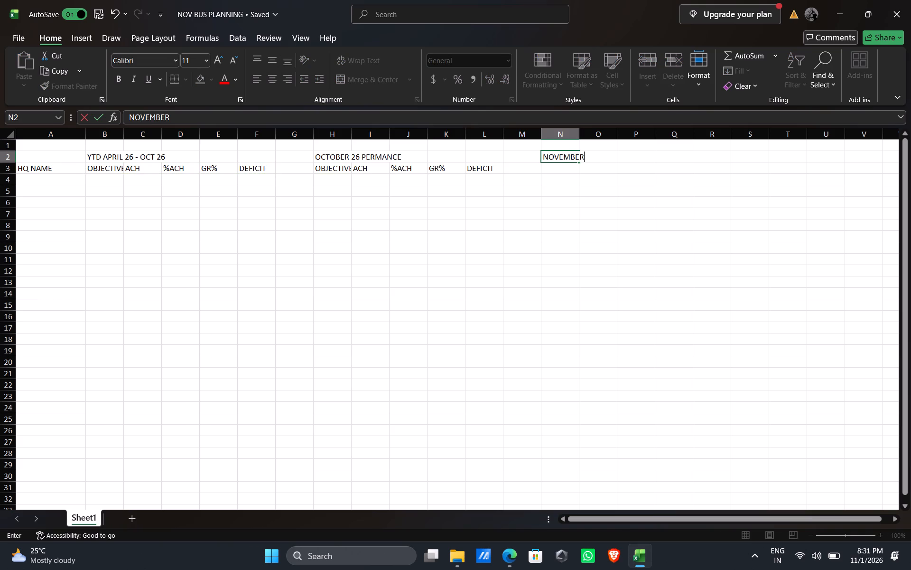
pyautogui.press('space')
pyautogui.write('BUSINESS PLANNING')
pyautogui.press('Return')
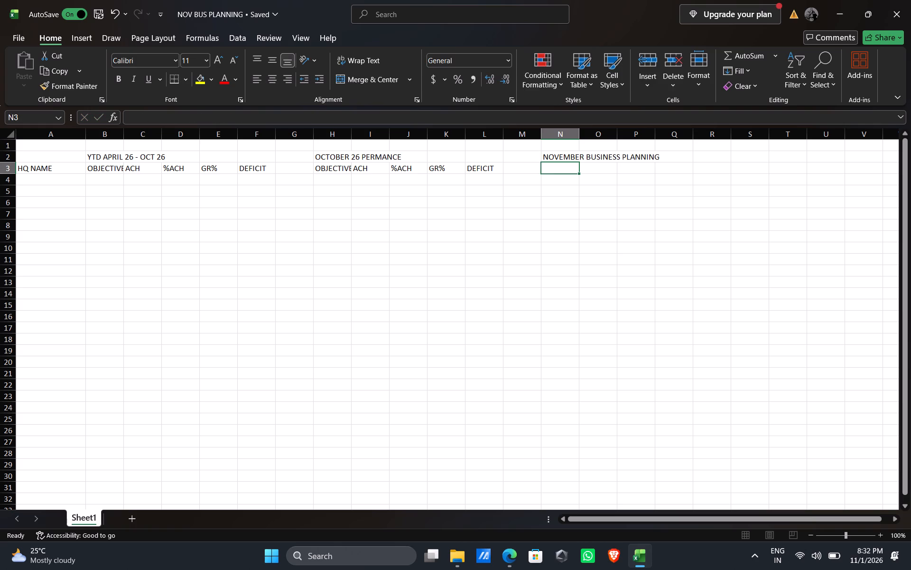
# Copy the October column headers in H3 to L3 into cells N3 to R3 under the November heading.
pyautogui.moveTo(326, 171); pyautogui.dragTo(373, 170)
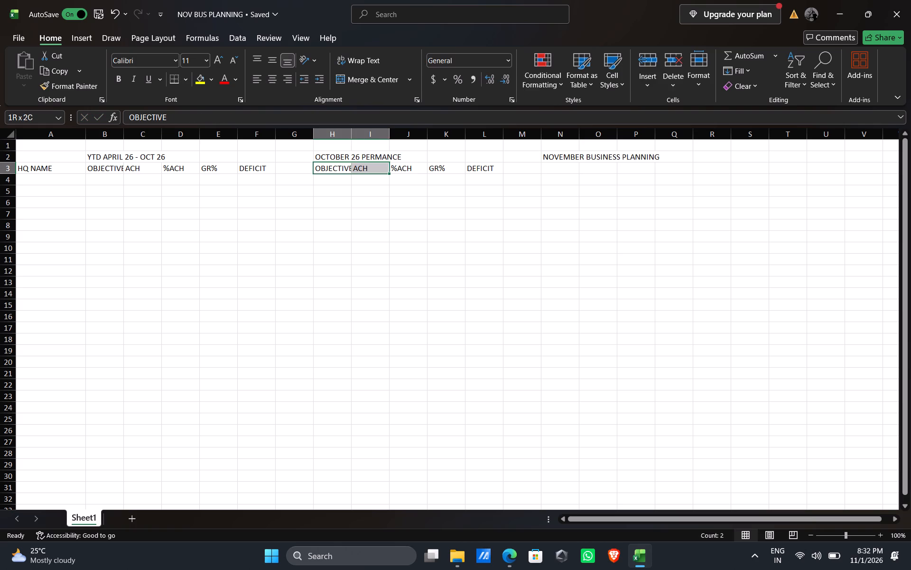
pyautogui.moveTo(373, 170); pyautogui.dragTo(468, 167)
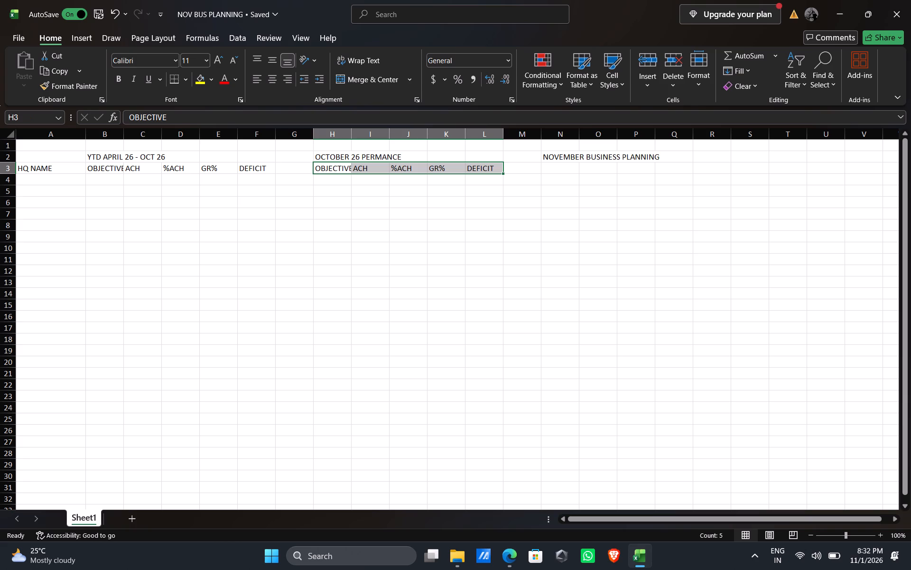
pyautogui.click(468, 167)
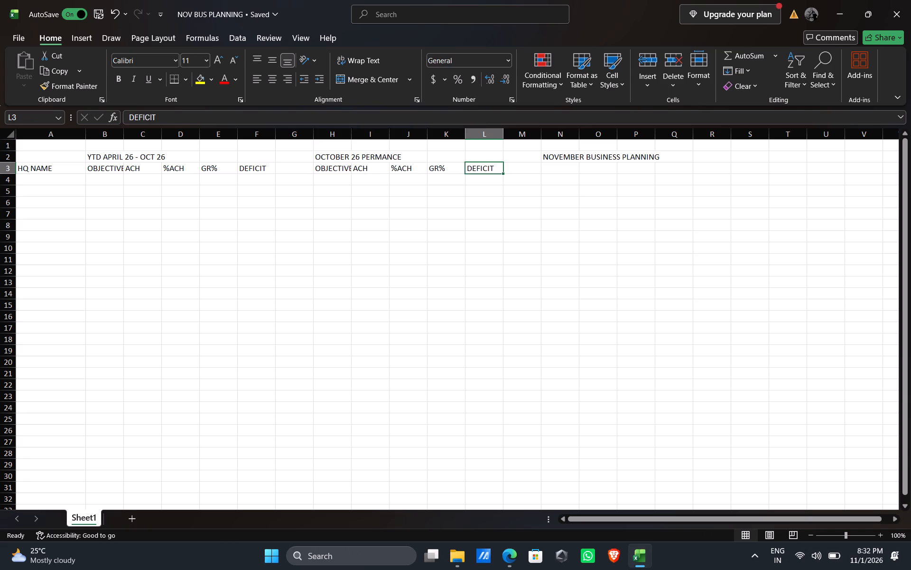
pyautogui.moveTo(332, 169); pyautogui.dragTo(471, 168)
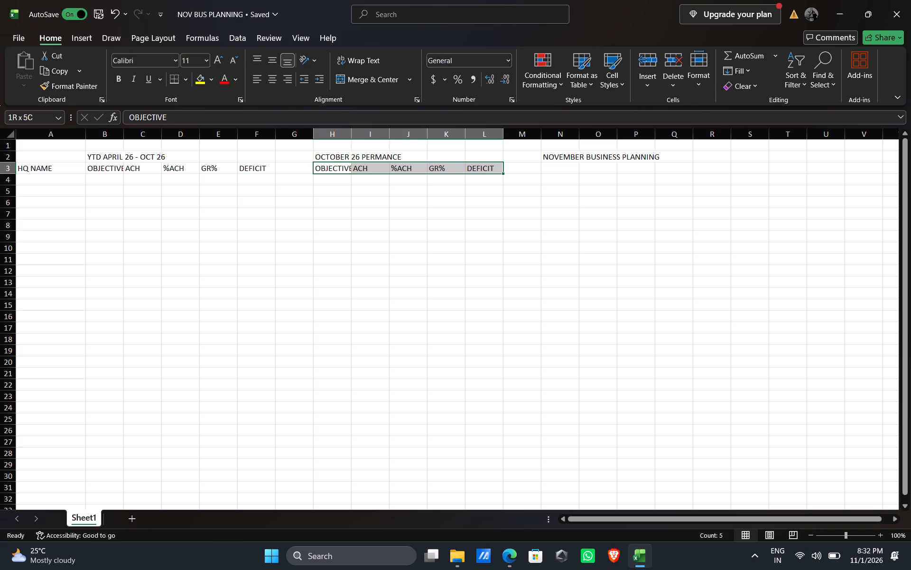
pyautogui.moveTo(471, 168); pyautogui.dragTo(474, 168)
pyautogui.hotkey('ctrl', 'c')
pyautogui.click(549, 169)
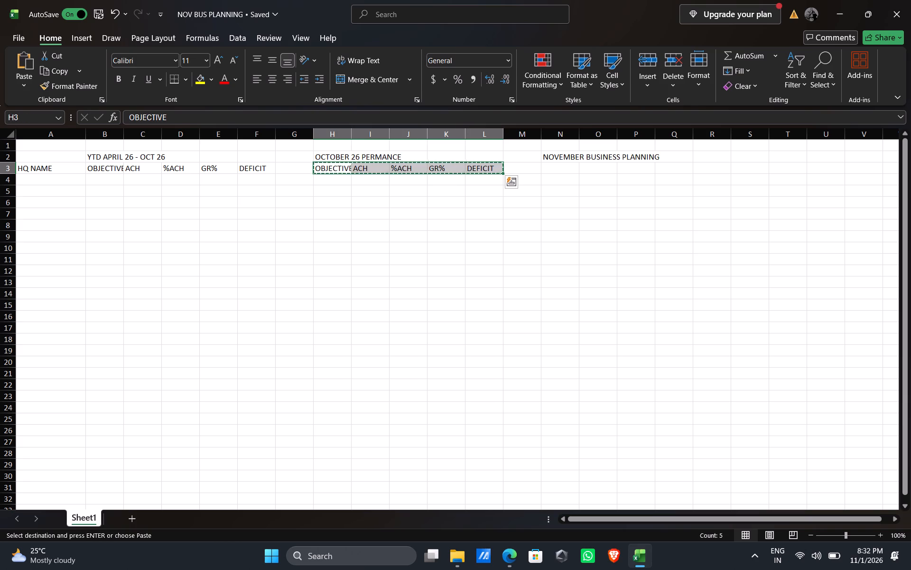
pyautogui.hotkey('ctrl', 'v')
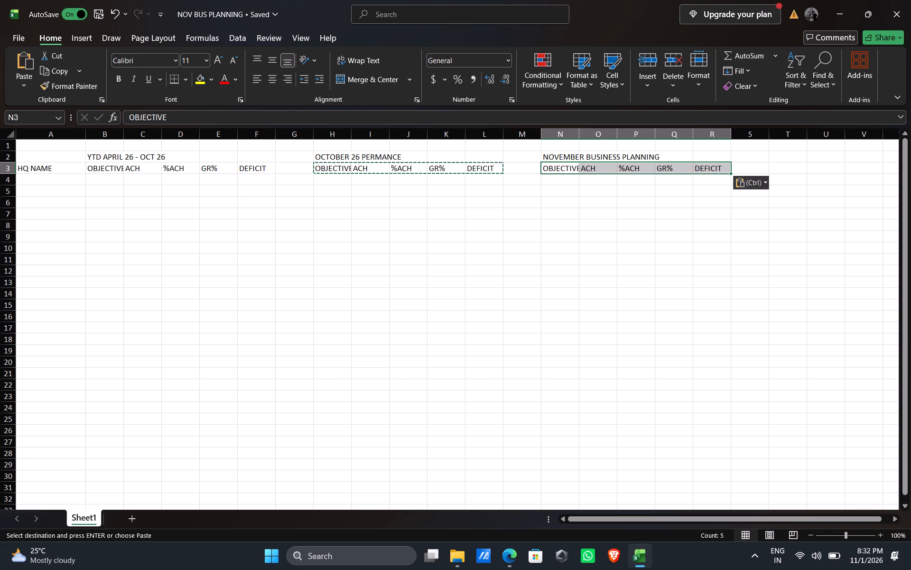
# In the November header row, replace ACH with PLAN in cell O3 and DEFICIT with SURPLUS in cell R3.
pyautogui.click(591, 168)
pyautogui.write('PLAN')
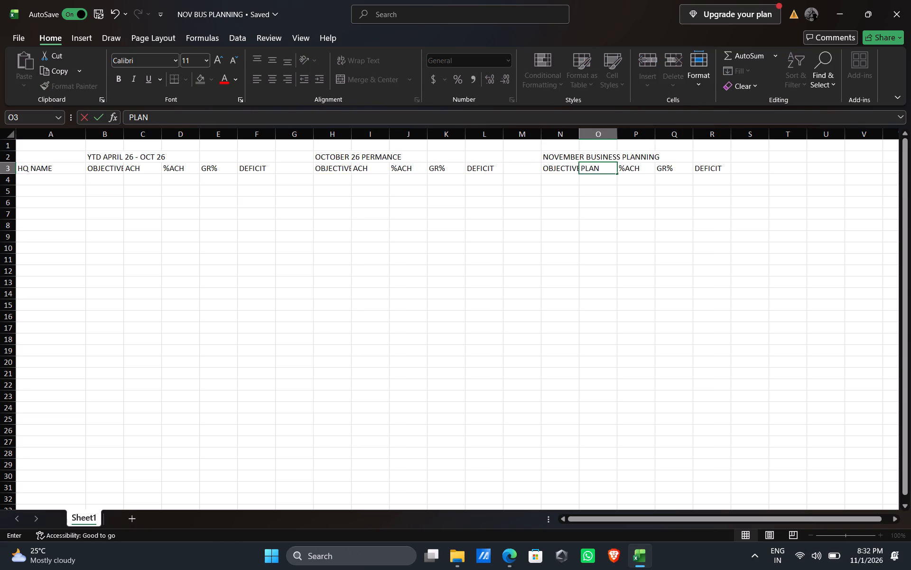
pyautogui.press('.')
pyautogui.press('BackSpace')
pyautogui.press('Right')
pyautogui.press('Right')
pyautogui.press('Right')
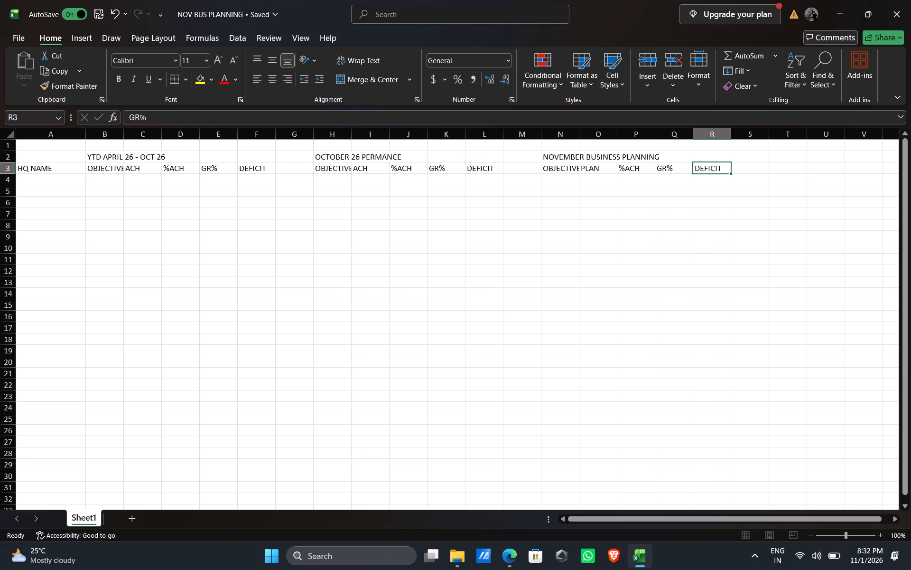
pyautogui.write('SURPLUS')
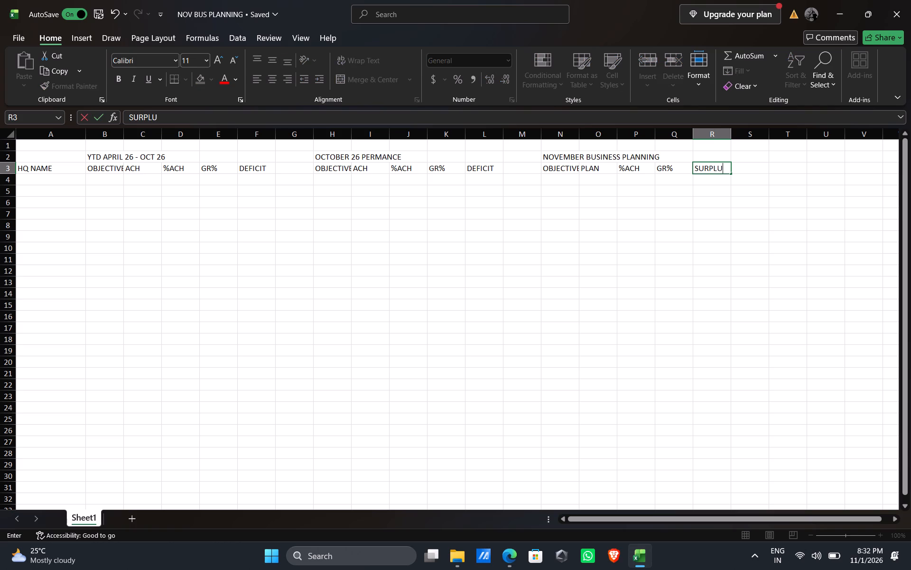
pyautogui.press('Return')
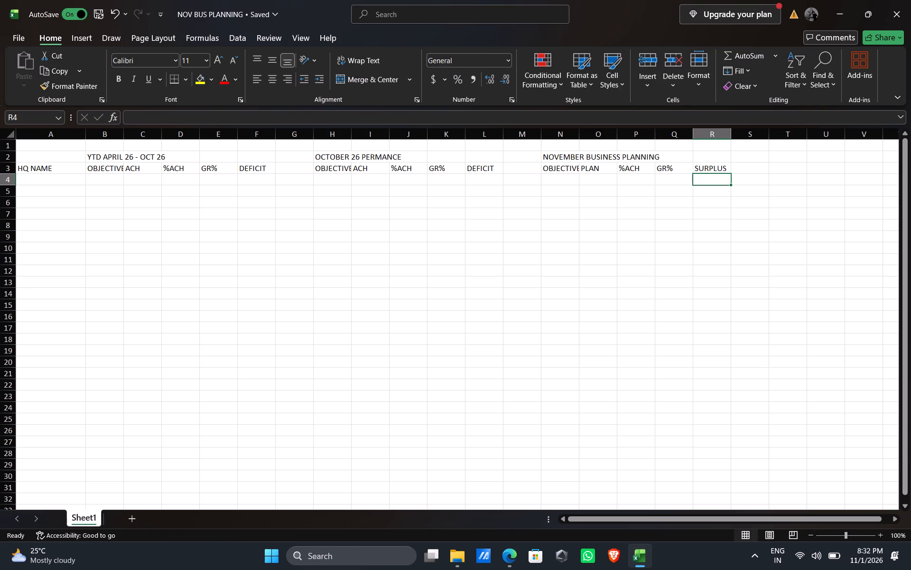
# Widen columns N and H slightly so their OBJECTIVE headers fit fully inside the cells.
pyautogui.moveTo(579, 135); pyautogui.dragTo(595, 134)
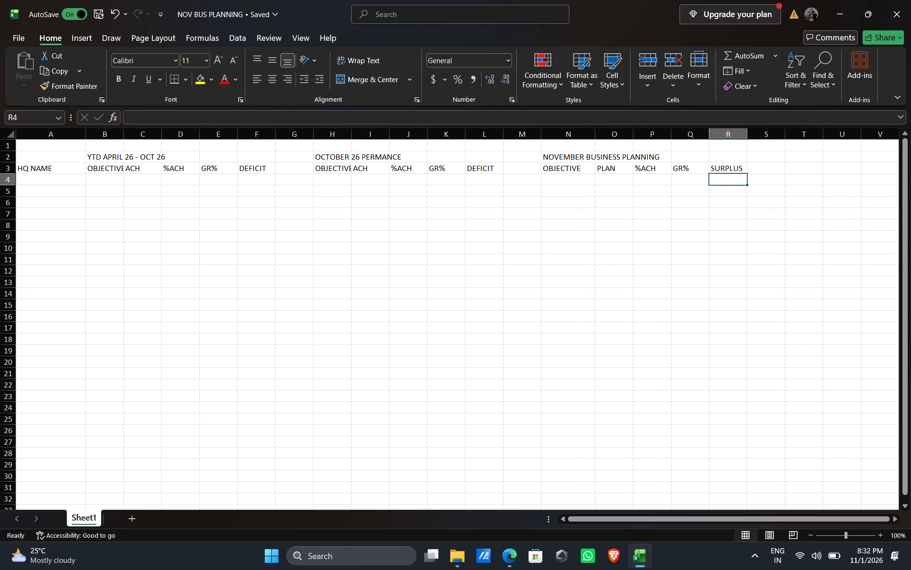
pyautogui.moveTo(353, 136); pyautogui.dragTo(365, 134)
pyautogui.moveTo(612, 134); pyautogui.dragTo(605, 134)
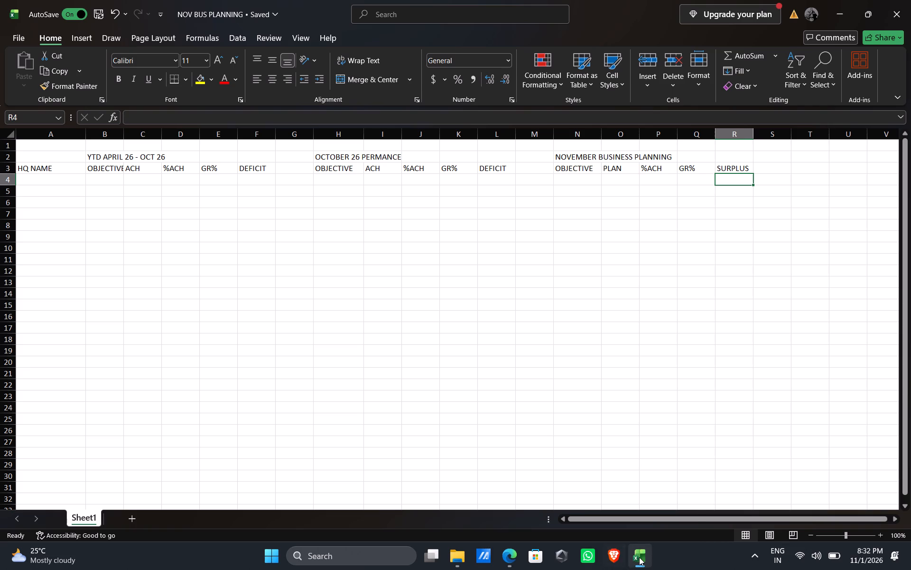
# Switch to the Superman portal in Edge and reload the Team Sales Trend report from the Performance page.
pyautogui.click(506, 558)
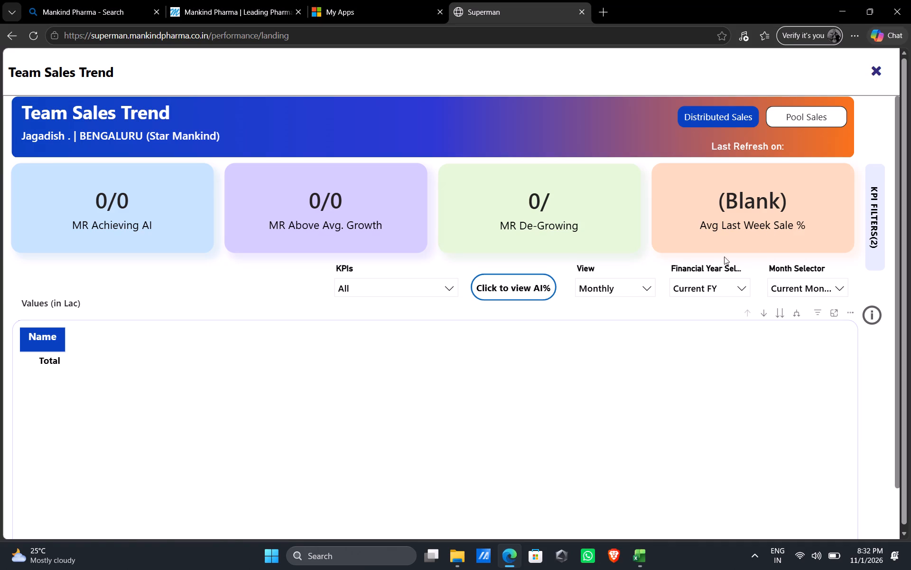
pyautogui.click(878, 66)
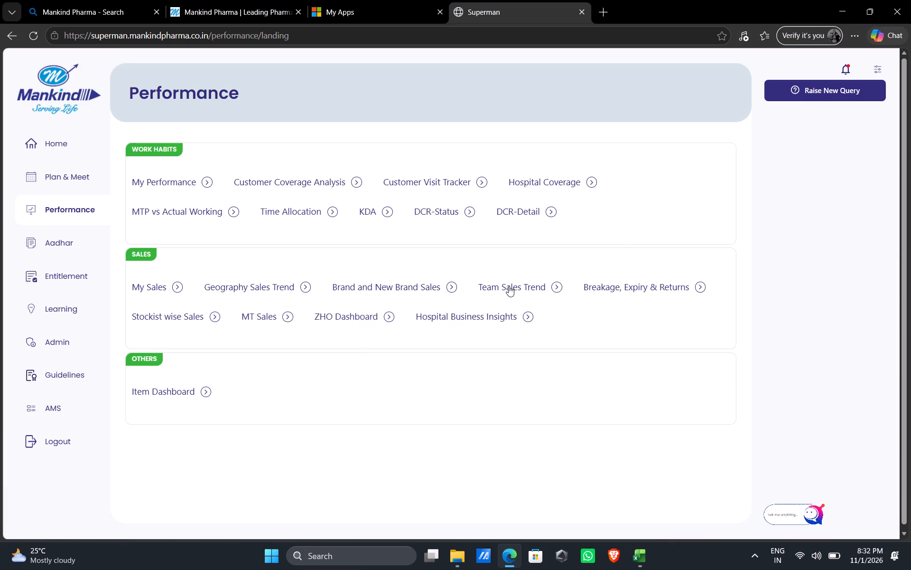
pyautogui.click(509, 286)
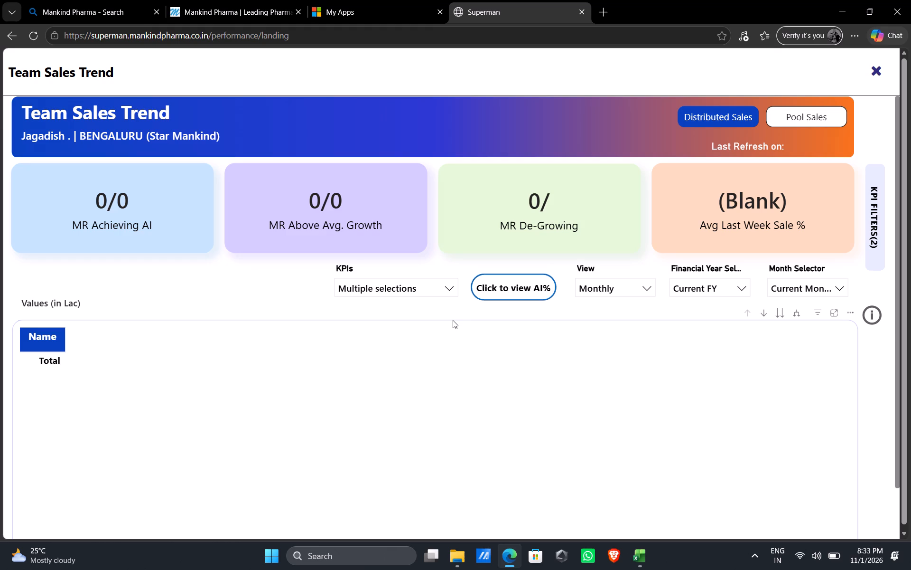
# Select all KPIs for the Team Sales Trend report and show its AI% view.
pyautogui.click(449, 289)
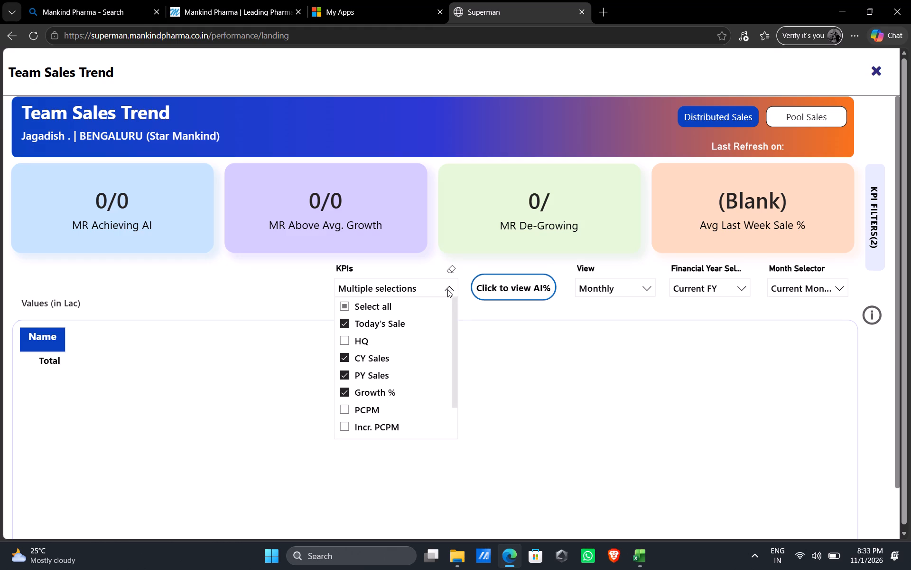
pyautogui.click(345, 303)
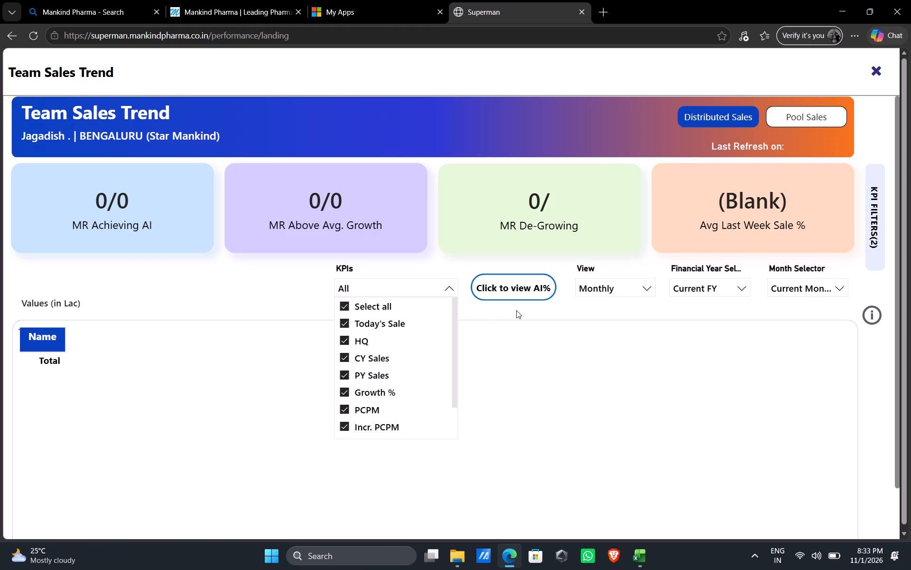
pyautogui.click(523, 310)
pyautogui.click(511, 293)
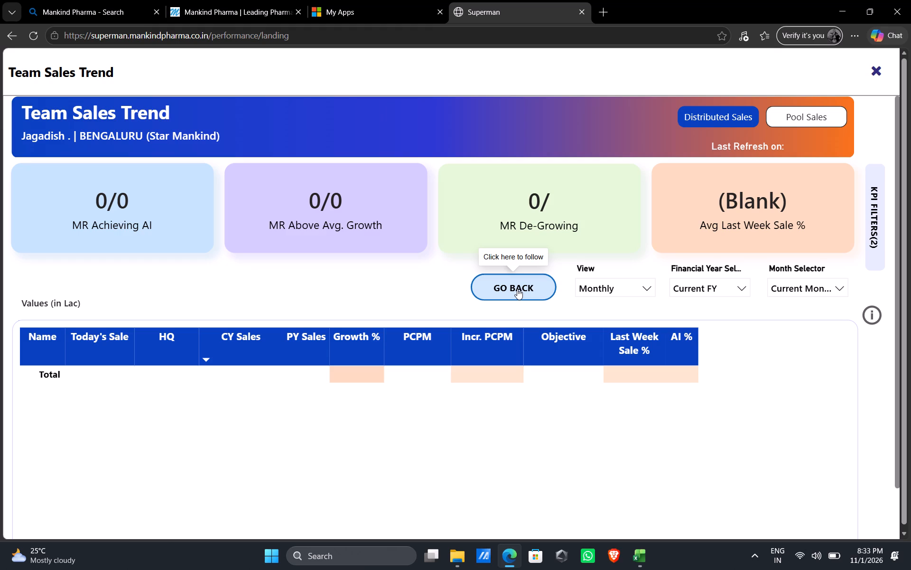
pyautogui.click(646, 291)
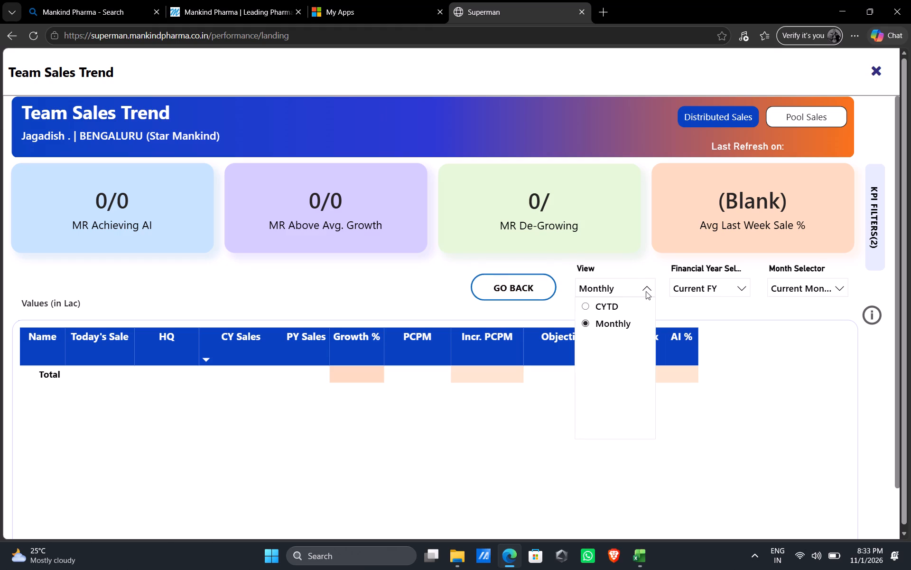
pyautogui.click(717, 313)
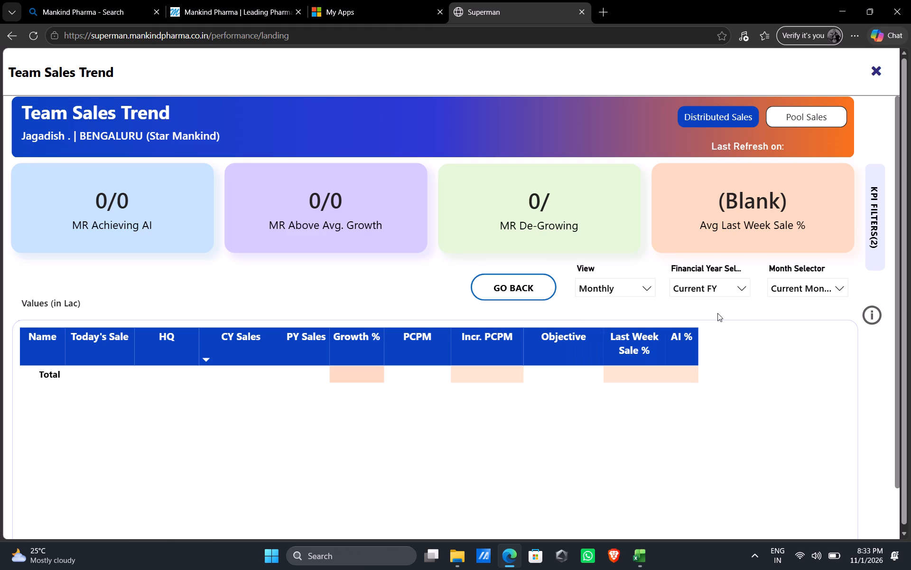
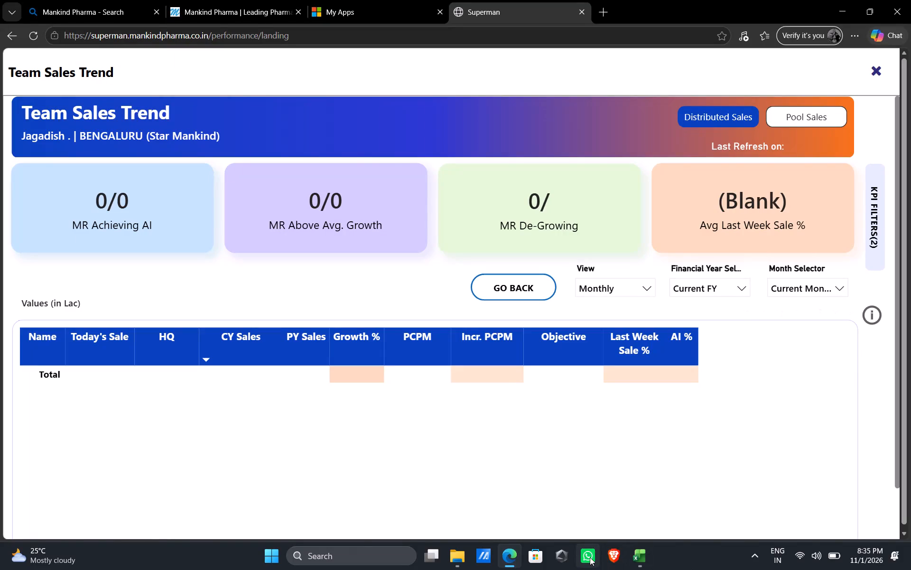
# Switch from the Superman portal's Team Sales Trend report to WhatsApp.
pyautogui.click(590, 557)
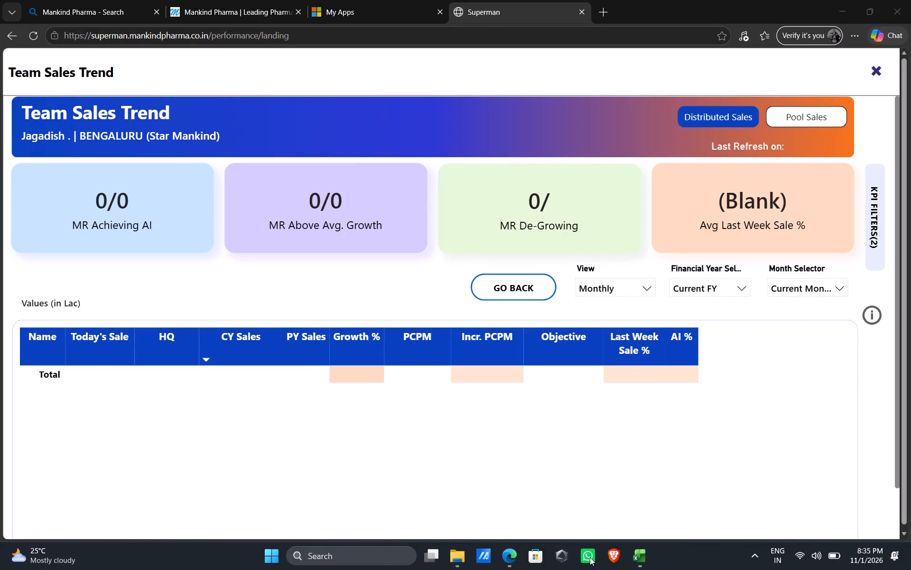
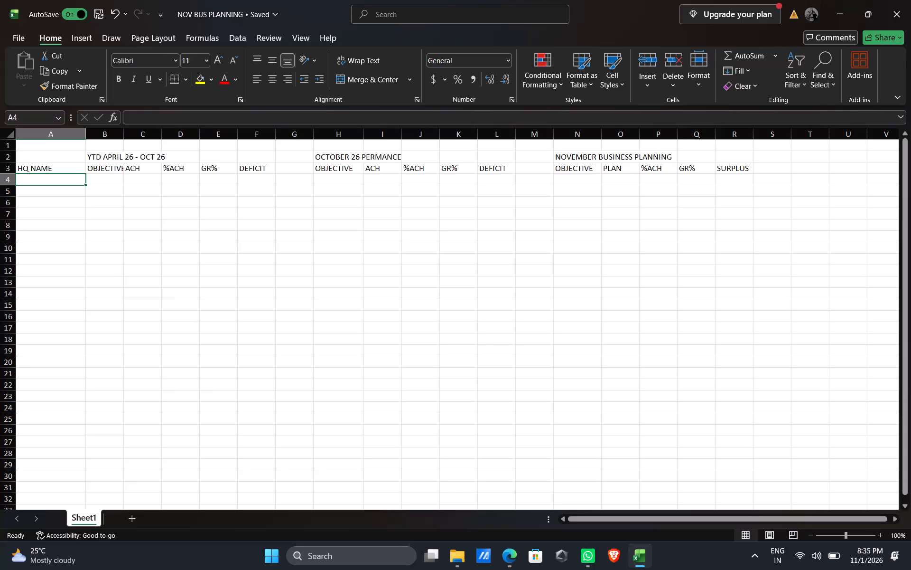
# Enter the first HQ group in A4:A9: BANGALORE, TUMKUR, KOLAR, MANDYA, MYSORE and BLR SLM, leaving row 10 blank.
pyautogui.write('BANGALORE')
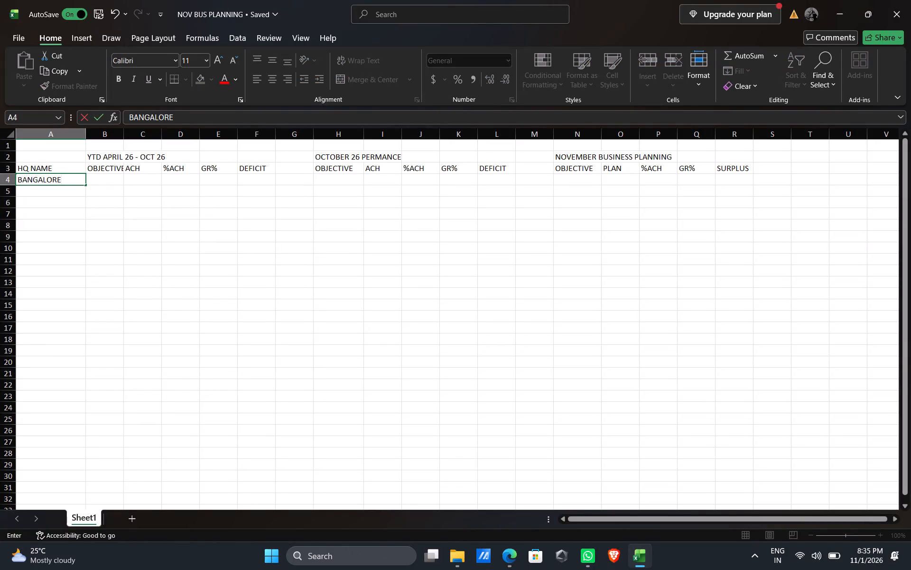
pyautogui.press('Return')
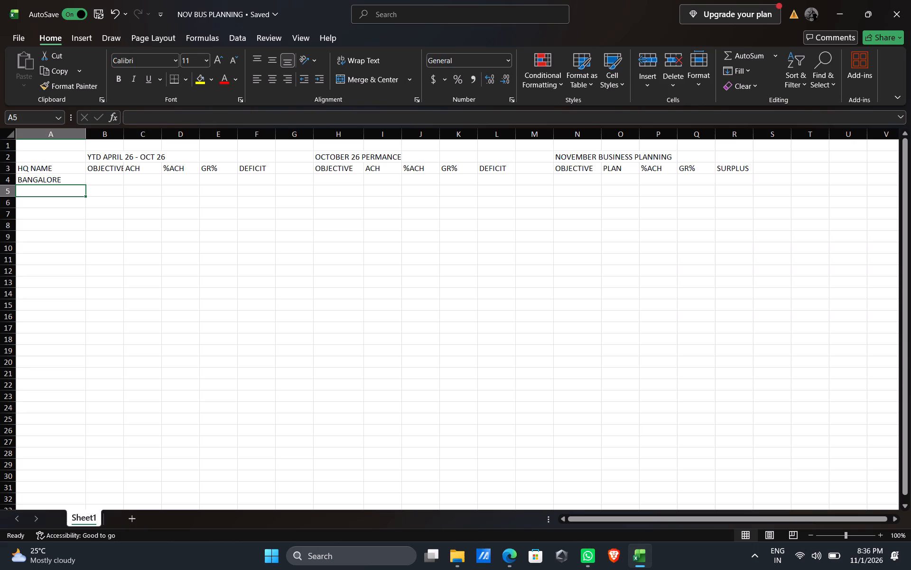
pyautogui.write('TUMKUR')
pyautogui.press('Return')
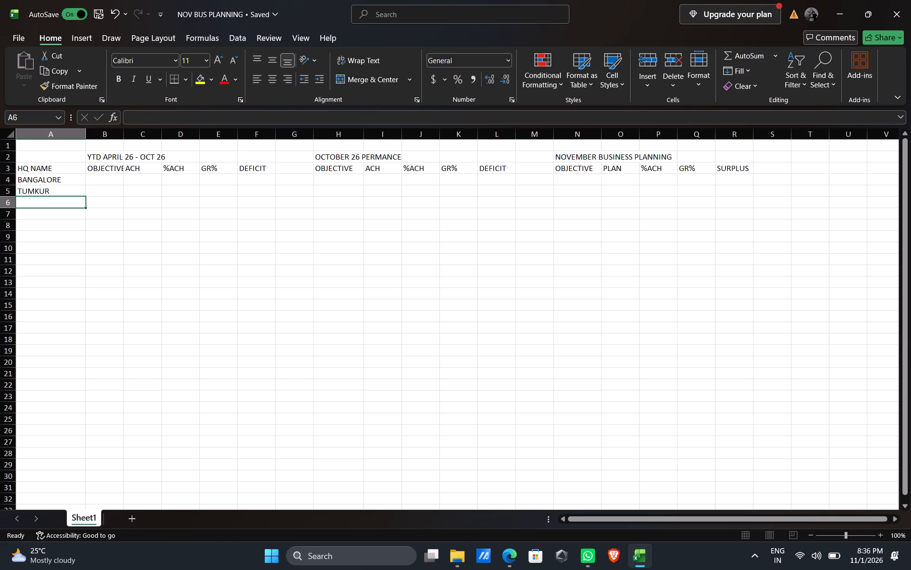
pyautogui.write('KOLAR')
pyautogui.press('Return')
pyautogui.write('MANDYA')
pyautogui.press('Return')
pyautogui.write('MYSORE')
pyautogui.press('Return')
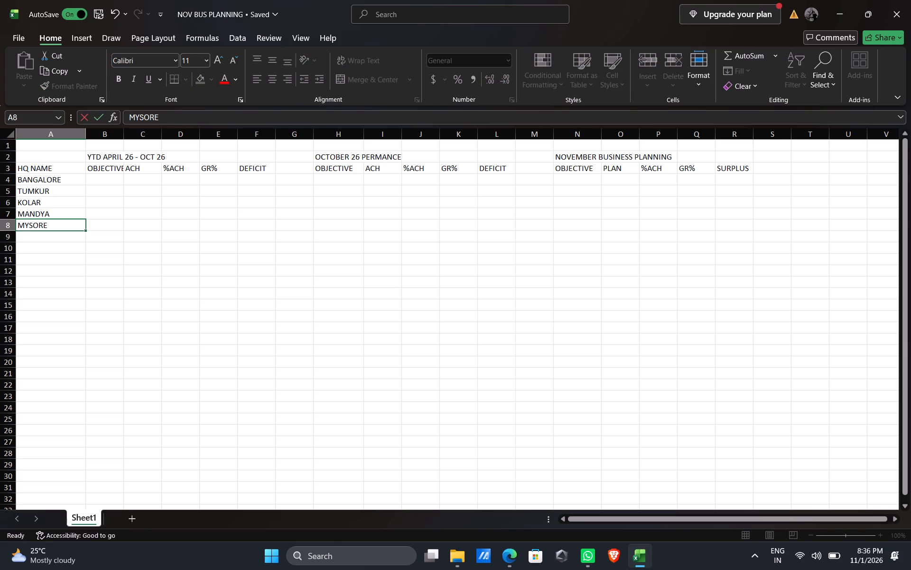
pyautogui.write('BLR SL')
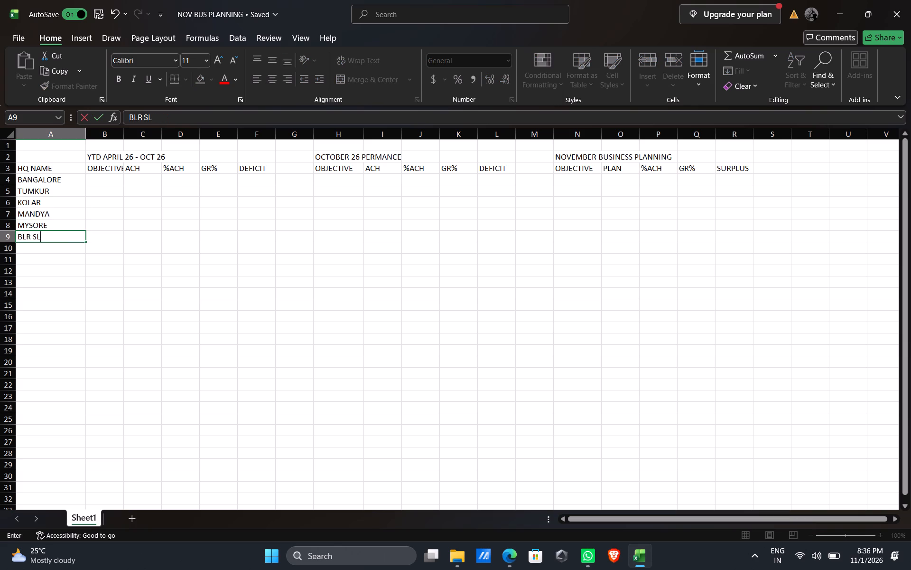
pyautogui.press('m')
pyautogui.press('Return')
pyautogui.press('Return')
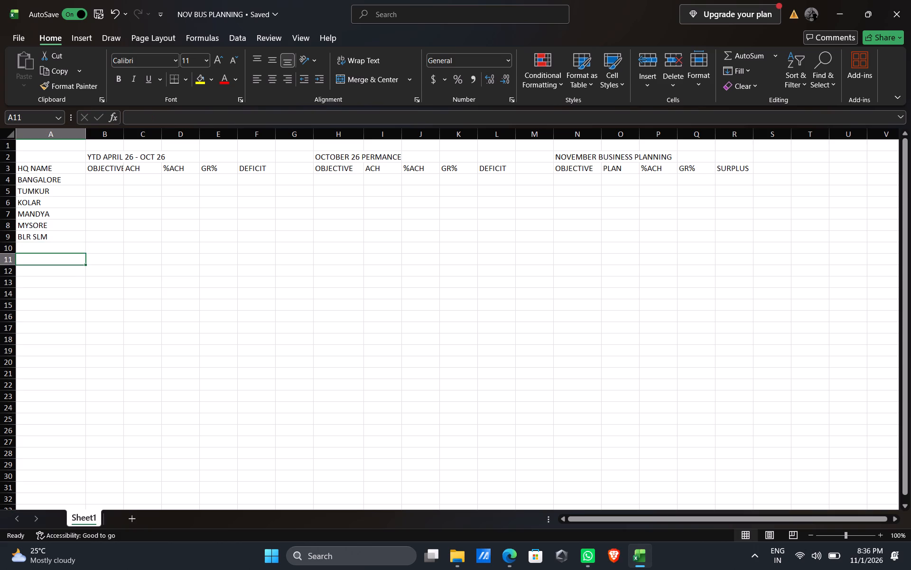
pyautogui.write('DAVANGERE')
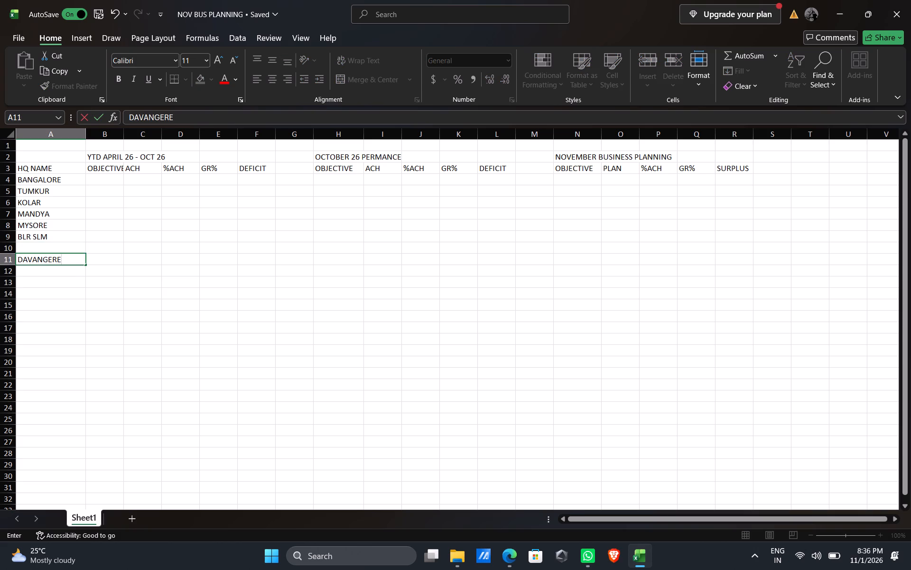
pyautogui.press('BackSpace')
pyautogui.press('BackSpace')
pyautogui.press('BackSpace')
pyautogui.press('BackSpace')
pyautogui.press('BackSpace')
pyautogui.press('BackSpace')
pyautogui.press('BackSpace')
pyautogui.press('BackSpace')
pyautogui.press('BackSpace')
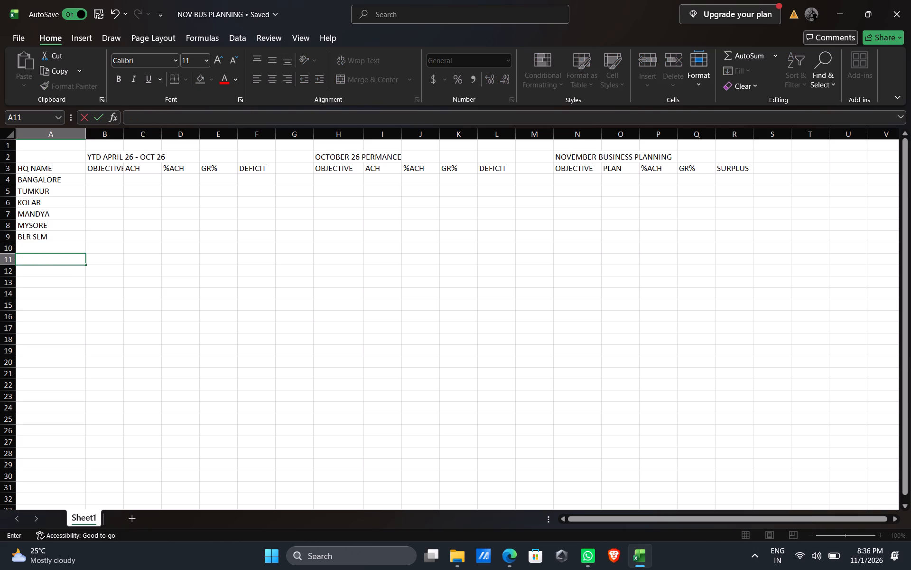
# Start the second HQ group in A11:A14 with HUBLI, SIRSI, BELAGUM and NIPPANI.
pyautogui.write('HUBLI')
pyautogui.press('Return')
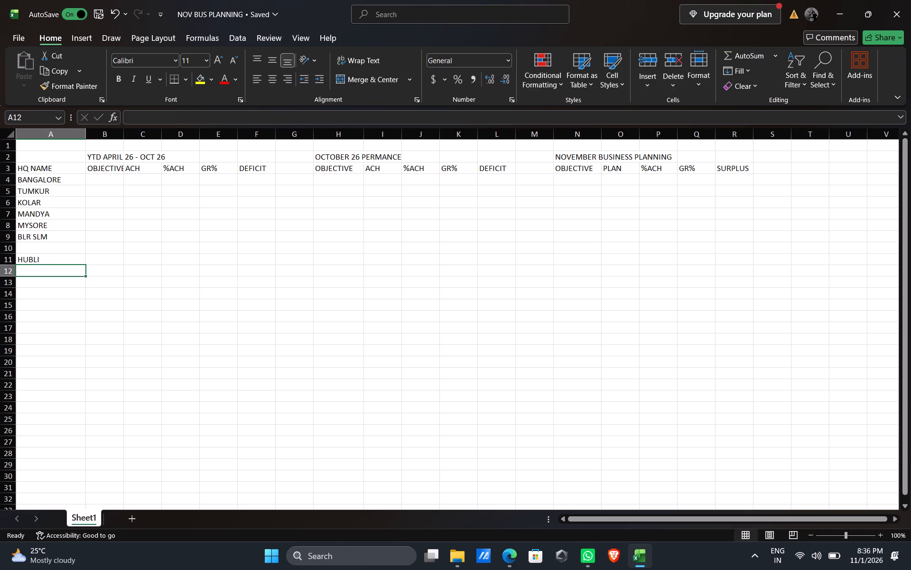
pyautogui.write('SIRSI')
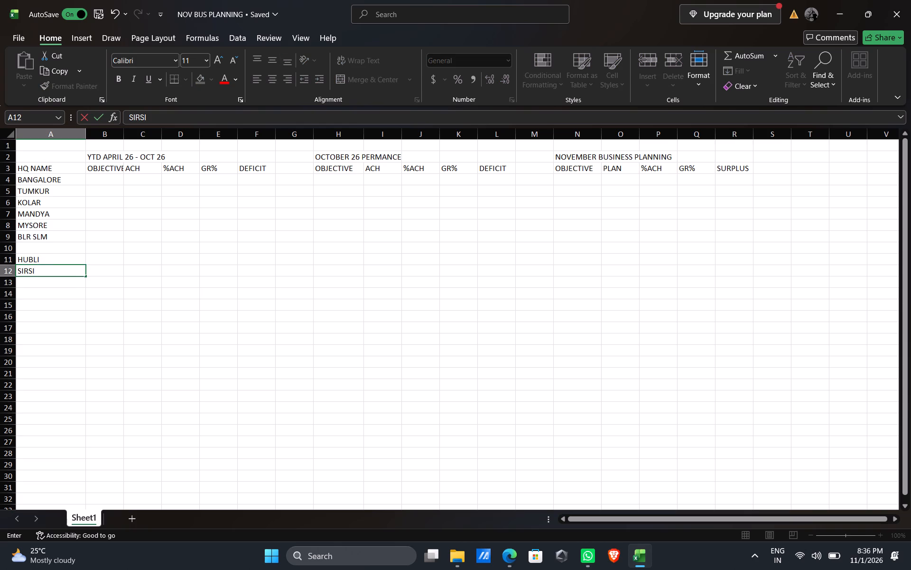
pyautogui.press('Return')
pyautogui.write('BELAGUM')
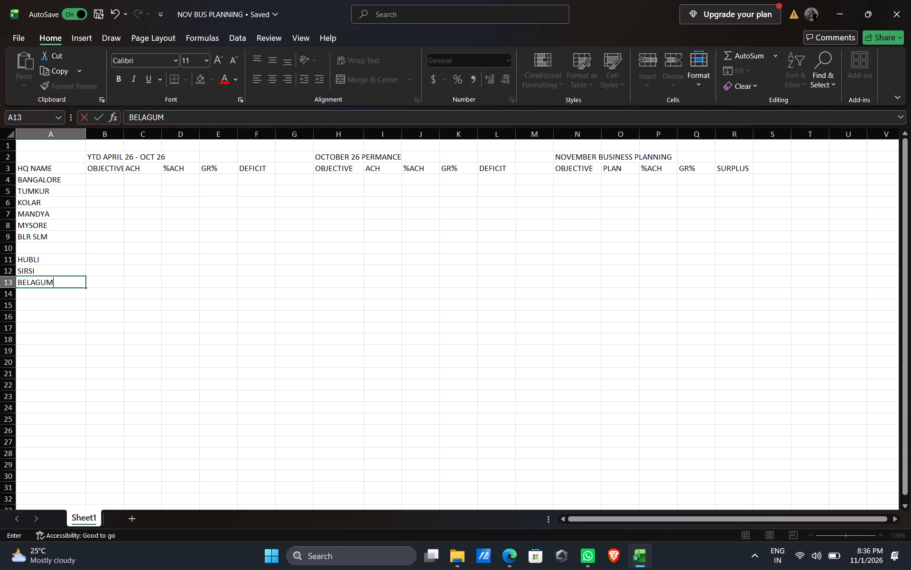
pyautogui.press('Return')
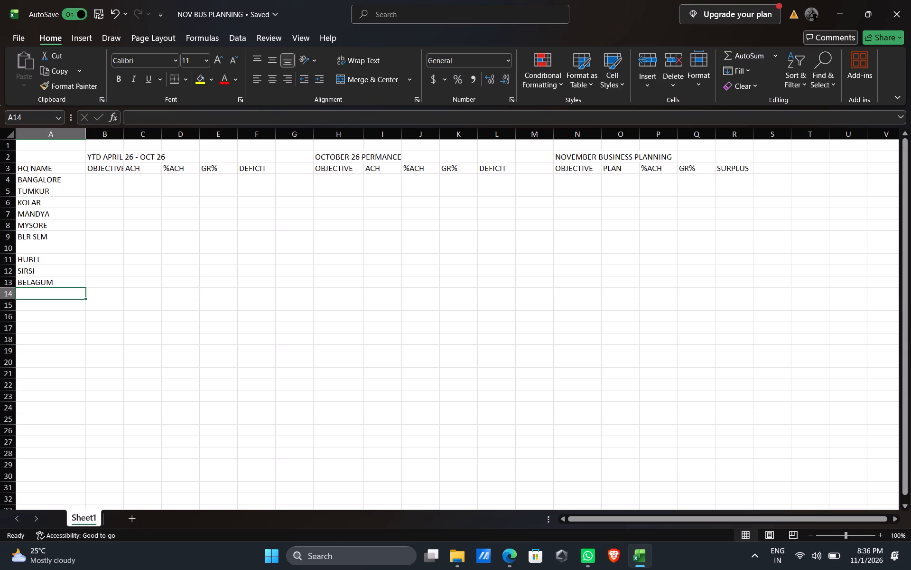
pyautogui.press('b')
pyautogui.press('BackSpace')
pyautogui.press('BackSpace')
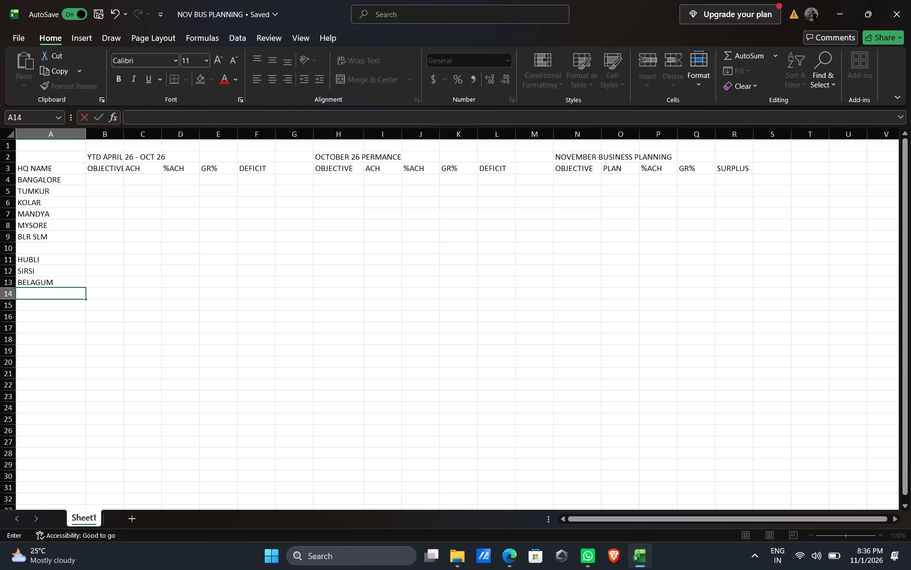
pyautogui.write('NIPPANI')
pyautogui.press('Return')
# Add GOKAK and DAVANGERE to the HQ name list in A15:A16.
pyautogui.press('j')
pyautogui.press('BackSpace')
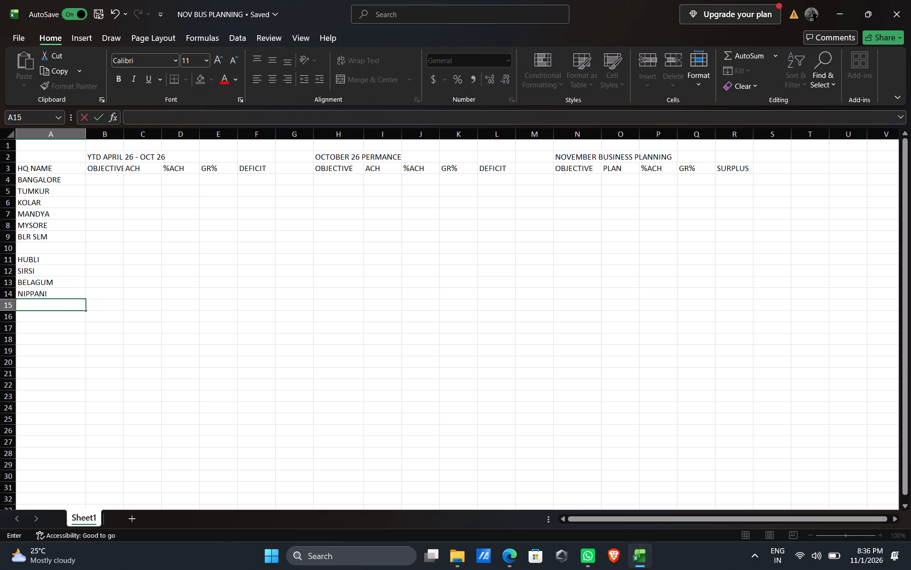
pyautogui.write('KOKAK')
pyautogui.press('BackSpace')
pyautogui.press('BackSpace')
pyautogui.press('BackSpace')
pyautogui.press('BackSpace')
pyautogui.press('BackSpace')
pyautogui.write('GOKAK')
pyautogui.press('Return')
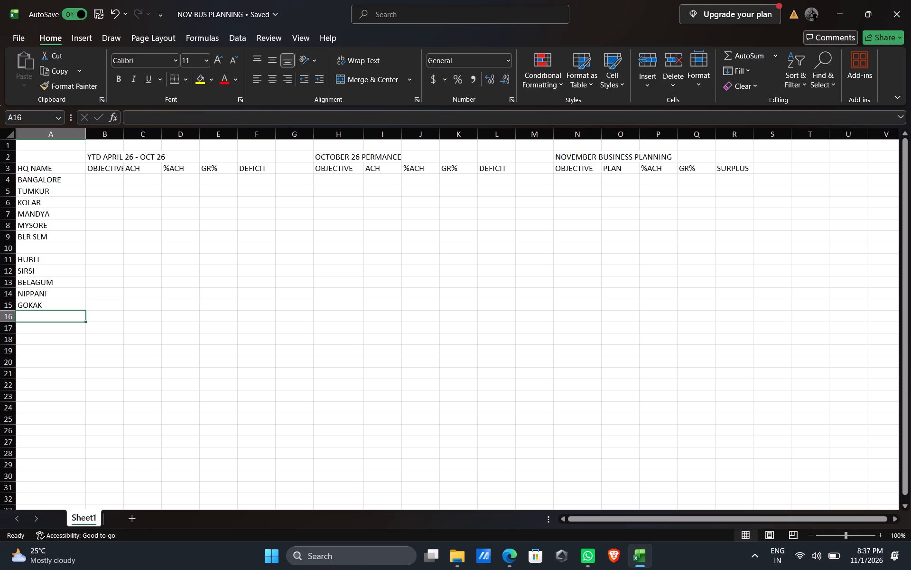
pyautogui.write('DAVANGERE')
pyautogui.press('Return')
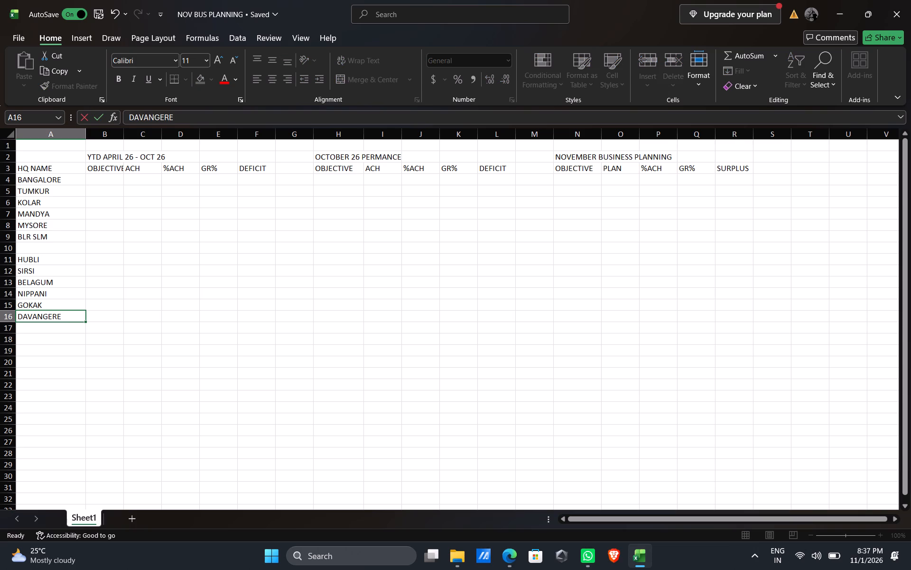
# Add HAVERI, CHITRADURGA and HASSAN to the HQ name list in A17:A19.
pyautogui.write('HABERI')
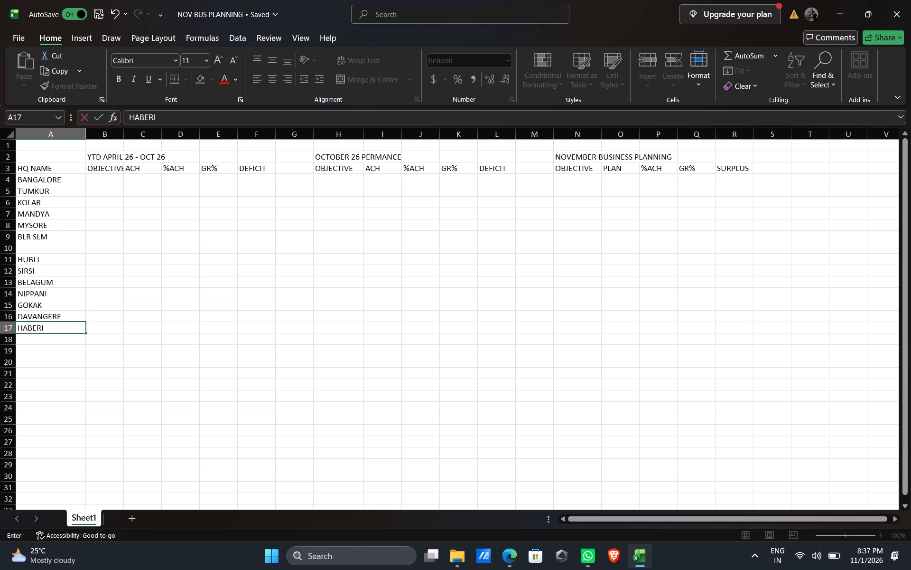
pyautogui.press('BackSpace')
pyautogui.press('BackSpace')
pyautogui.press('BackSpace')
pyautogui.press('BackSpace')
pyautogui.write('VERI')
pyautogui.press('Return')
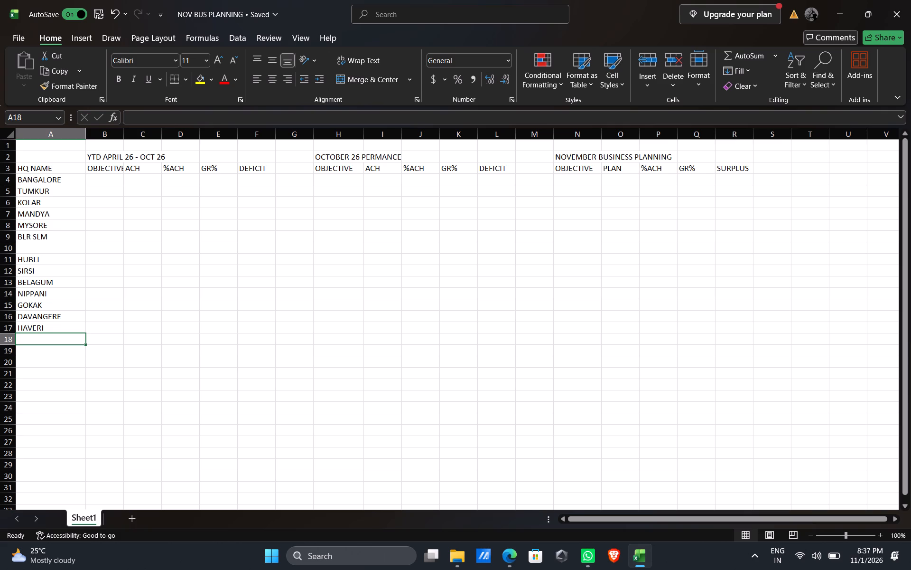
pyautogui.write('CHIK')
pyautogui.press('BackSpace')
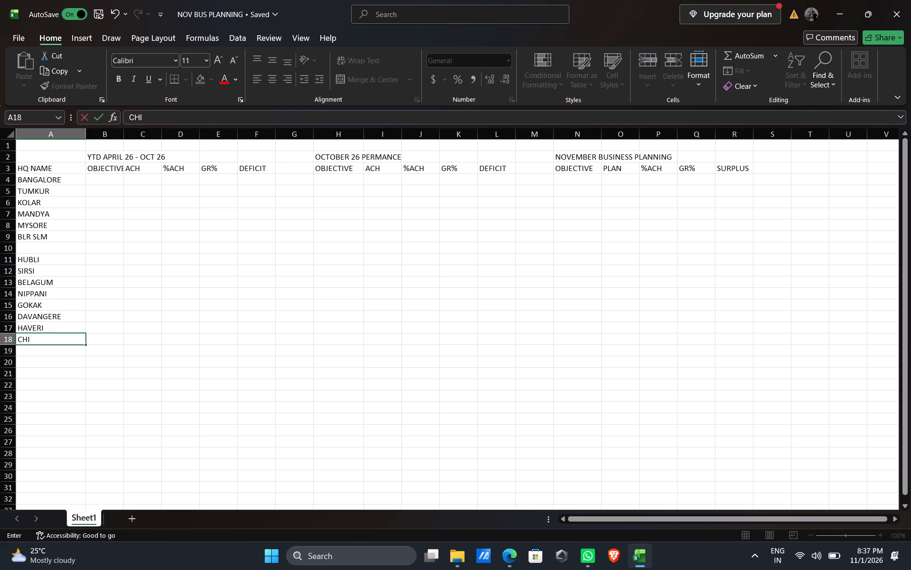
pyautogui.write('TRADURGA')
pyautogui.press('Return')
pyautogui.write('HASSAN')
pyautogui.press('Return')
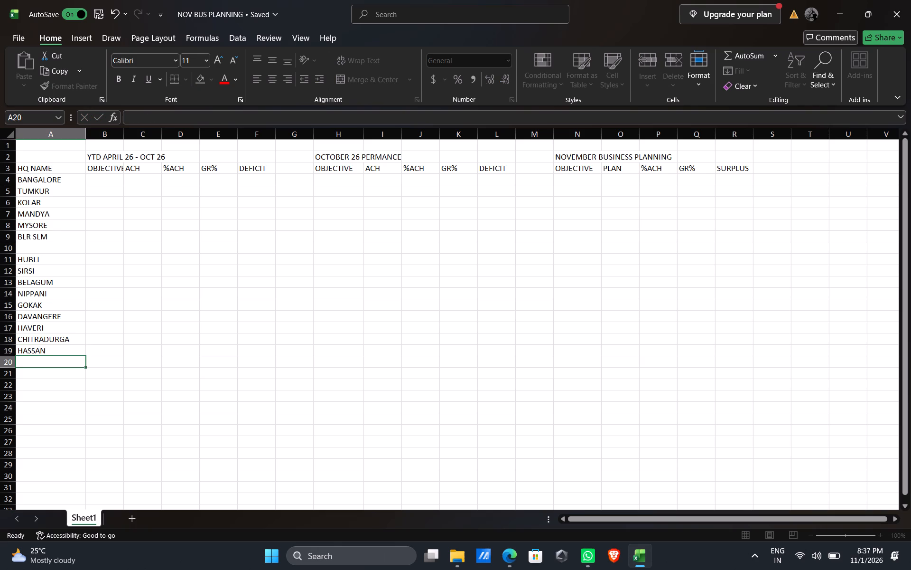
# Complete the second HQ group with MANGALORE, UDUPI and SHIVAMOGGA in A20:A22, leaving row 23 blank.
pyautogui.write('MANGALORE')
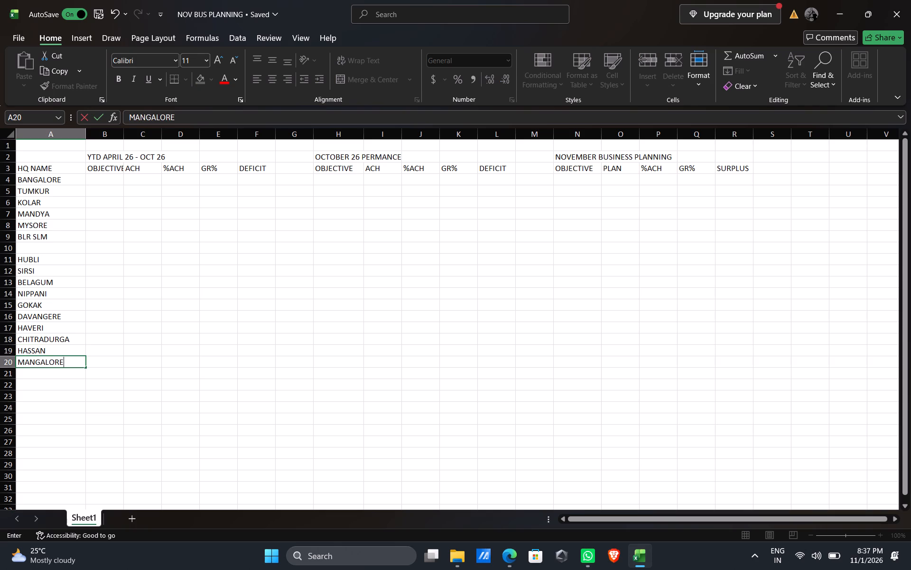
pyautogui.press('Return')
pyautogui.press('u')
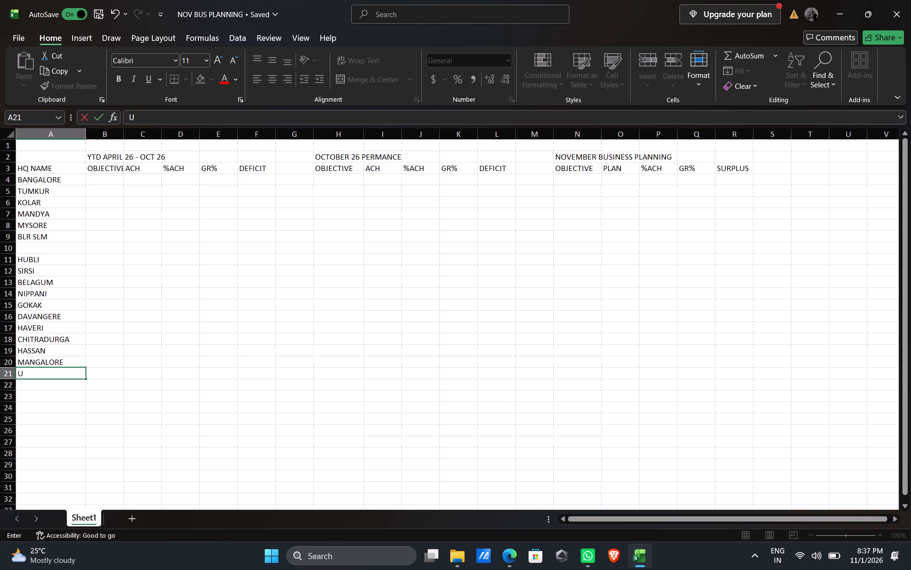
pyautogui.write('DUPI')
pyautogui.press('Return')
pyautogui.write('SHIVAMOGGA')
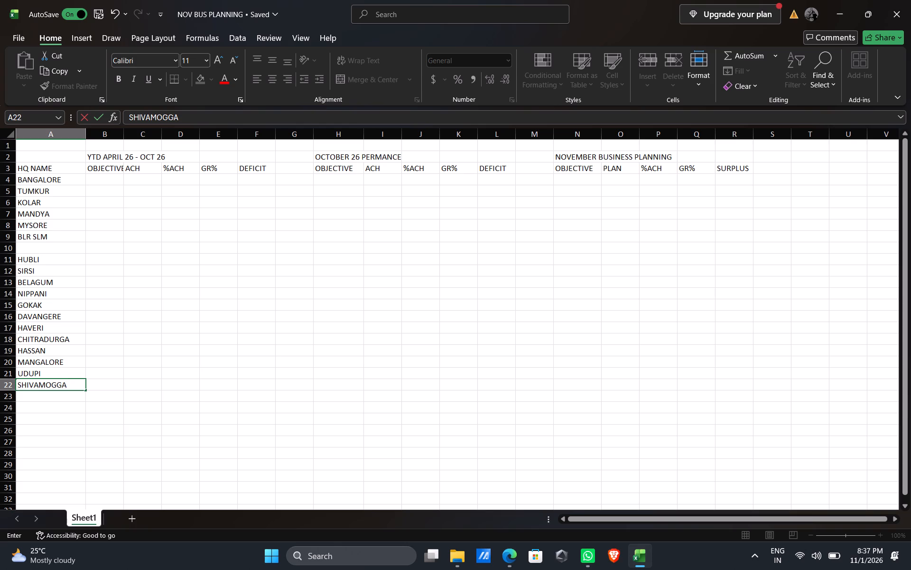
pyautogui.press('Return')
pyautogui.press('Return')
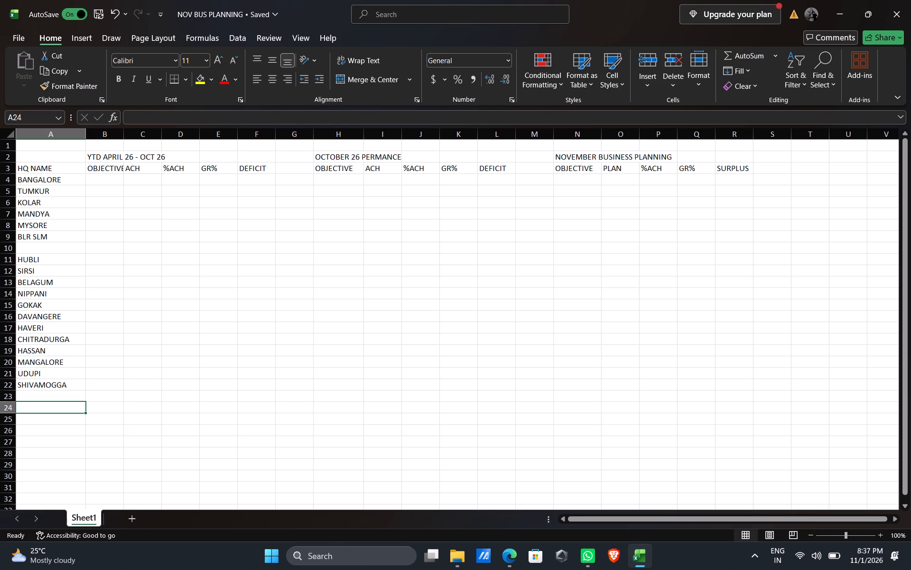
# Start the third HQ group in A24:A26 with GULBARGA, BIDAR and RAICHUR.
pyautogui.write('GUL')
pyautogui.write('BARGA')
pyautogui.press('Return')
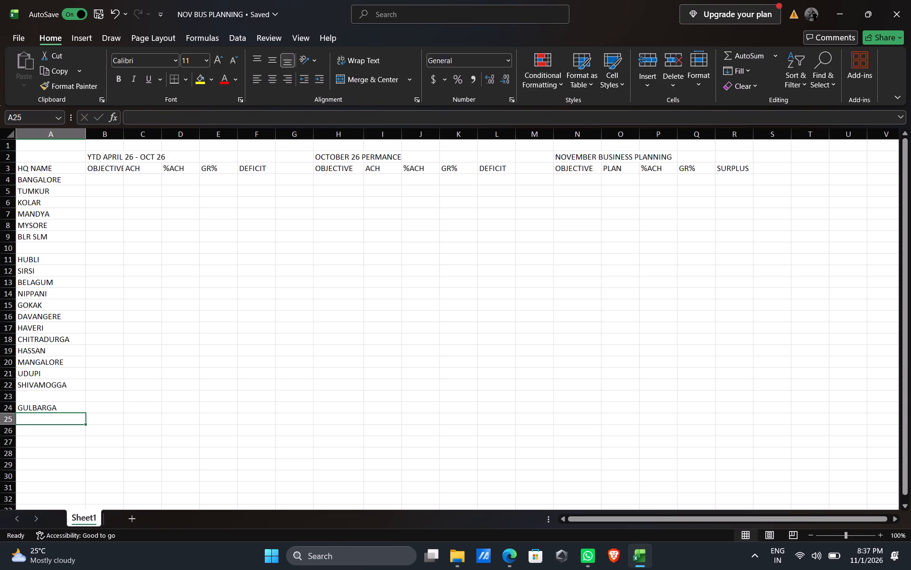
pyautogui.write('BIDAR')
pyautogui.press('Return')
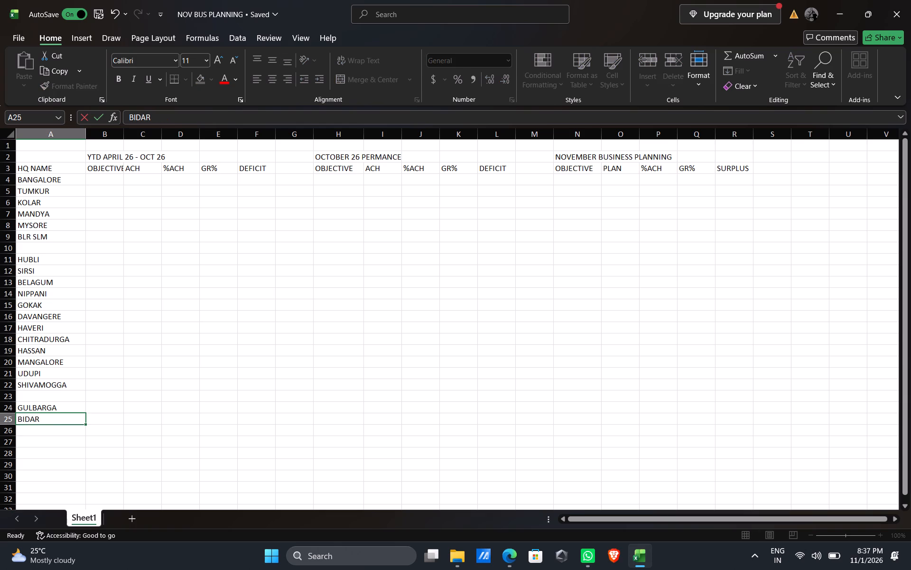
pyautogui.write('RAIH')
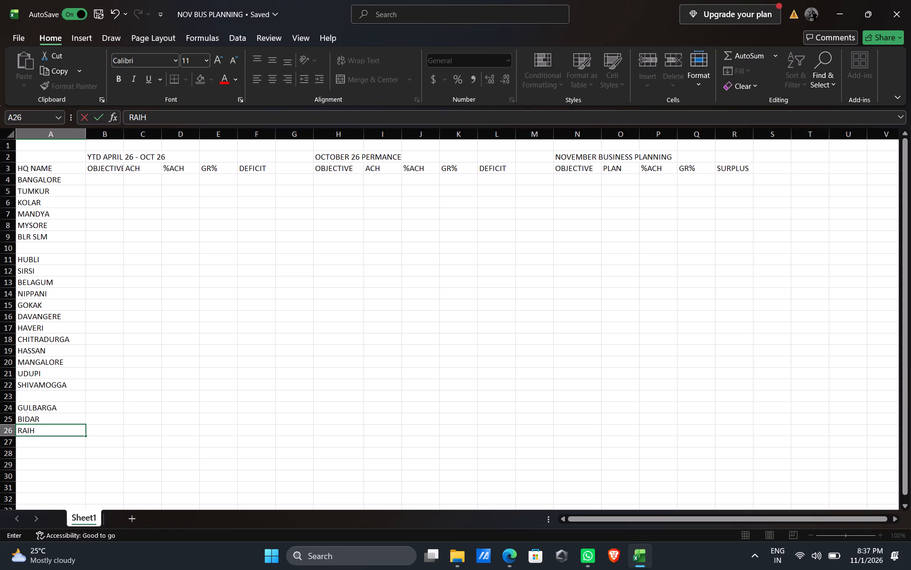
pyautogui.press('BackSpace')
pyautogui.write('CHUR')
pyautogui.press('Return')
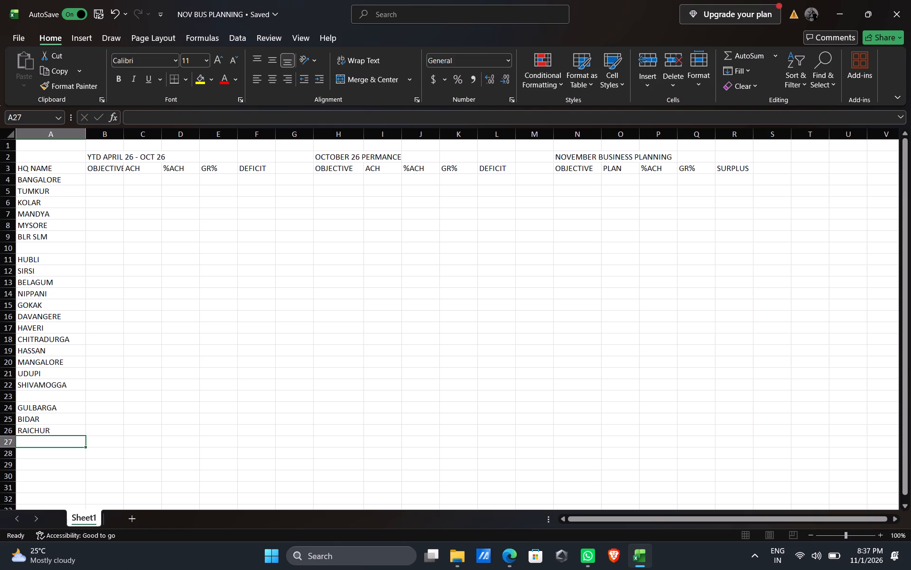
# Add VIJAYAPURA to the HQ name list in A27.
pyautogui.write('VI')
pyautogui.write('JAYA[PURA')
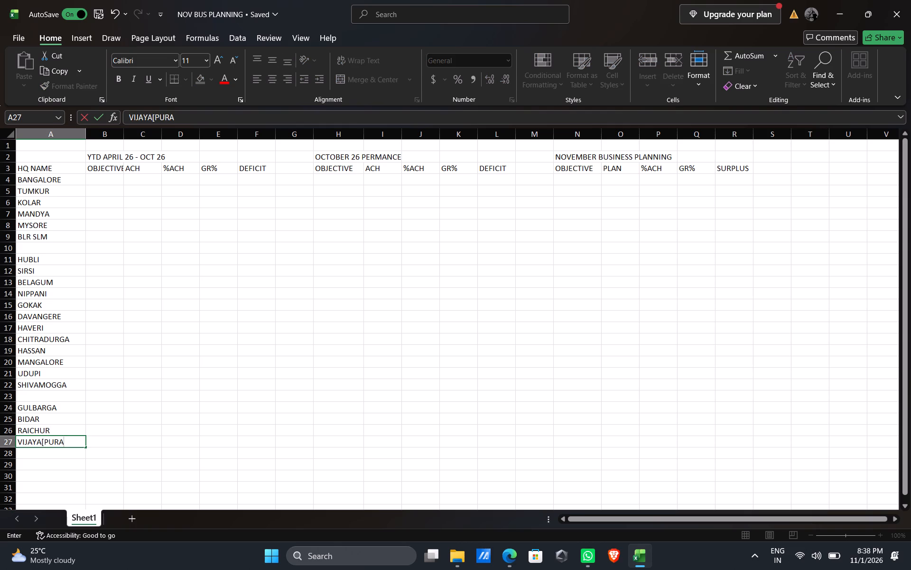
pyautogui.press('BackSpace')
pyautogui.press('BackSpace')
pyautogui.press('BackSpace')
pyautogui.press('BackSpace')
pyautogui.press('BackSpace')
pyautogui.write('PURA')
pyautogui.press('Return')
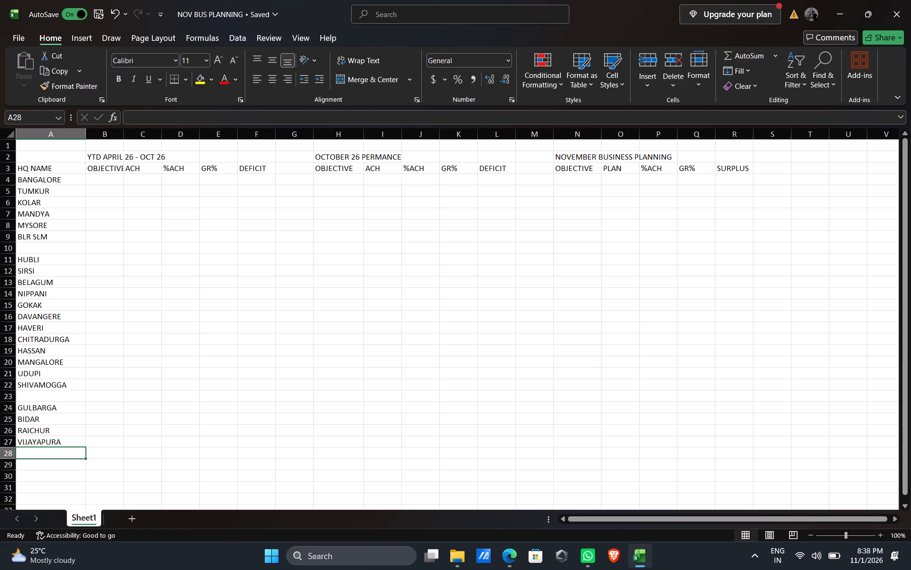
# Add JAMAKHANDI and BAGALKOT to the HQ name list in A28:A29.
pyautogui.write('JAMALA')
pyautogui.press('BackSpace')
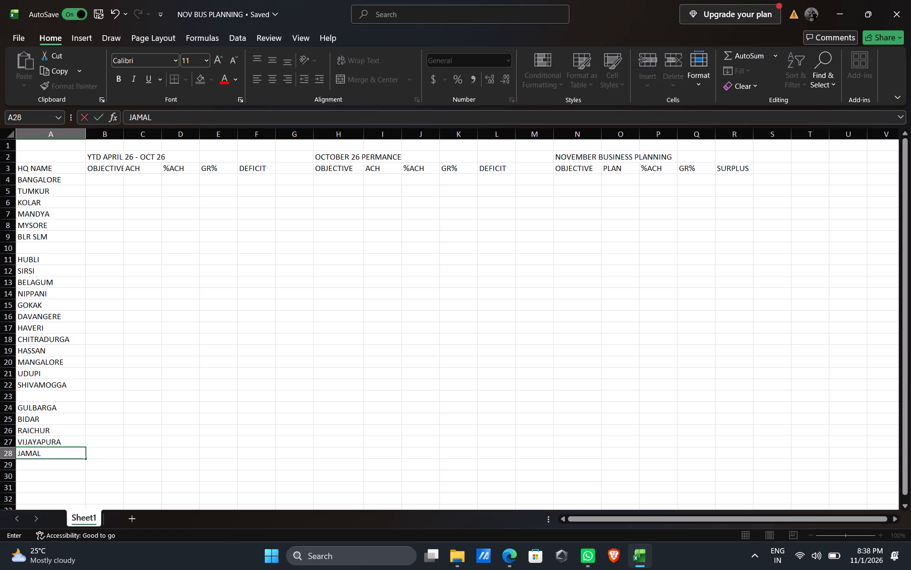
pyautogui.press('BackSpace')
pyautogui.write('KA')
pyautogui.press('BackSpace')
pyautogui.write('HANDI')
pyautogui.press('Return')
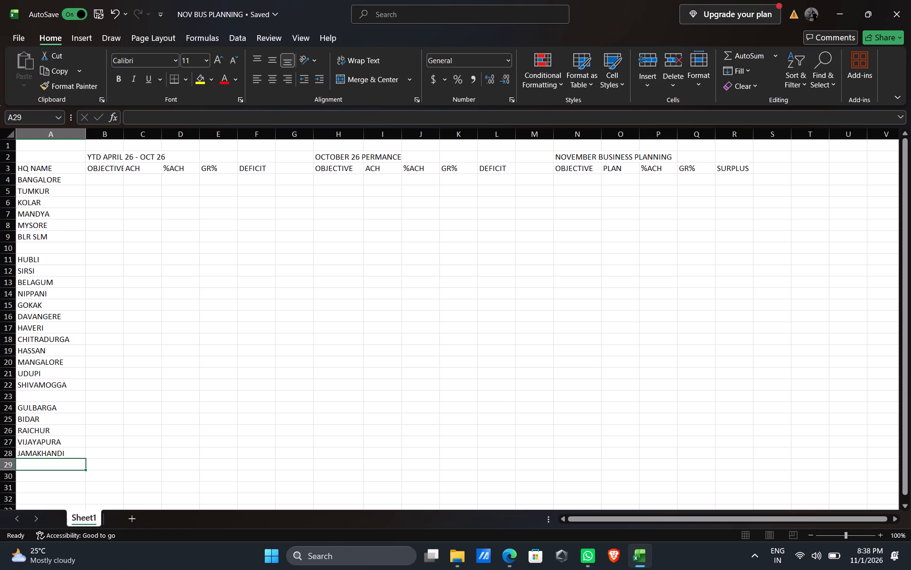
pyautogui.write('BAGALKOT')
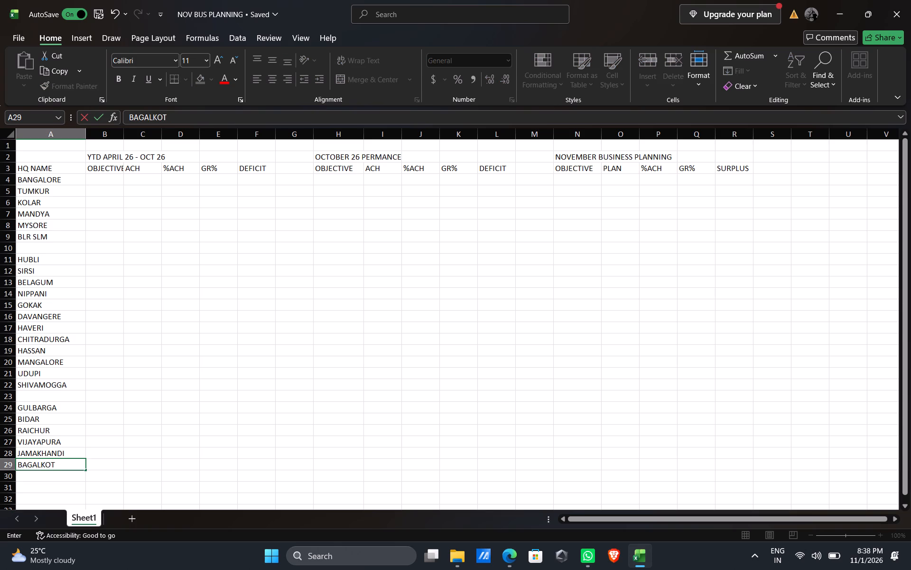
pyautogui.press('Return')
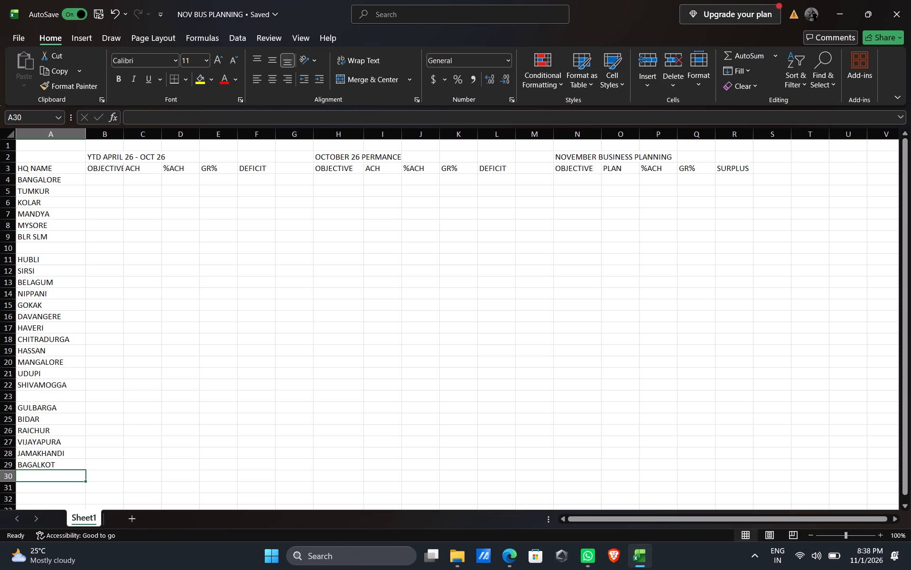
# Add BALLRI, HOSAPETE and GADAG to the HQ name list in A30:A32.
pyautogui.press('b')
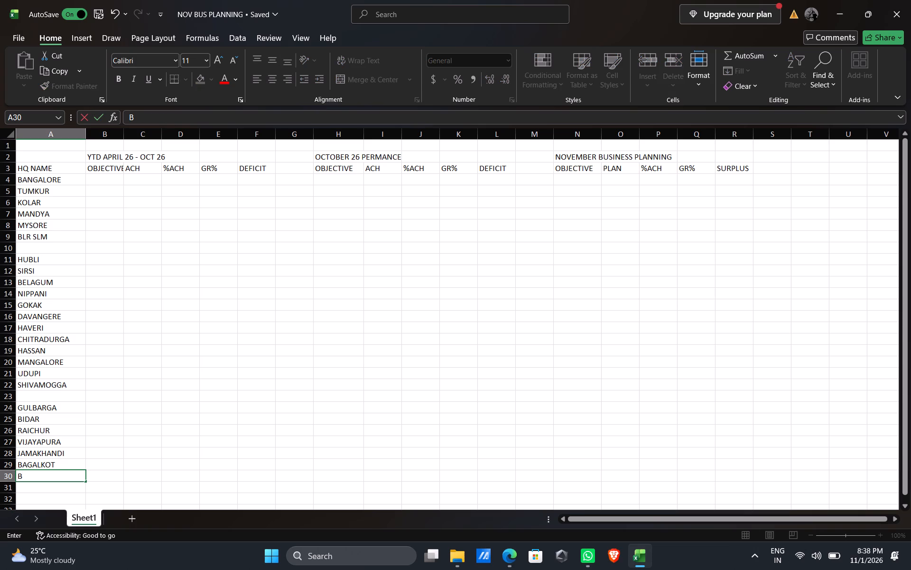
pyautogui.write('ALLRI')
pyautogui.press('Return')
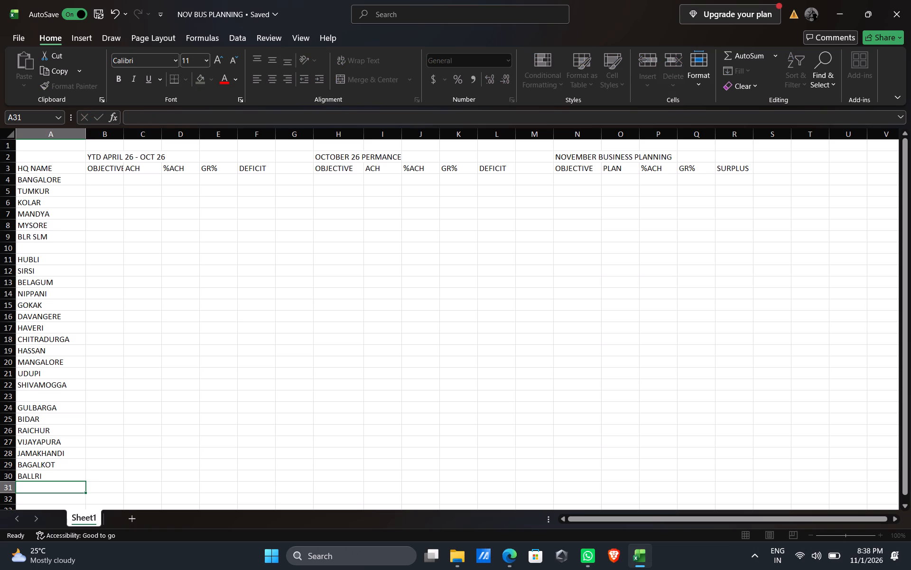
pyautogui.write('HOSAPETE')
pyautogui.press('Return')
pyautogui.write('GADAG')
pyautogui.press('Return')
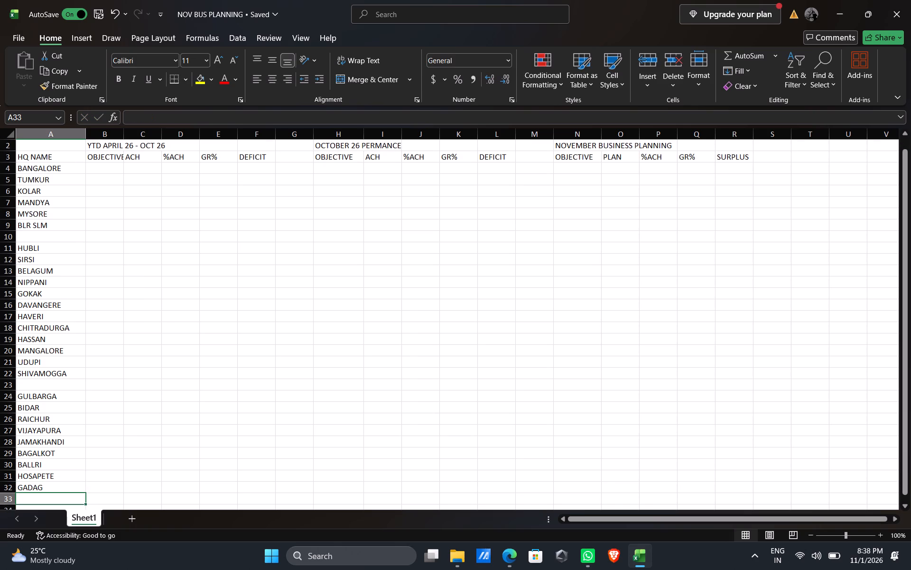
# Insert a row at row 23 below SHIVAMOGGA and enter HUBLI SLM in A23 to close the second HQ group.
pyautogui.click(5, 383)
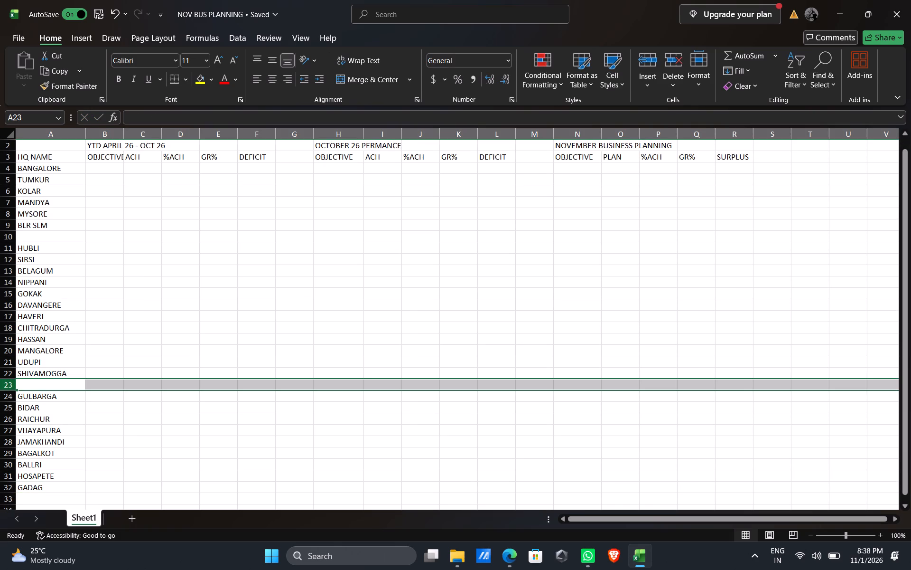
pyautogui.rightClick(5, 383)
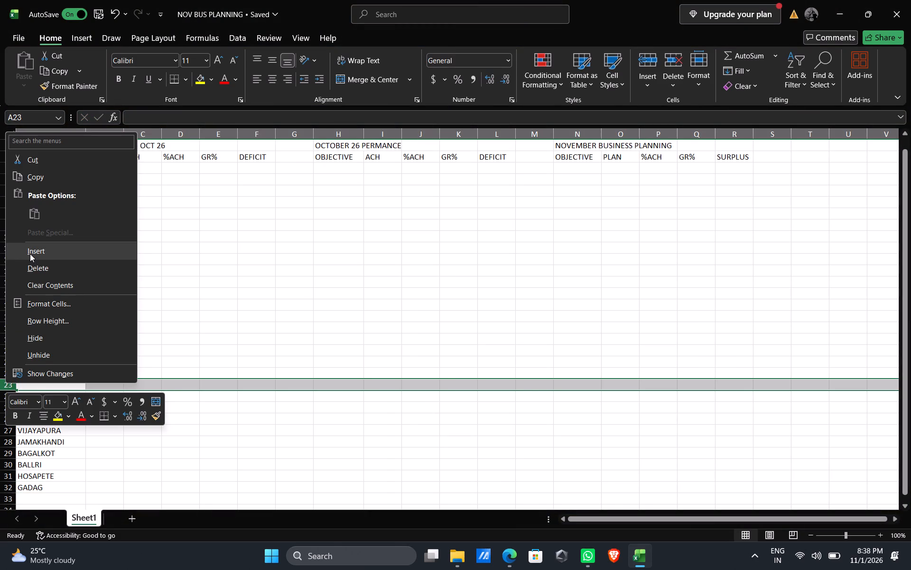
pyautogui.click(30, 254)
pyautogui.click(36, 381)
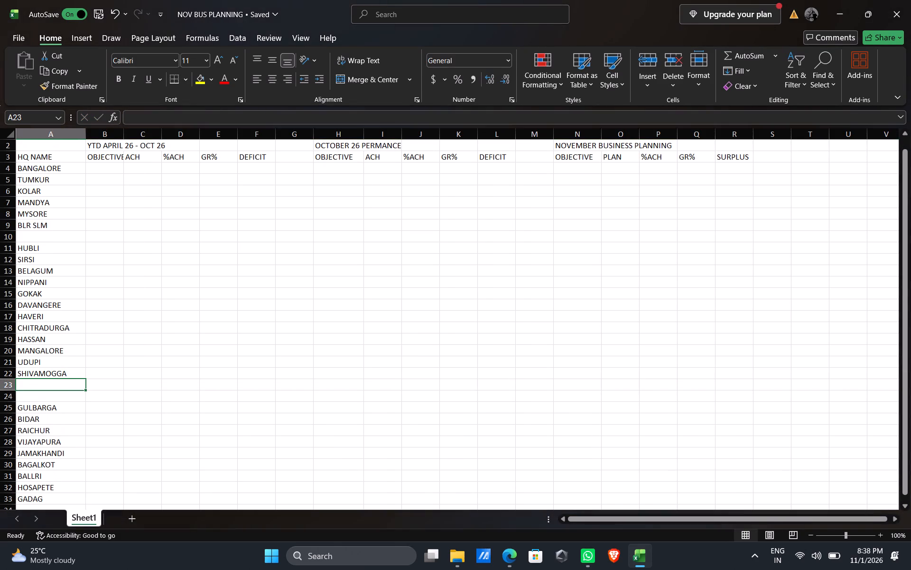
pyautogui.write('HUBLI SLM')
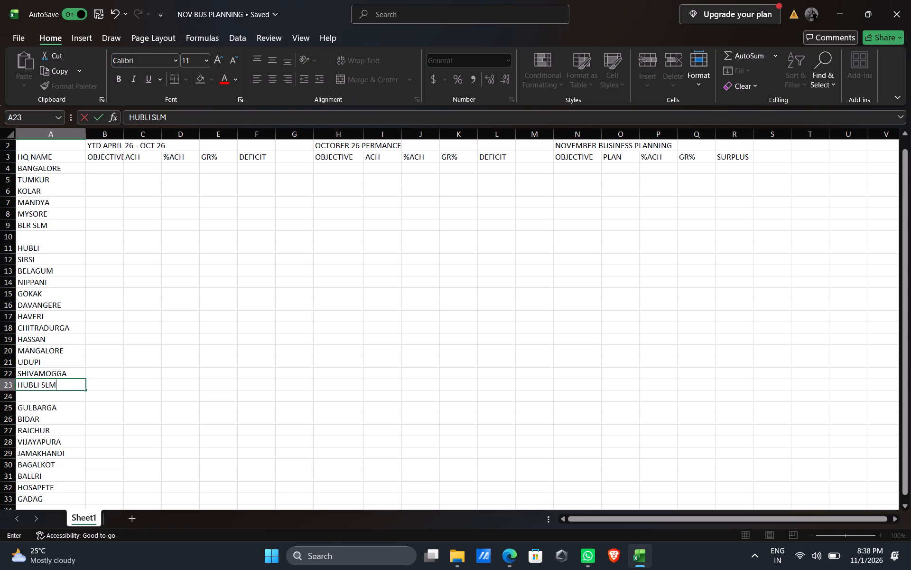
pyautogui.press('Return')
# Enter GULBARGA SLM in A34 below GADAG to close the third HQ group.
pyautogui.press('Return')
pyautogui.press('Return')
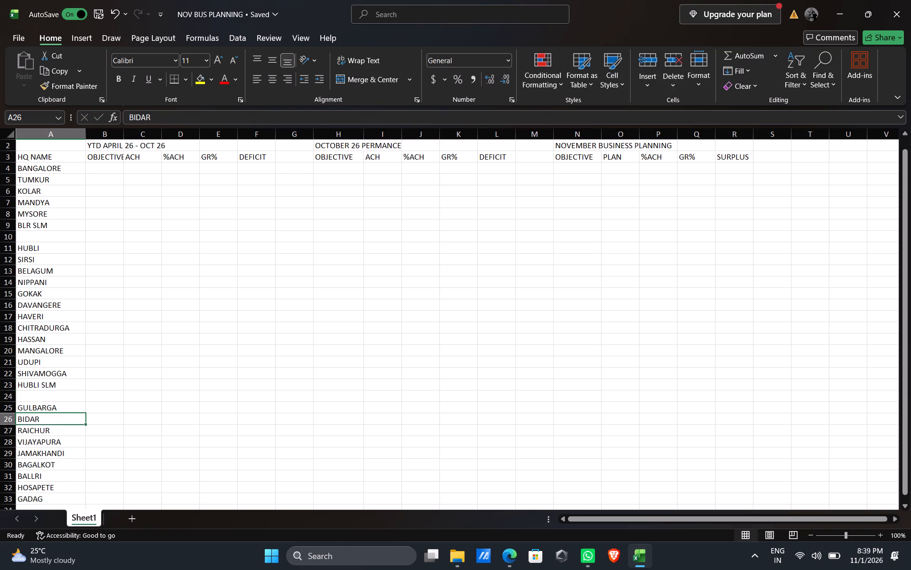
pyautogui.press('Up')
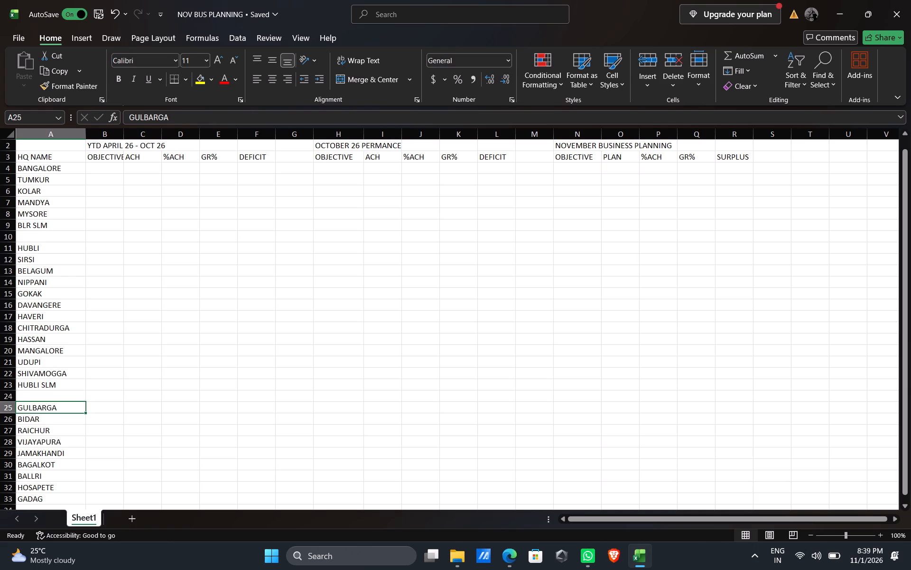
pyautogui.press('Down')
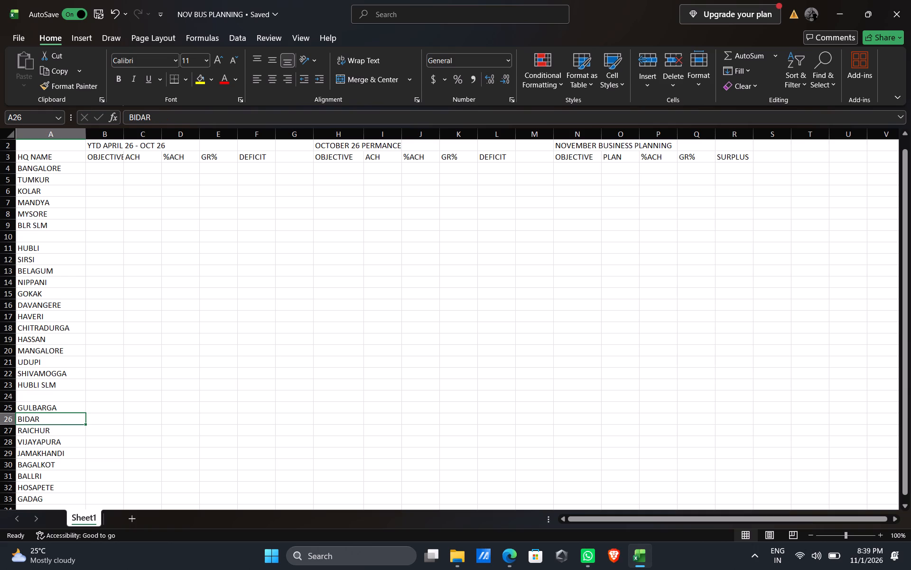
pyautogui.press('Down')
pyautogui.press('Down')
pyautogui.press('Down')
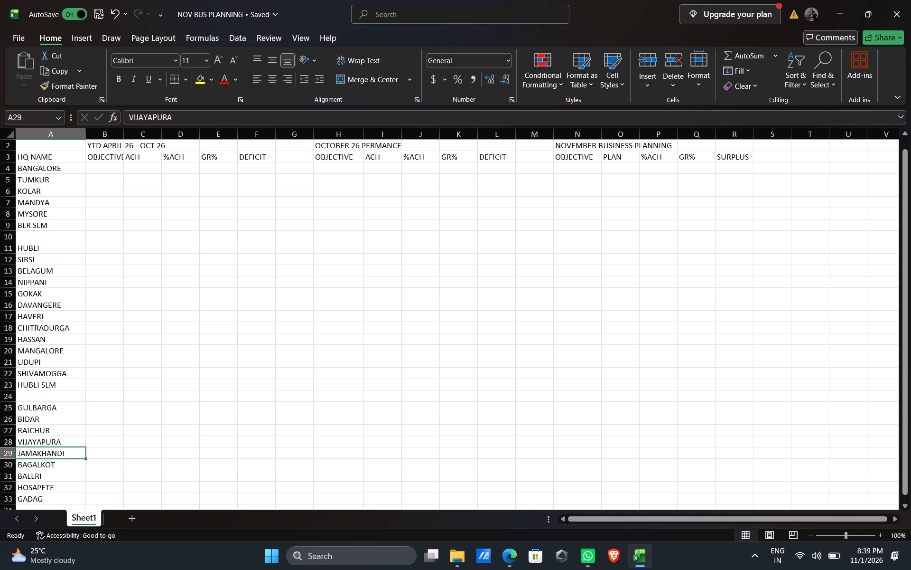
pyautogui.press('Down')
pyautogui.press('Down')
pyautogui.press('Down')
pyautogui.press('Down')
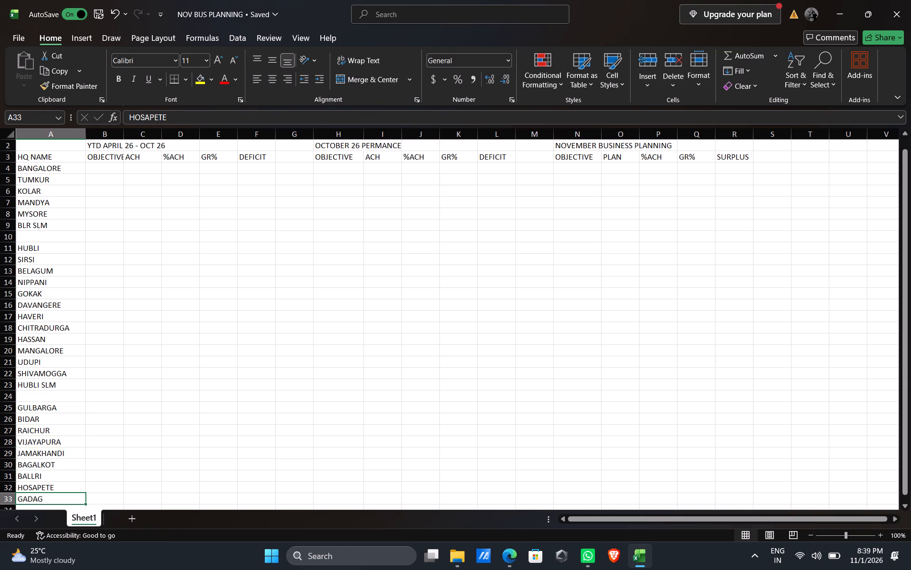
pyautogui.press('Down')
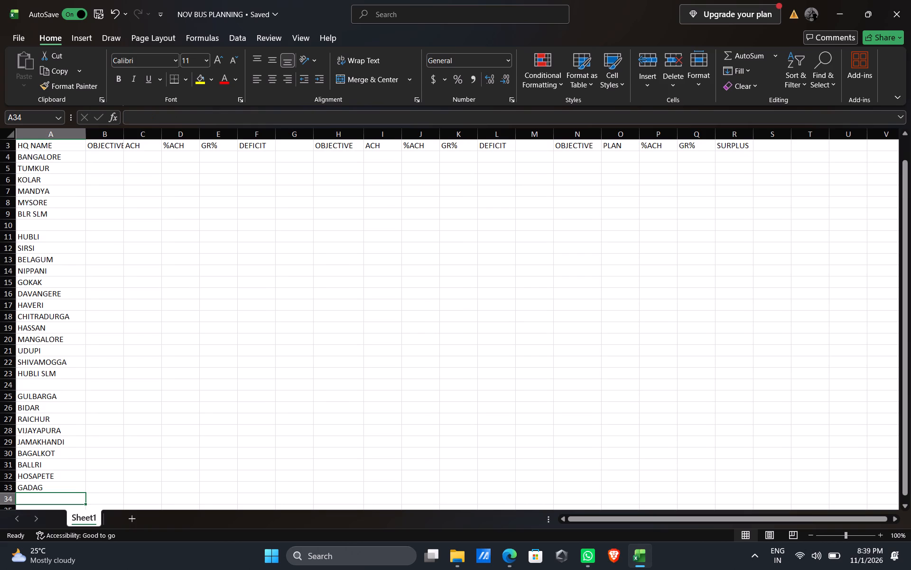
pyautogui.write('GULBARGA SLM')
pyautogui.press('Return')
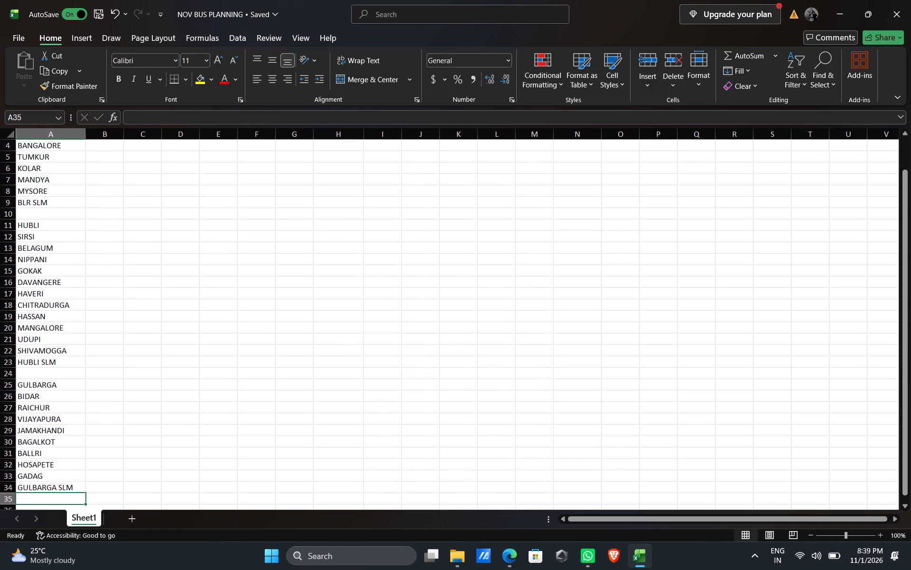
pyautogui.press('Down')
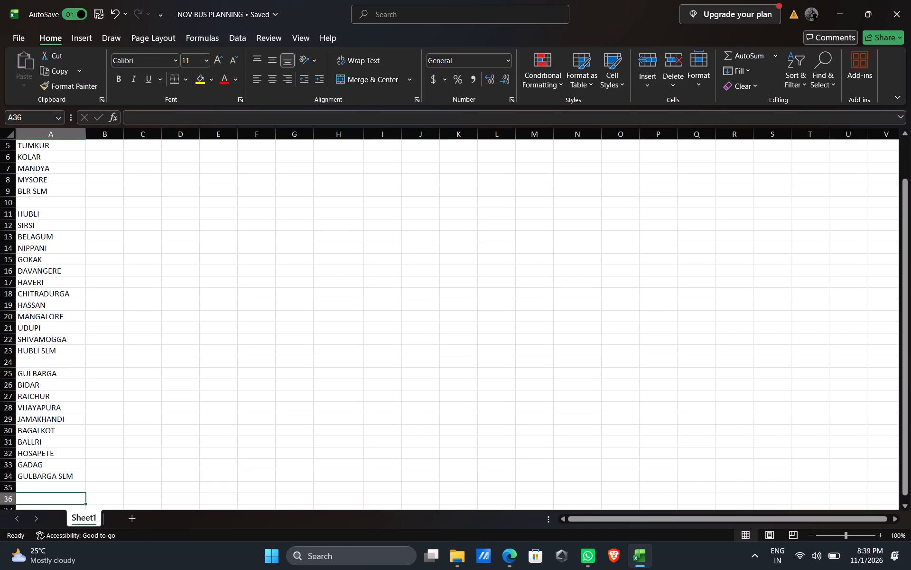
# Apply all borders to the planning table from the header row through the GULBARGA SLM row, A3:R34.
pyautogui.moveTo(28, 477); pyautogui.dragTo(683, 452)
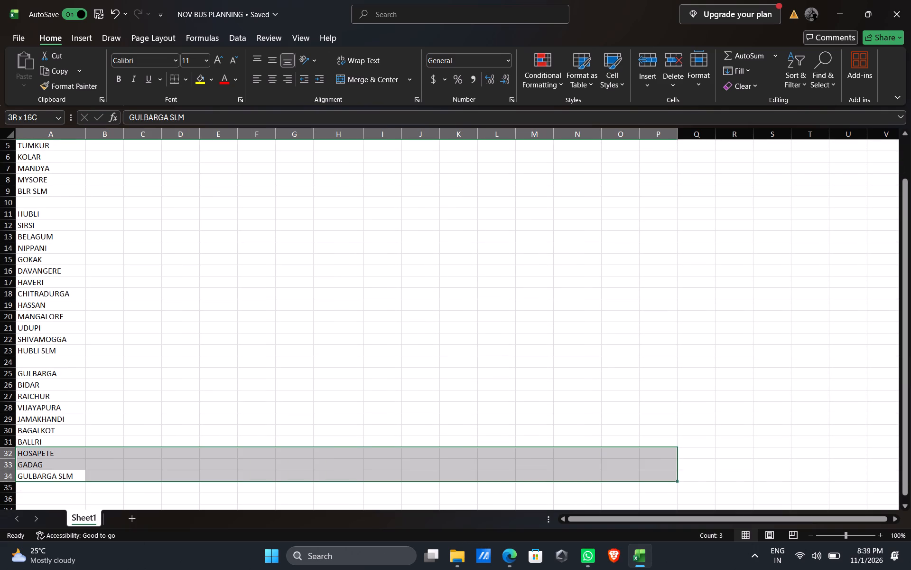
pyautogui.moveTo(683, 452); pyautogui.dragTo(722, 174)
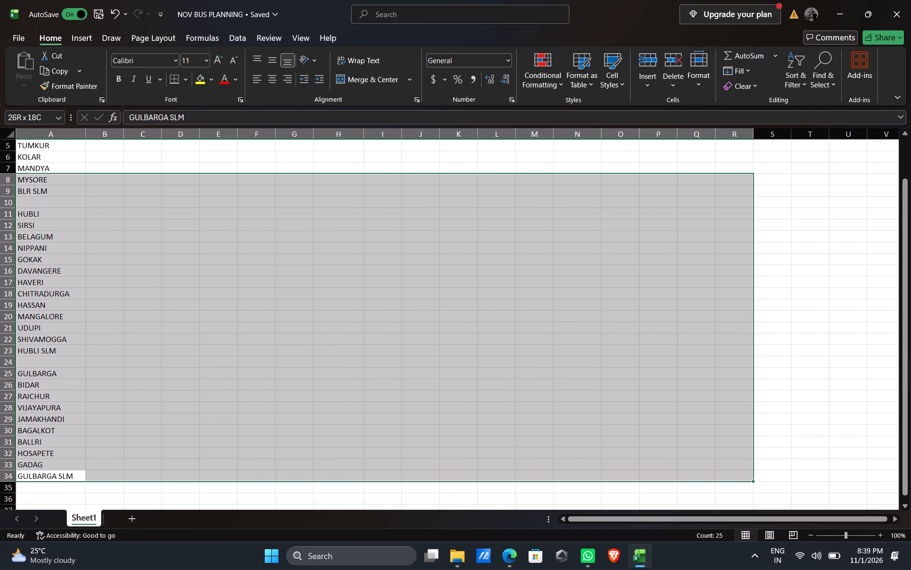
pyautogui.moveTo(722, 174); pyautogui.dragTo(739, 170)
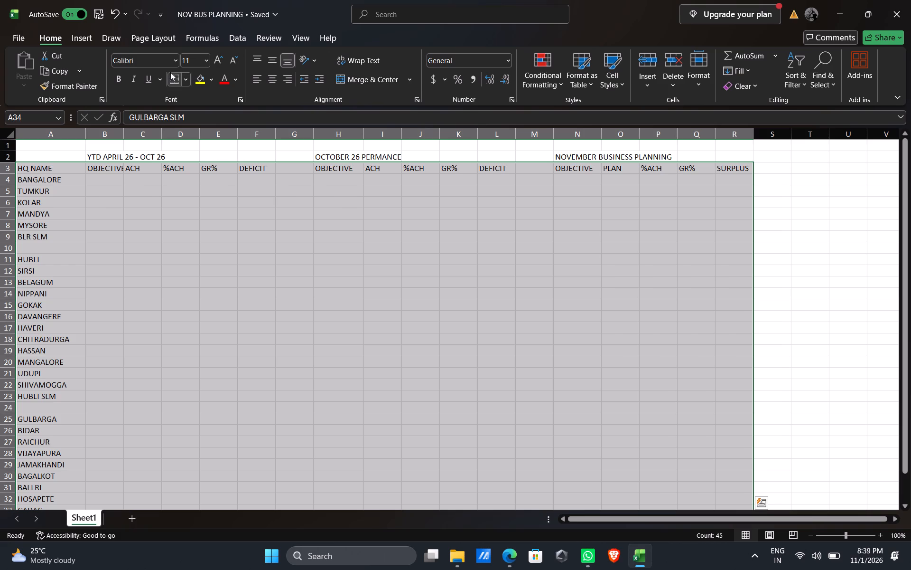
pyautogui.click(185, 77)
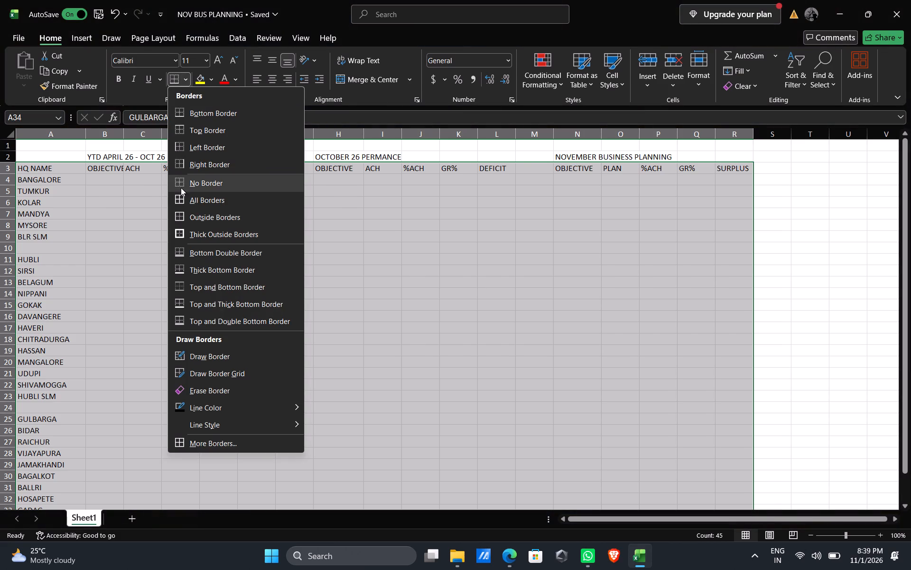
pyautogui.click(178, 197)
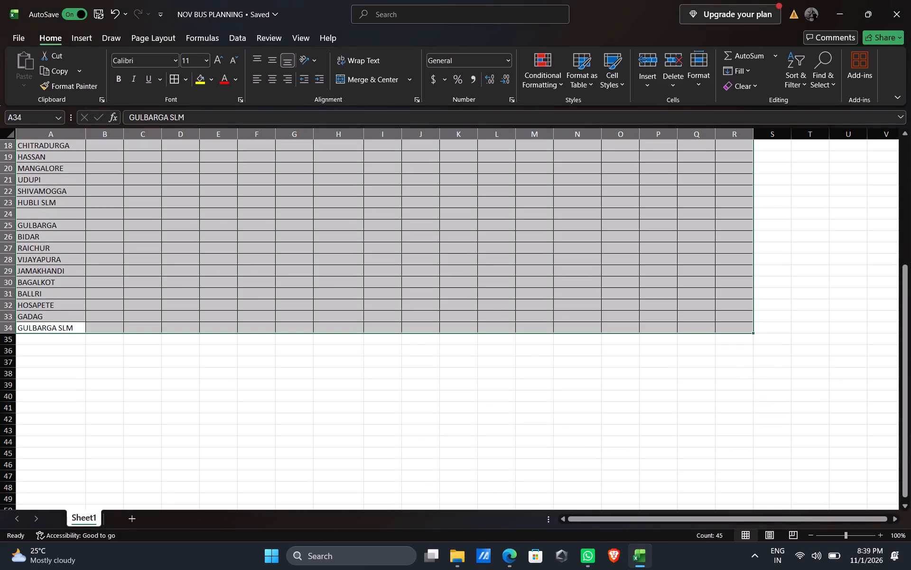
# Make the column headings in row 3 bold.
pyautogui.moveTo(905, 293); pyautogui.dragTo(904, 158)
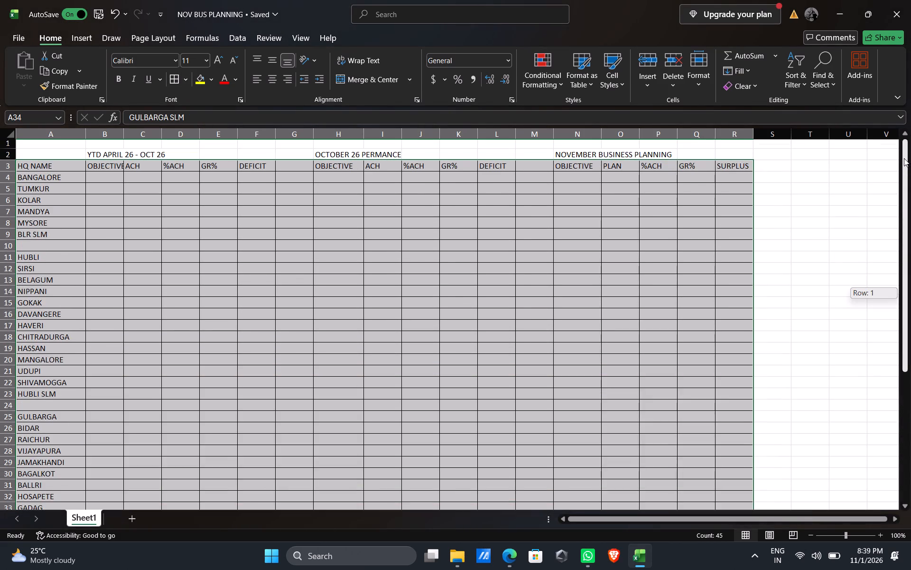
pyautogui.moveTo(904, 158); pyautogui.dragTo(905, 157)
pyautogui.click(9, 169)
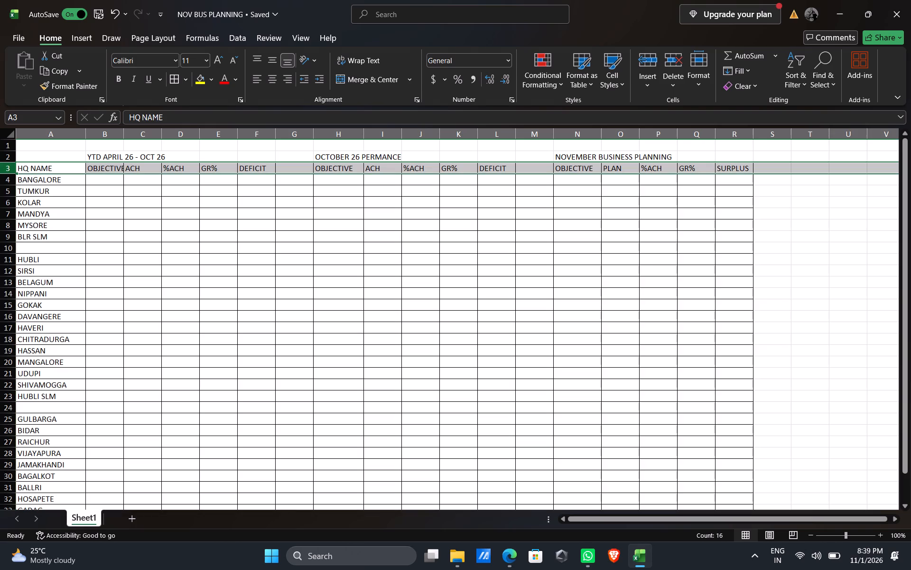
pyautogui.click(122, 78)
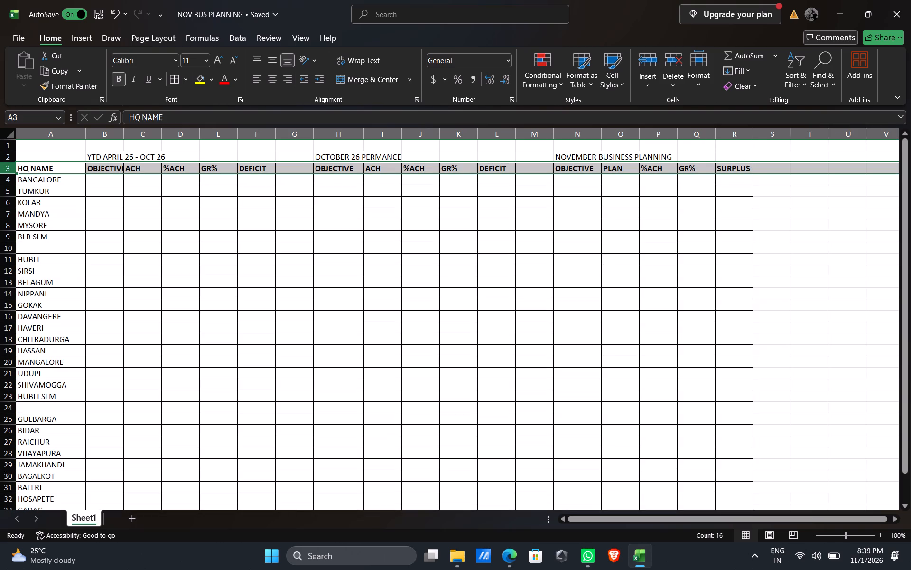
# Widen column B enough for its bold OBJECTIVE heading to fit.
pyautogui.moveTo(126, 135); pyautogui.dragTo(136, 135)
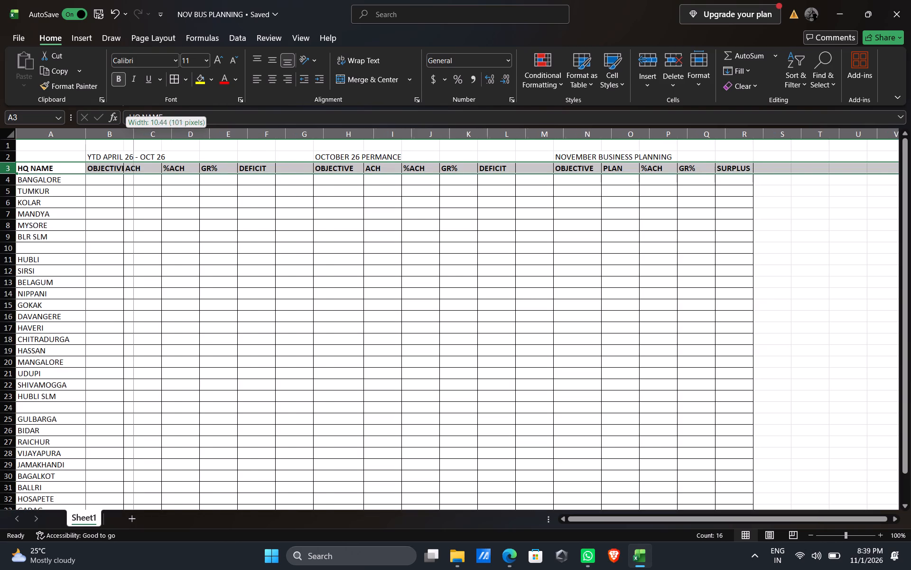
pyautogui.moveTo(136, 135); pyautogui.dragTo(138, 135)
# Make the section titles in row 2 bold.
pyautogui.click(6, 156)
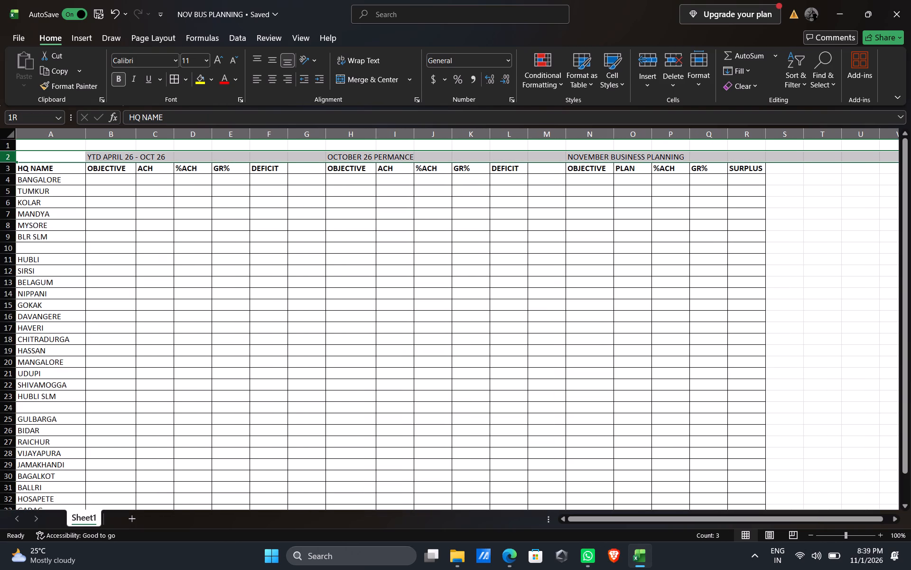
pyautogui.click(115, 78)
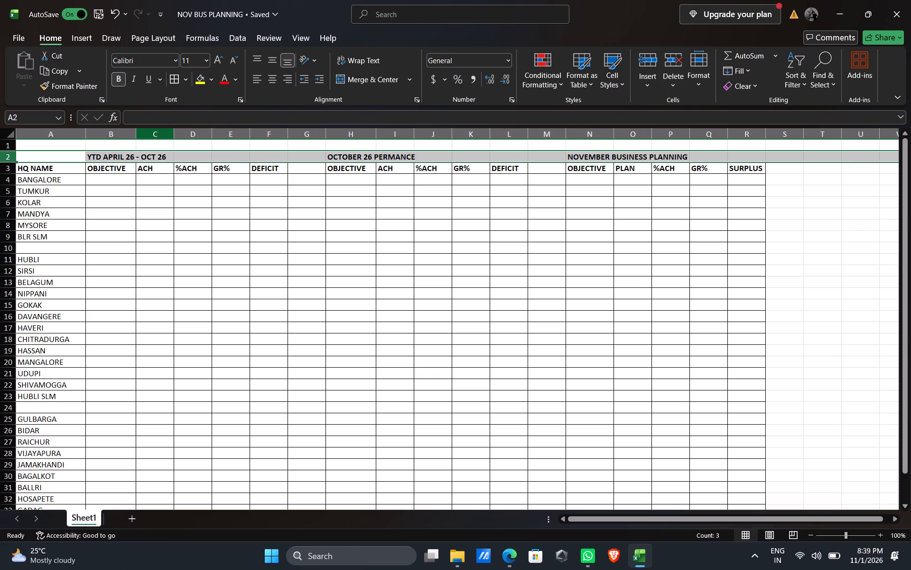
# Fill the heading row from HQ NAME through SURPLUS, A3:R3, with yellow.
pyautogui.click(29, 170)
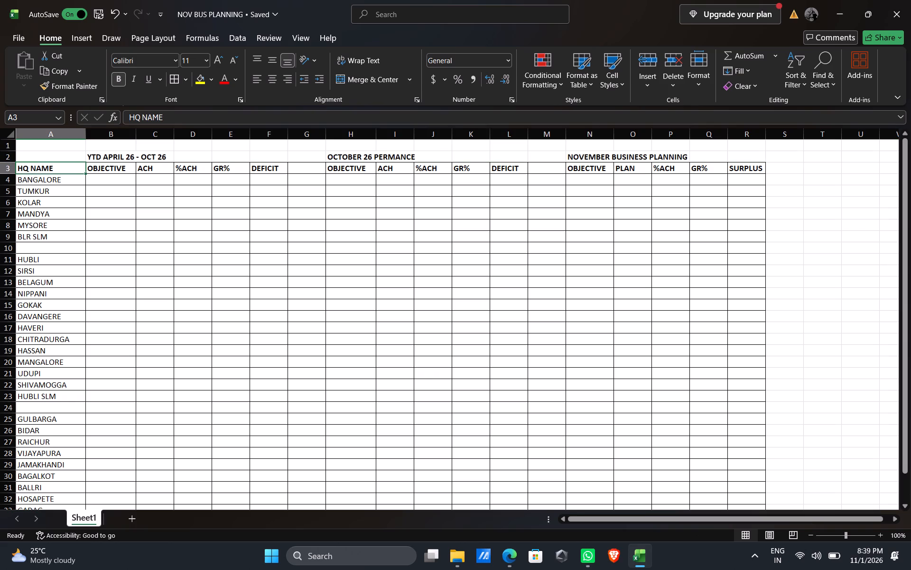
pyautogui.moveTo(25, 169); pyautogui.dragTo(481, 164)
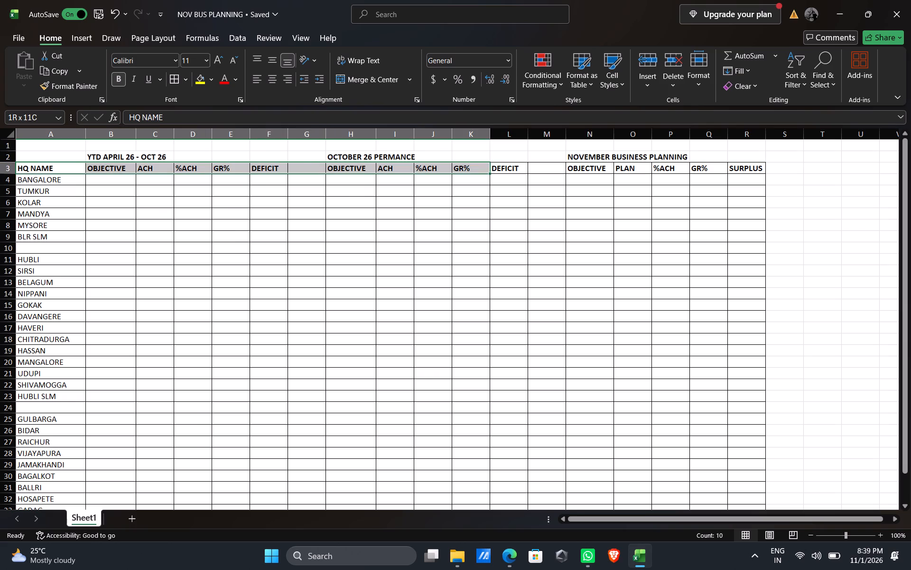
pyautogui.moveTo(481, 164); pyautogui.dragTo(745, 166)
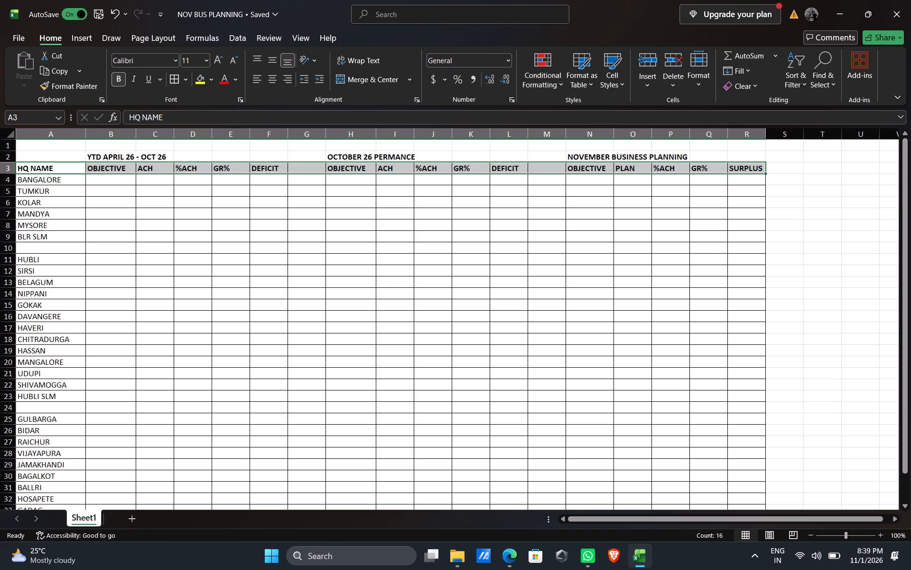
pyautogui.click(200, 82)
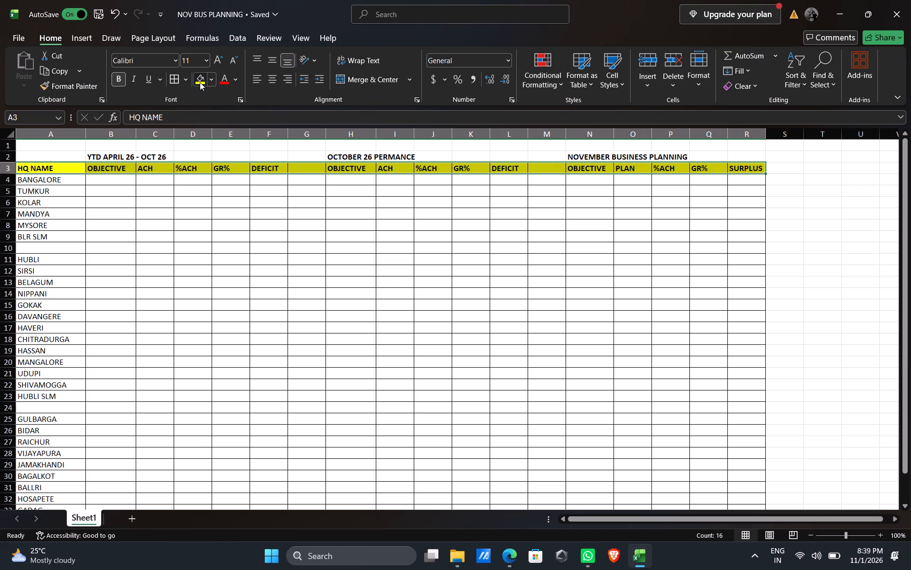
# Insert two blank columns at column G, directly after the YTD block's DEFICIT column.
pyautogui.click(308, 130)
pyautogui.rightClick(308, 130)
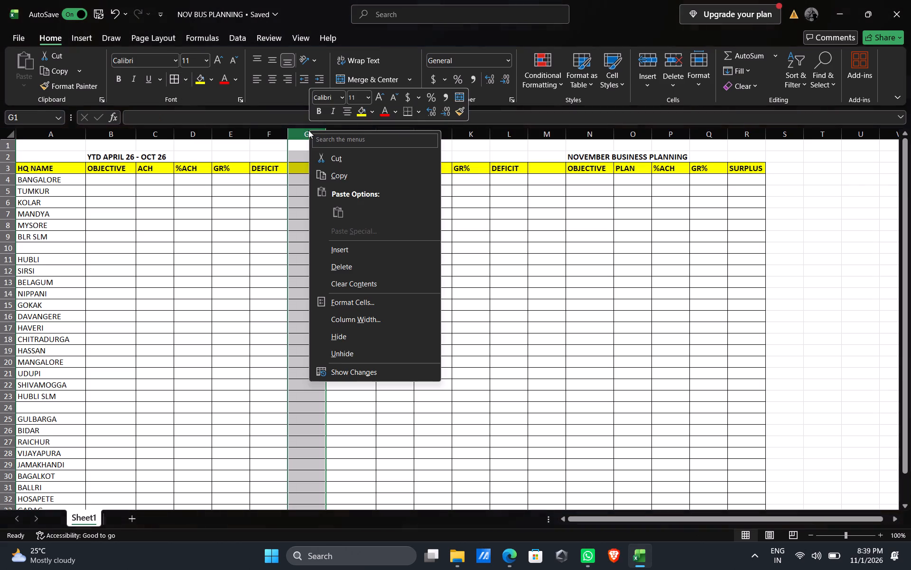
pyautogui.click(334, 250)
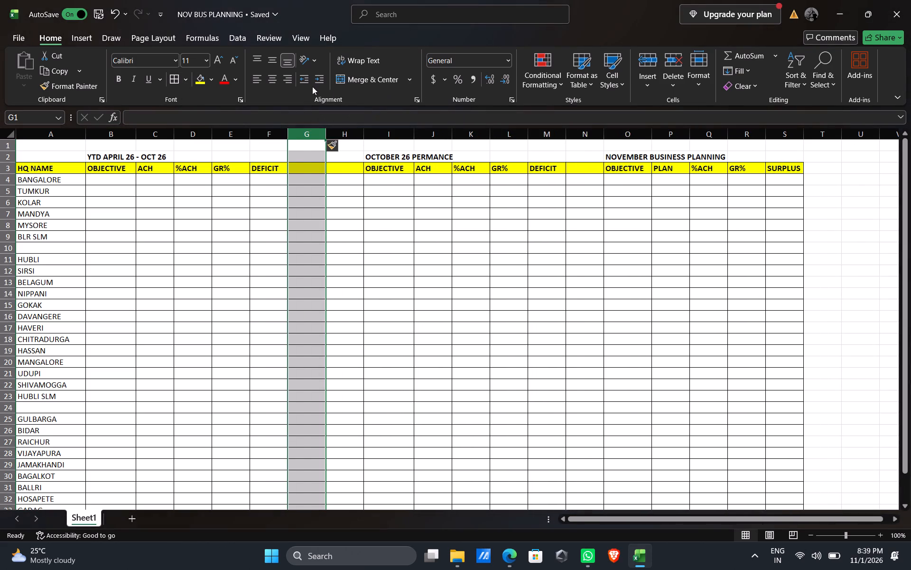
pyautogui.rightClick(305, 136)
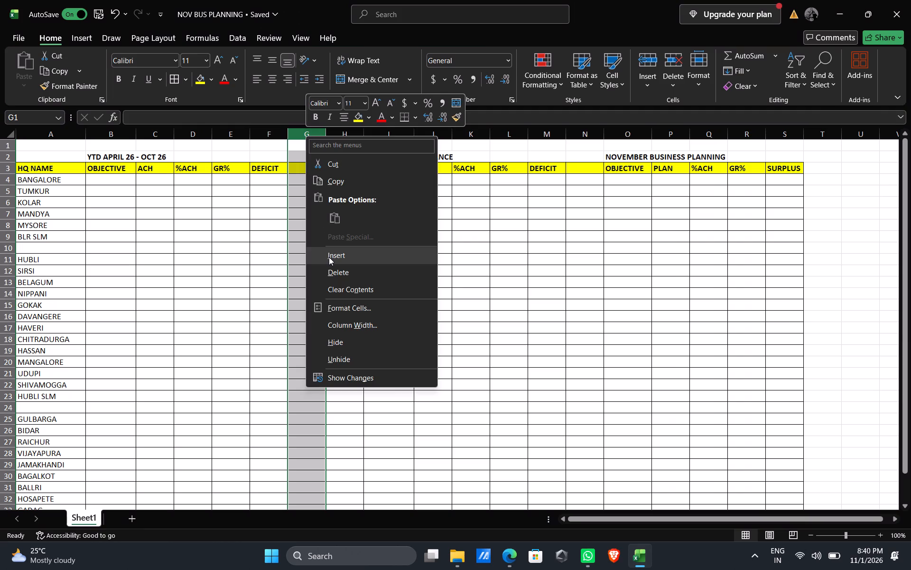
pyautogui.click(329, 257)
# Enter the headings PCPM in G3 and INCR.PCPM in H3, and widen column H to fit its heading.
pyautogui.click(302, 170)
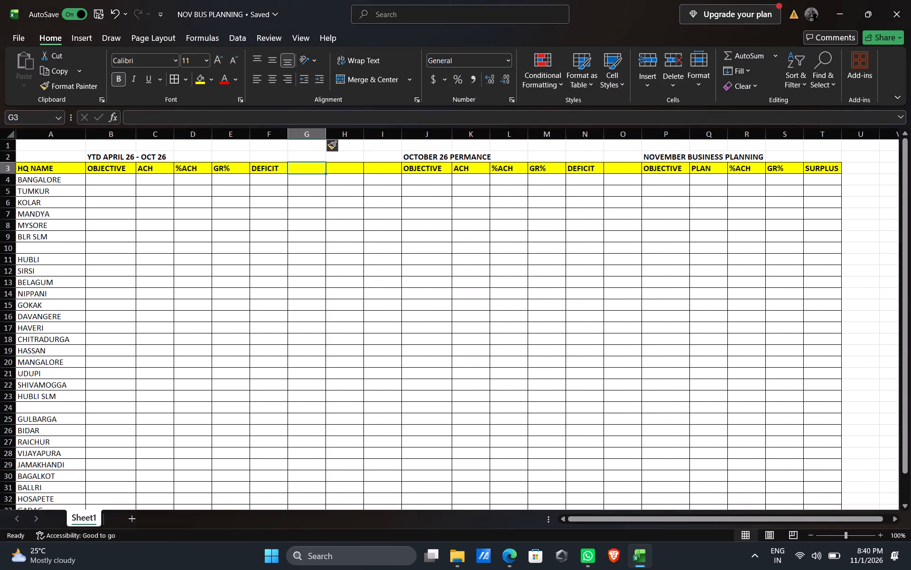
pyautogui.write('PCPM')
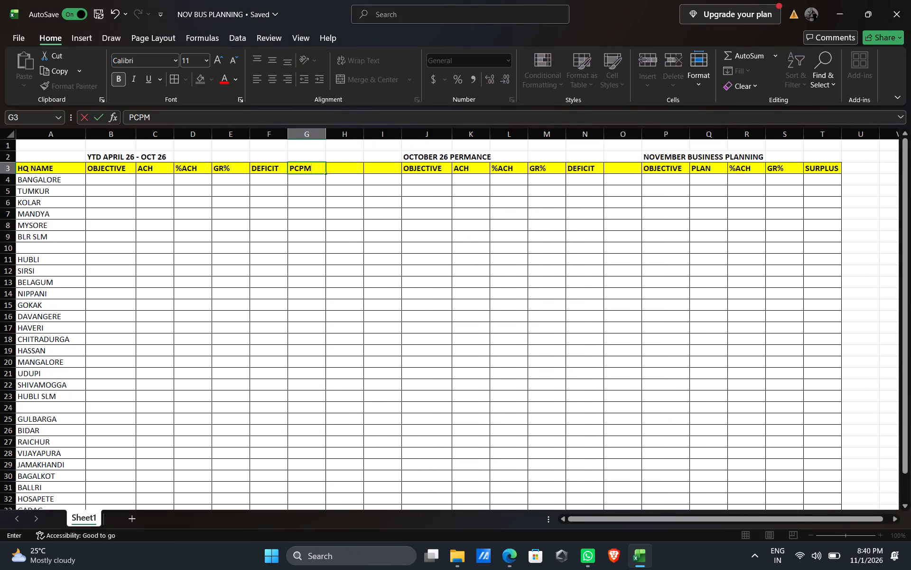
pyautogui.press('Right')
pyautogui.write('IN')
pyautogui.press('.')
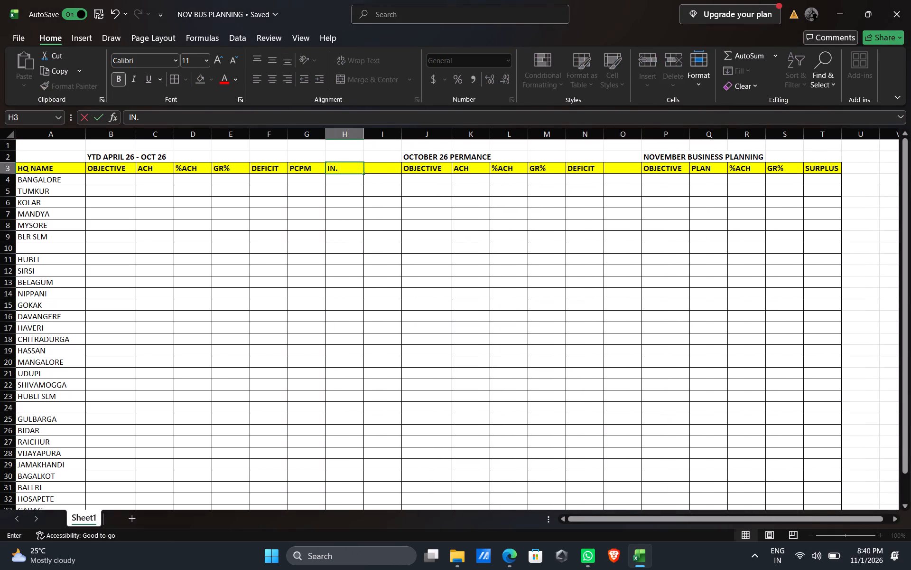
pyautogui.press('BackSpace')
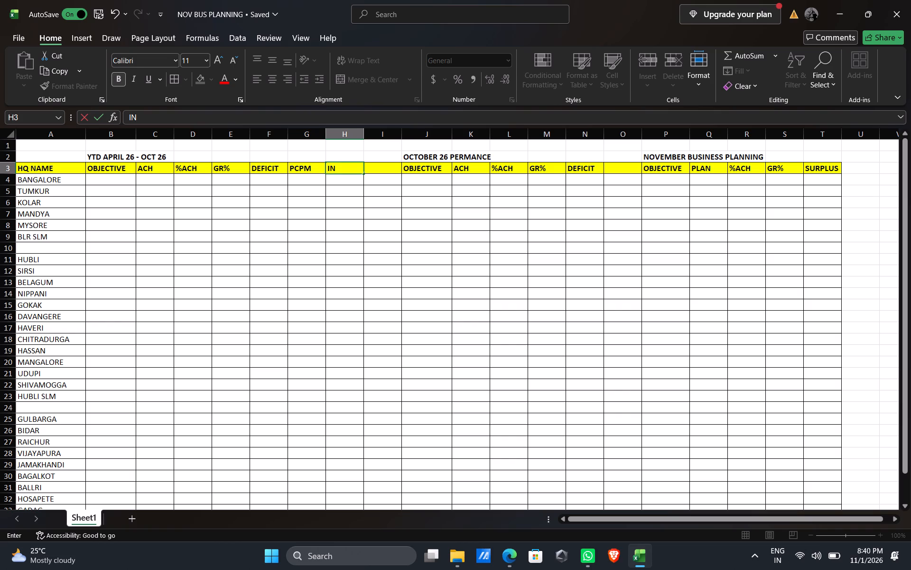
pyautogui.write('CR')
pyautogui.write('.PCPM')
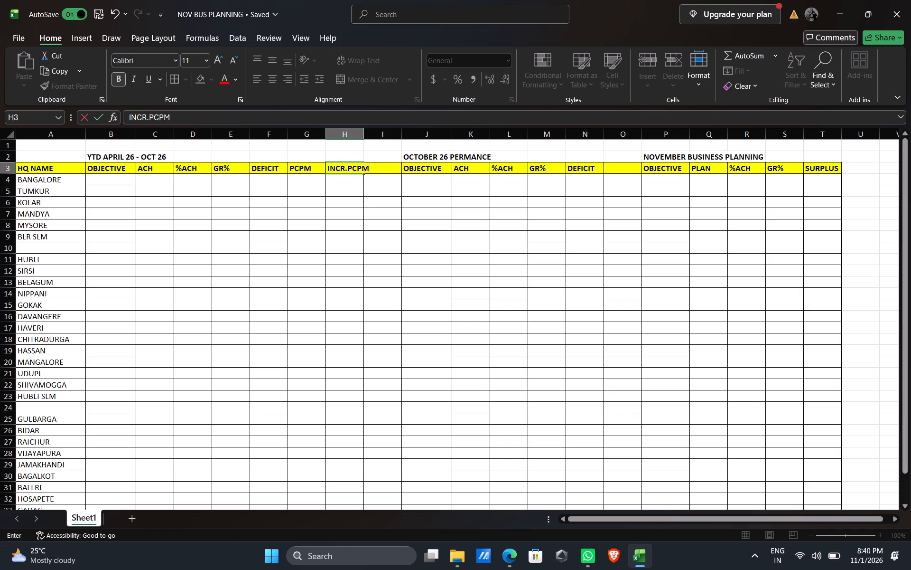
pyautogui.press('Right')
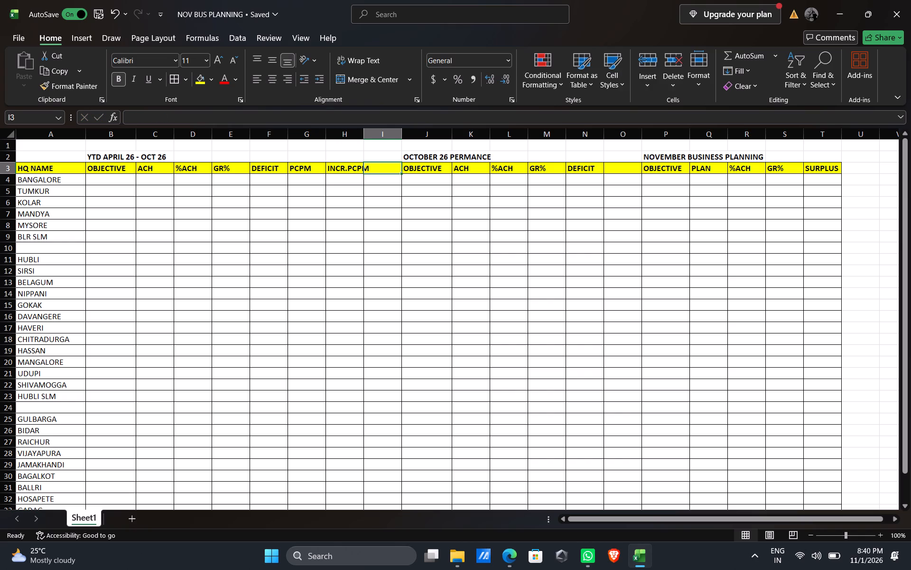
pyautogui.moveTo(362, 133); pyautogui.dragTo(371, 134)
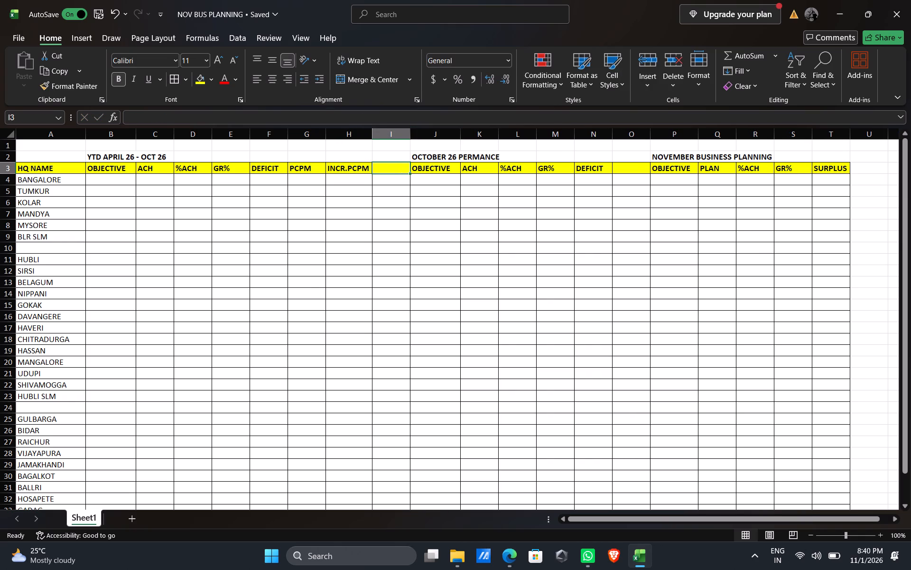
# Narrow the blank spacer columns I and O between the three planning blocks.
pyautogui.moveTo(409, 132); pyautogui.dragTo(390, 133)
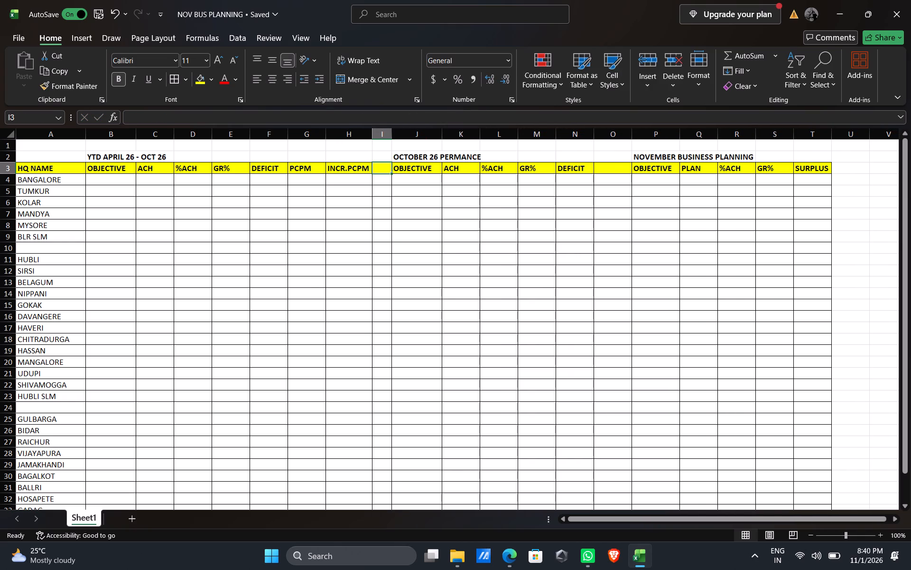
pyautogui.moveTo(633, 133); pyautogui.dragTo(616, 134)
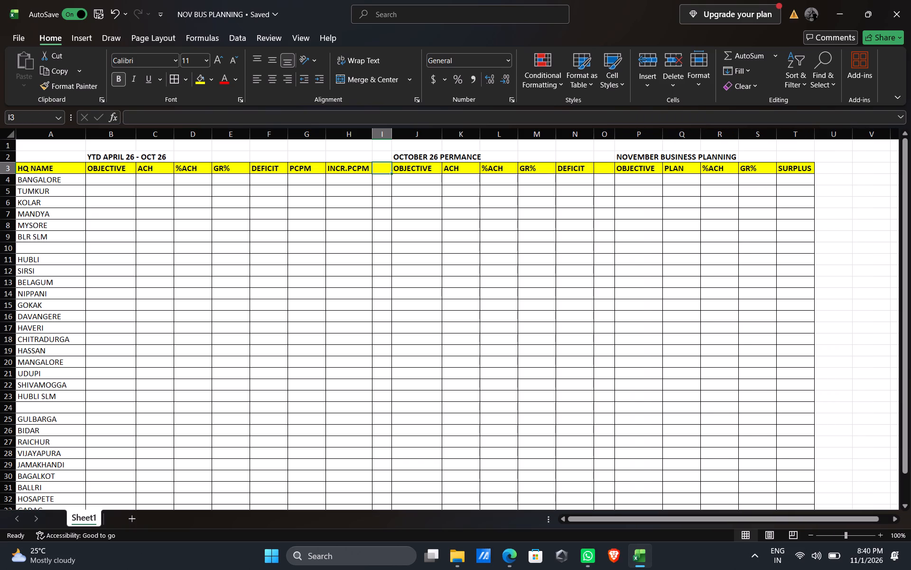
# Apply thick outside borders separately around the November block P3:T34, the October block J3:N34 and the YTD block B3:H34.
pyautogui.moveTo(624, 167); pyautogui.dragTo(784, 174)
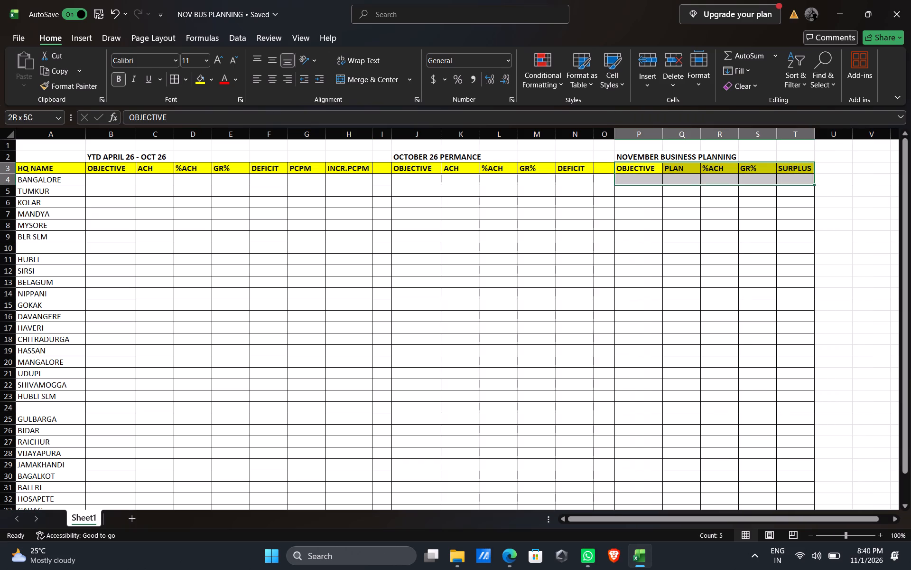
pyautogui.moveTo(784, 174); pyautogui.dragTo(802, 517)
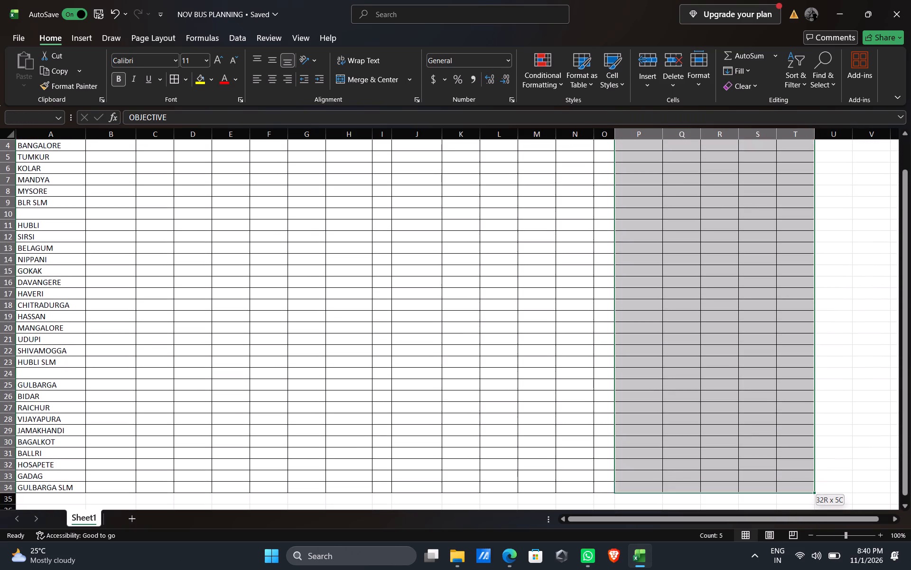
pyautogui.moveTo(802, 517); pyautogui.dragTo(800, 487)
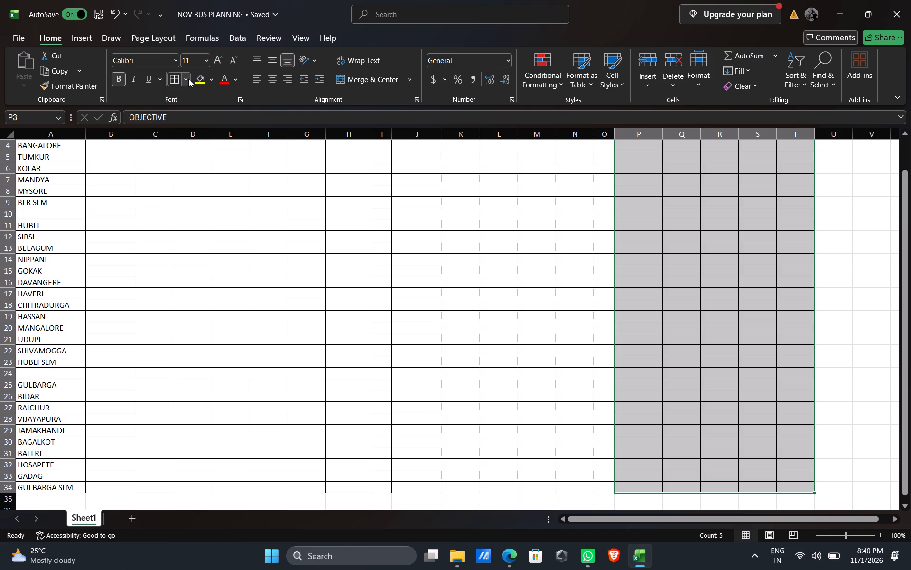
pyautogui.click(188, 79)
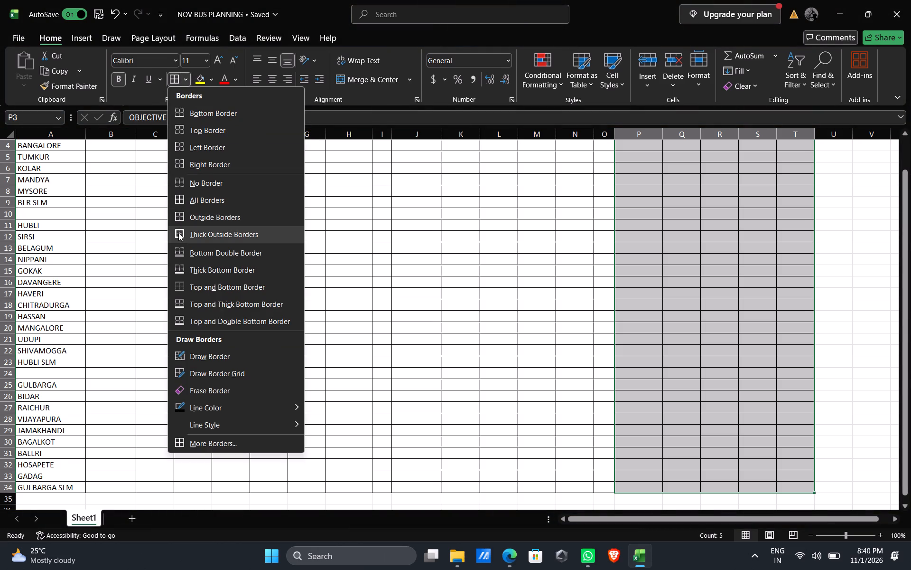
pyautogui.click(178, 233)
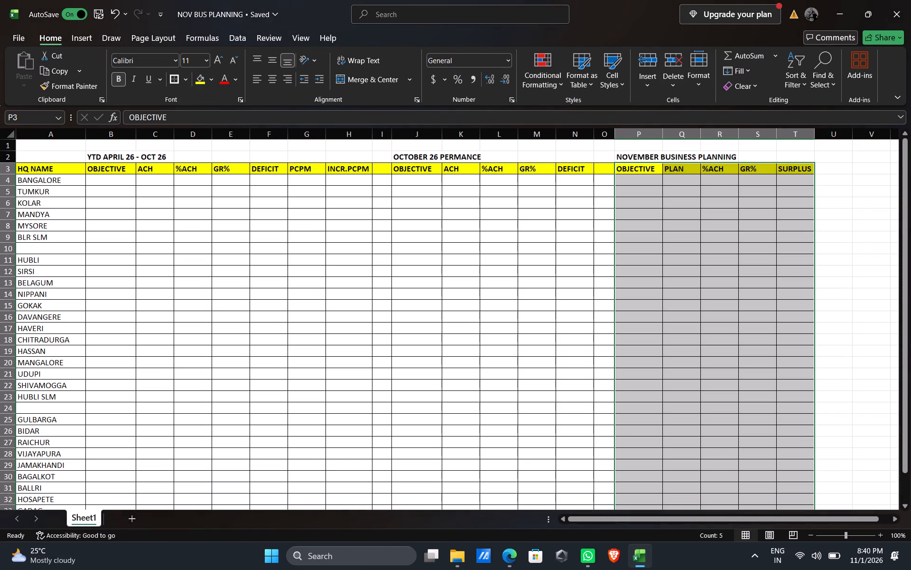
pyautogui.moveTo(400, 169); pyautogui.dragTo(572, 510)
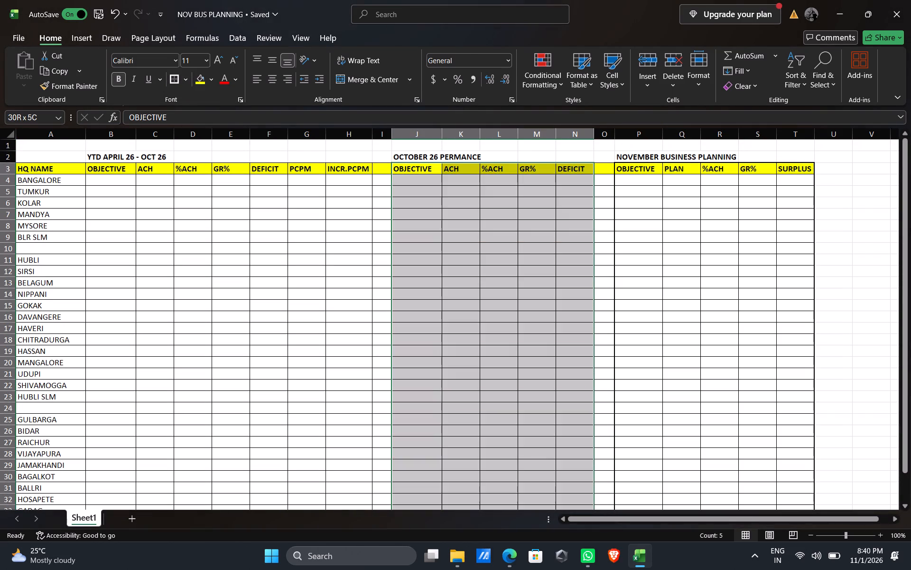
pyautogui.moveTo(572, 510); pyautogui.dragTo(572, 489)
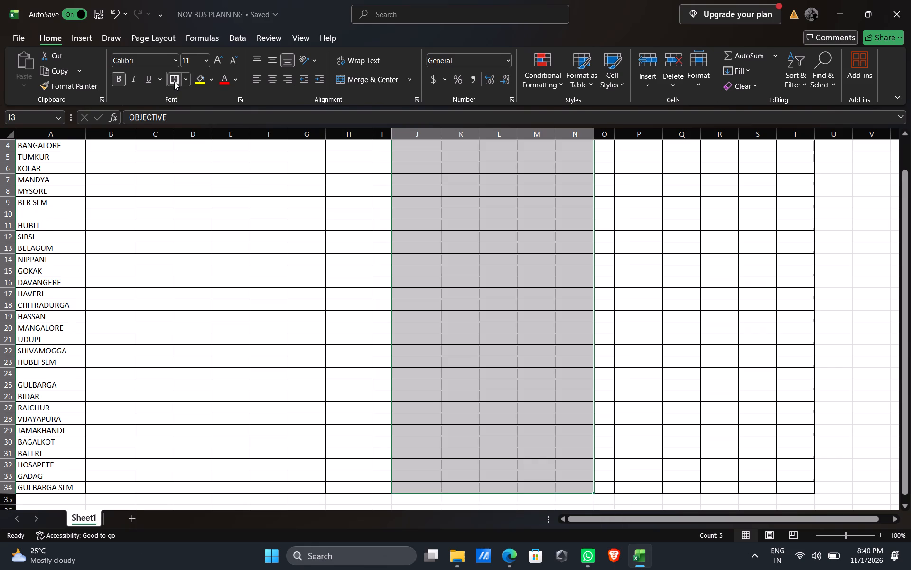
pyautogui.click(174, 82)
pyautogui.moveTo(99, 167); pyautogui.dragTo(360, 514)
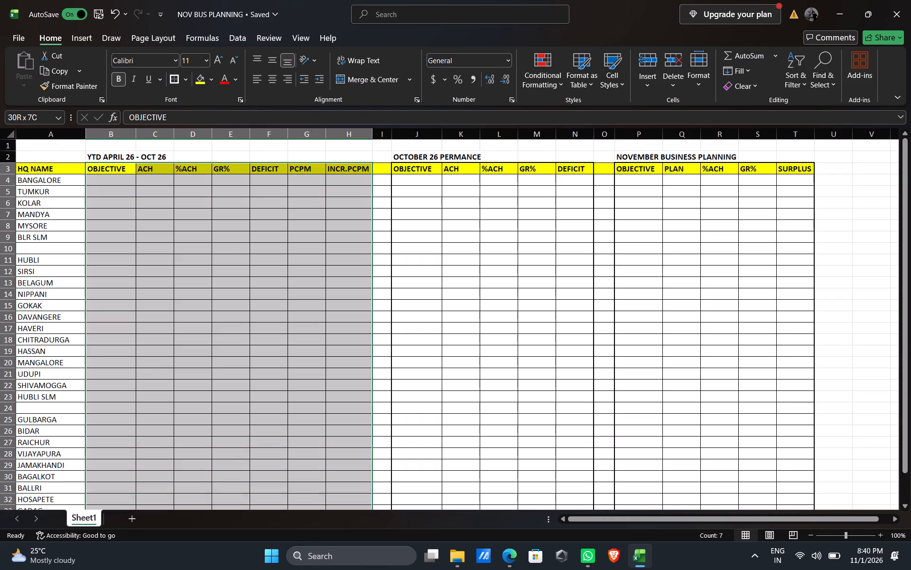
pyautogui.moveTo(360, 514); pyautogui.dragTo(354, 486)
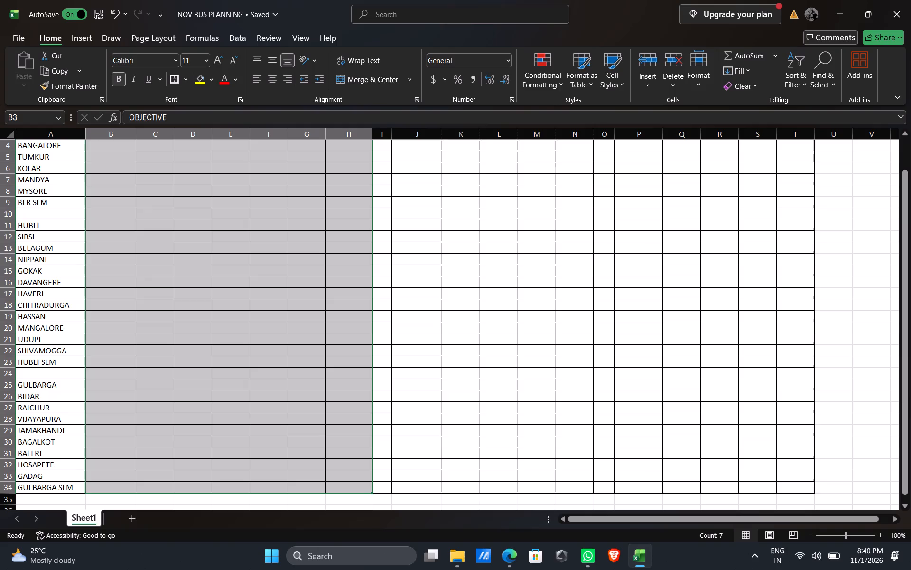
pyautogui.click(173, 78)
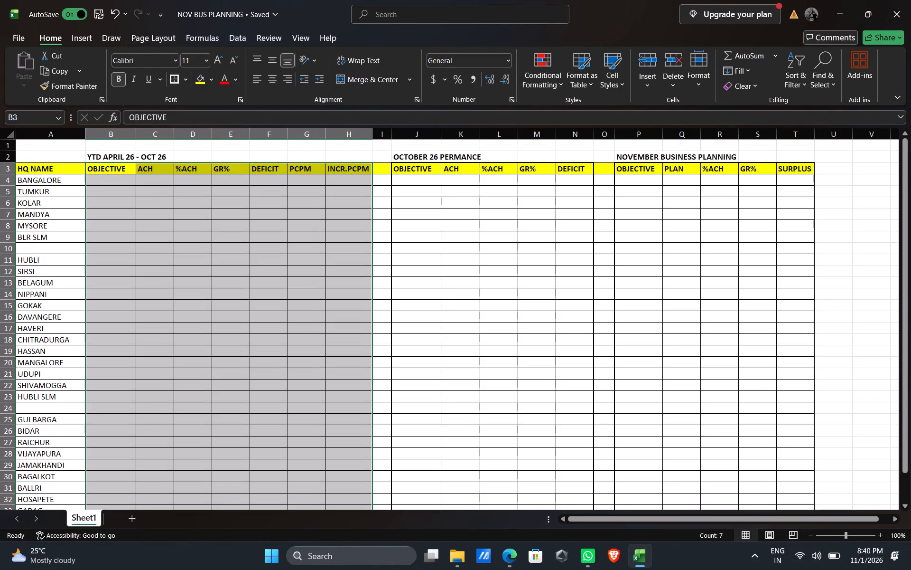
pyautogui.click(219, 204)
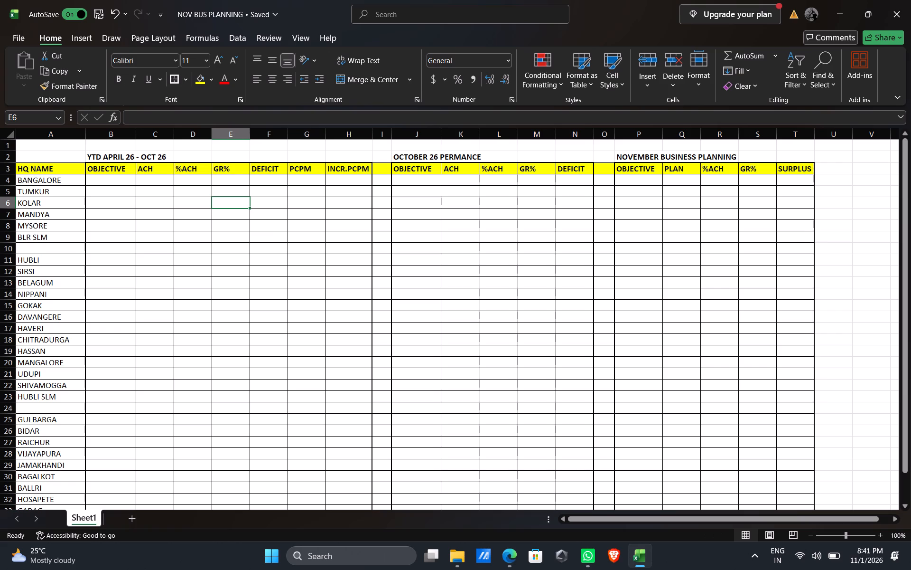
# Insert a blank row at row 6, between TUMKUR and KOLAR.
pyautogui.click(9, 203)
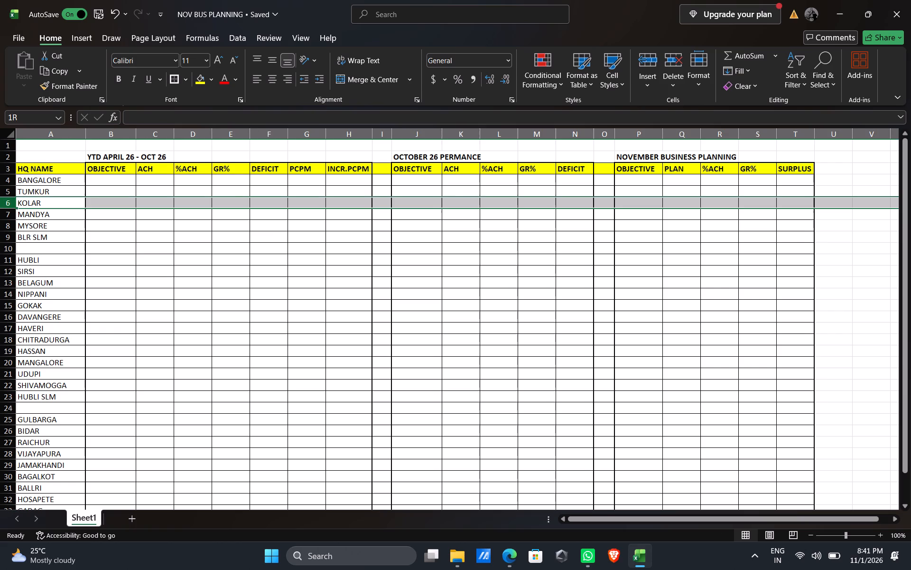
pyautogui.rightClick(9, 203)
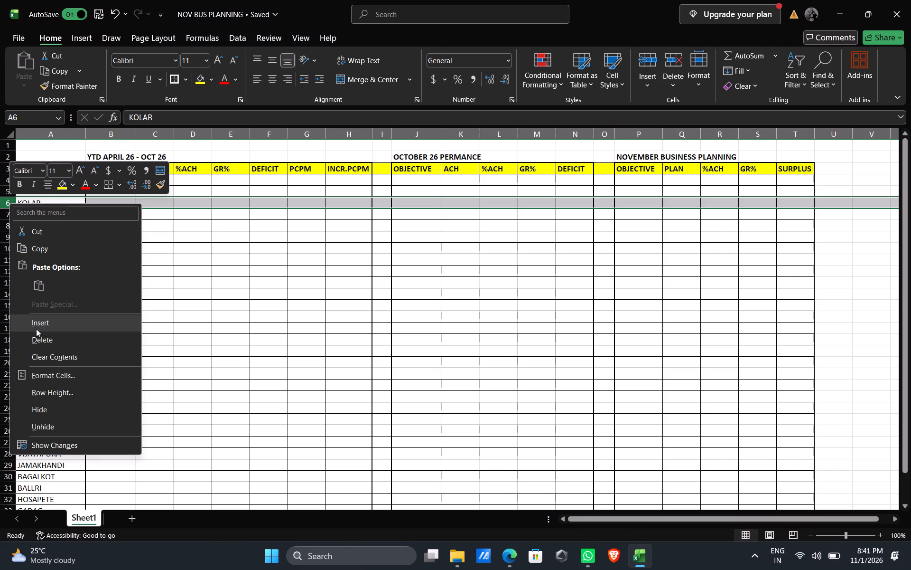
pyautogui.click(33, 320)
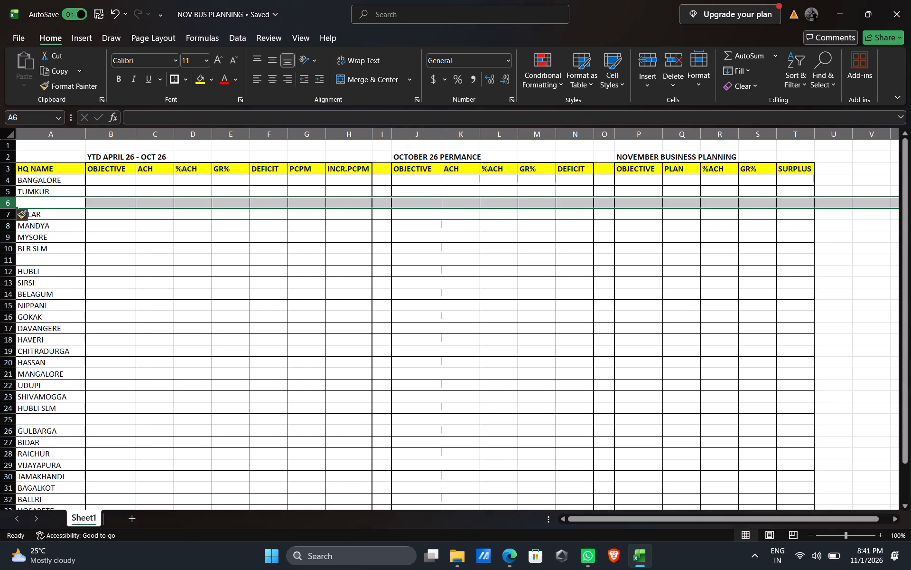
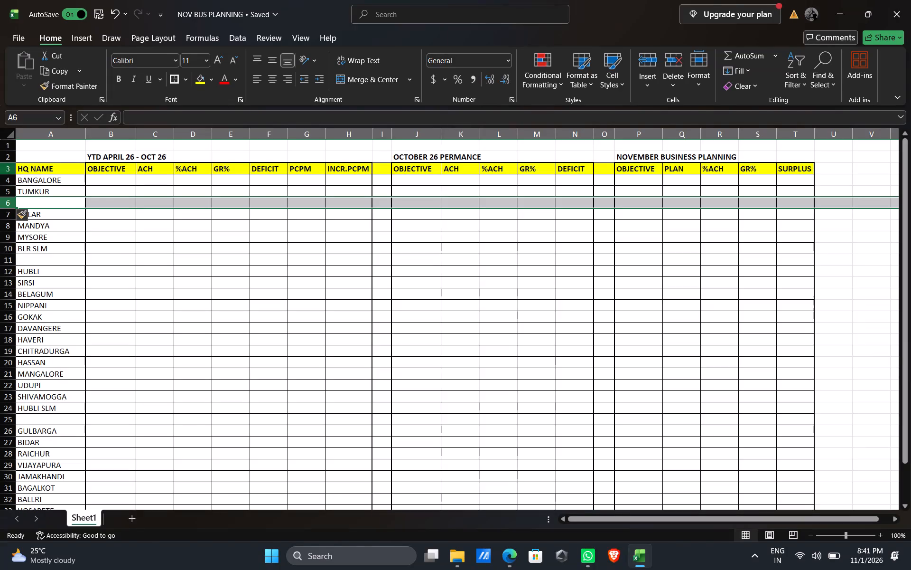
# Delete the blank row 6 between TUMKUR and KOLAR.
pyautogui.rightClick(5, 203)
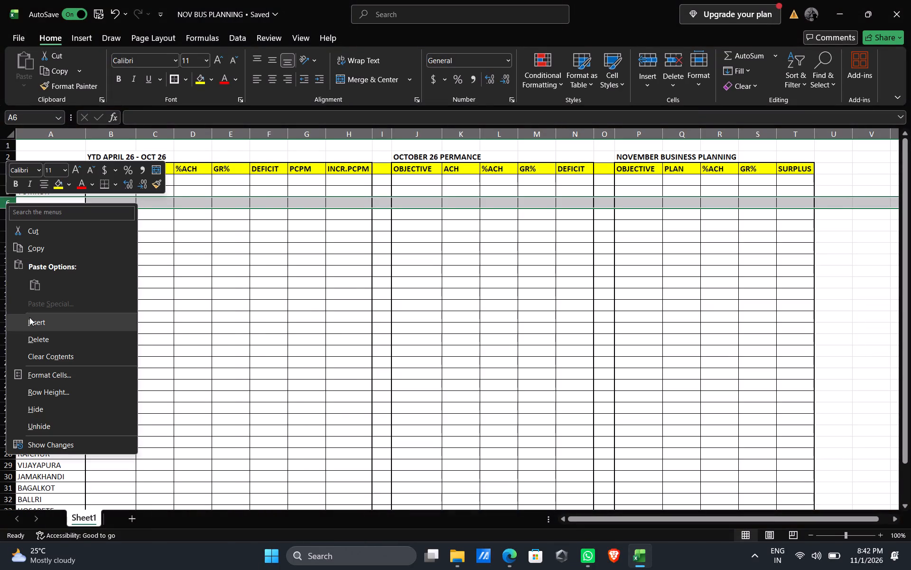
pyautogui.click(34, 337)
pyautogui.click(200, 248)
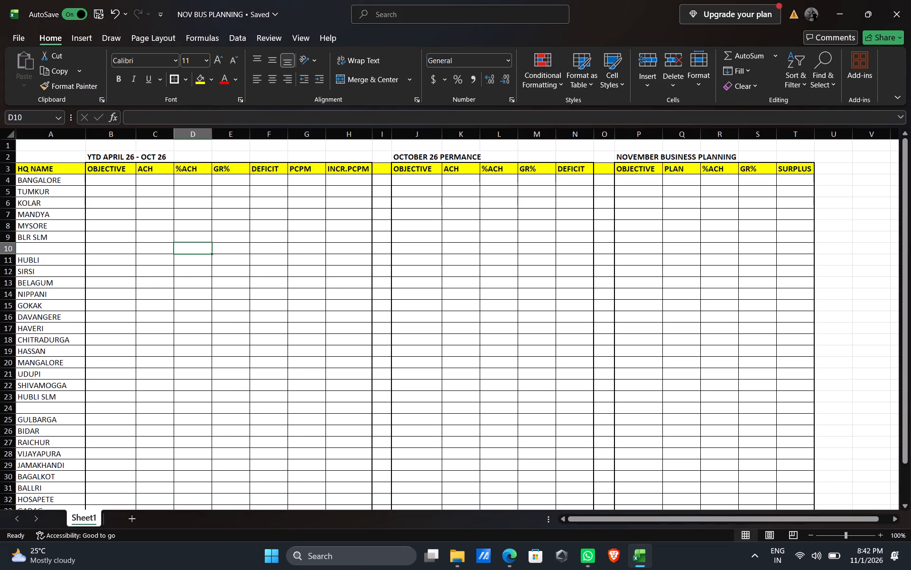
# Insert a new row 6 above KOLAR and enter BLR FLM in A6.
pyautogui.click(7, 203)
pyautogui.rightClick(7, 203)
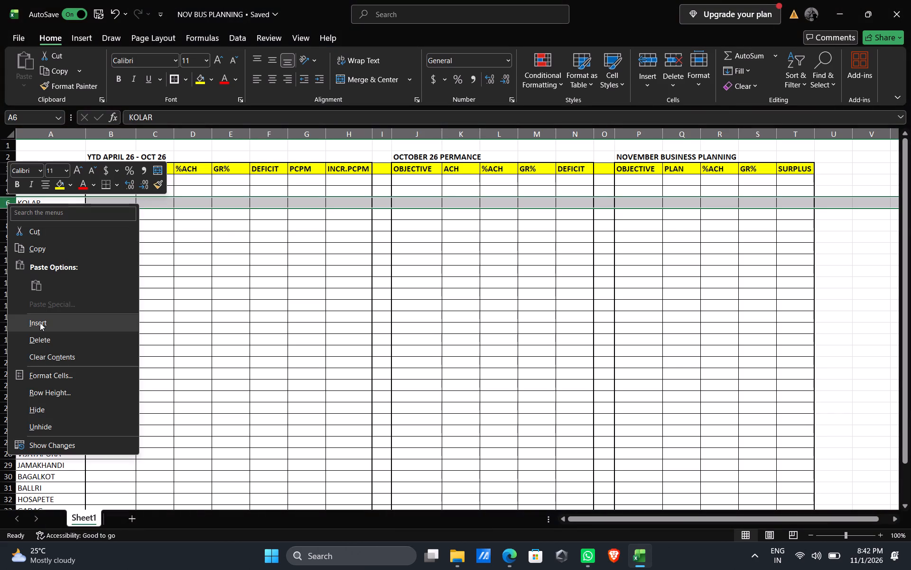
pyautogui.click(40, 326)
pyautogui.click(35, 203)
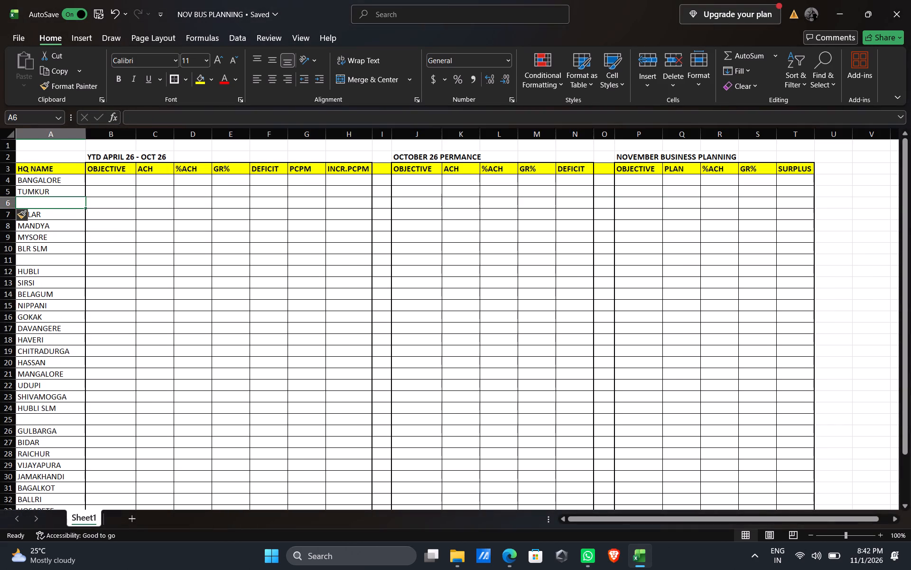
pyautogui.write('BLR FLM')
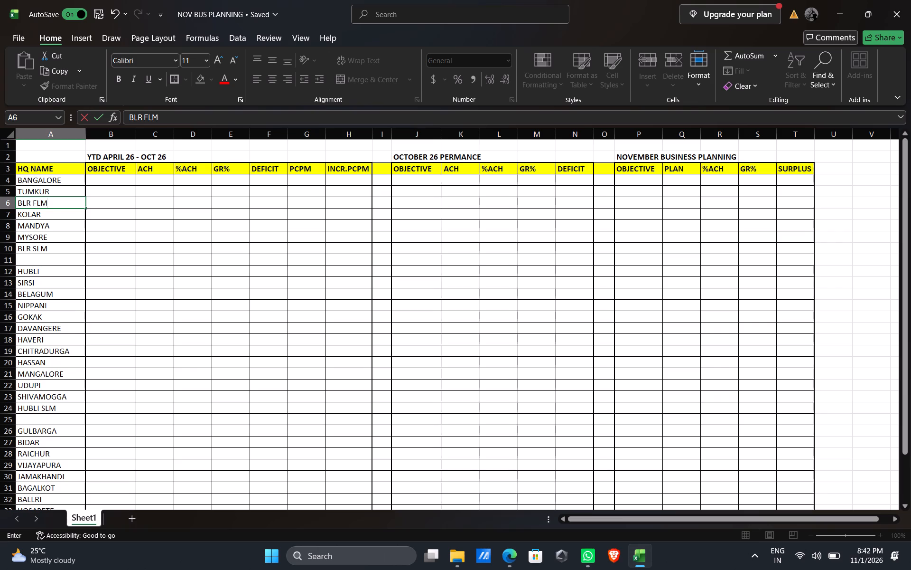
pyautogui.press('Down')
# Insert a row above BLR SLM at row 10 and enter KOLAR FLM in A10.
pyautogui.press('Down')
pyautogui.press('Down')
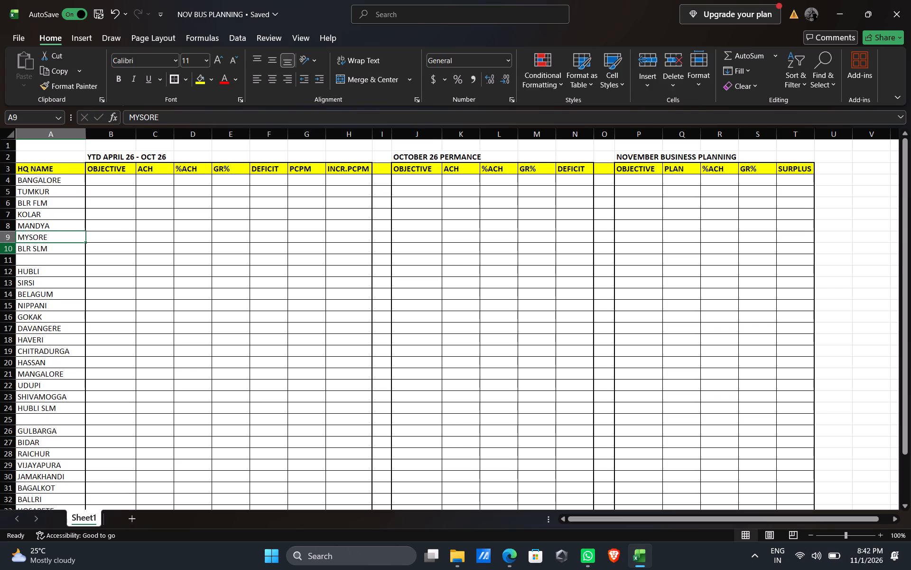
pyautogui.click(4, 247)
pyautogui.rightClick(4, 247)
pyautogui.click(46, 366)
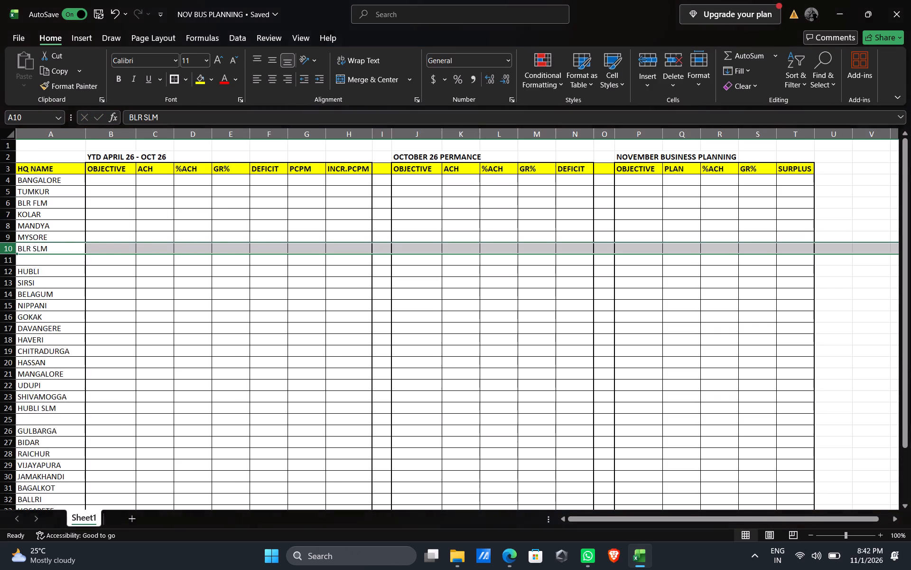
pyautogui.click(37, 248)
pyautogui.write('KOLAR FLM')
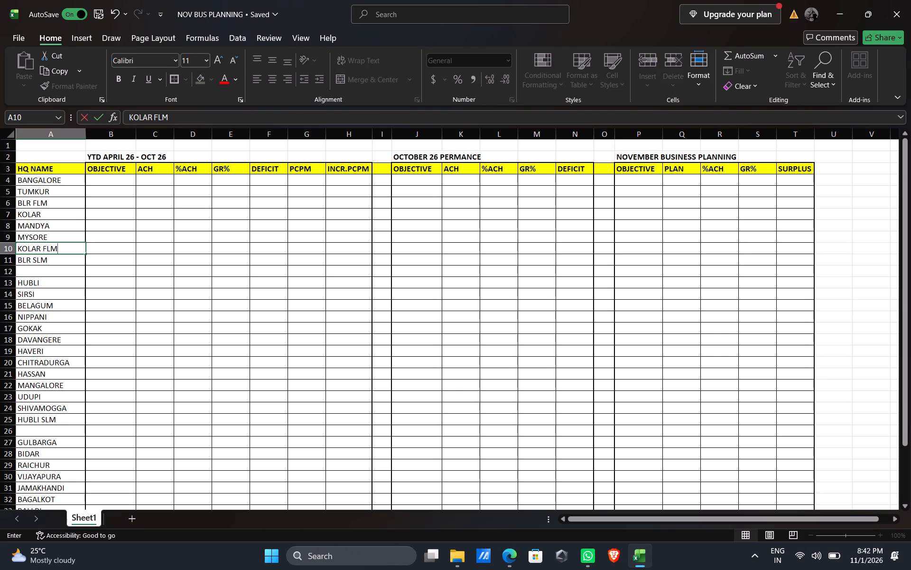
pyautogui.press('Return')
# Insert a row above BELAGUM at row 15 and enter HUBLI FLM in A15.
pyautogui.press('Return')
pyautogui.press('Return')
pyautogui.press('Return')
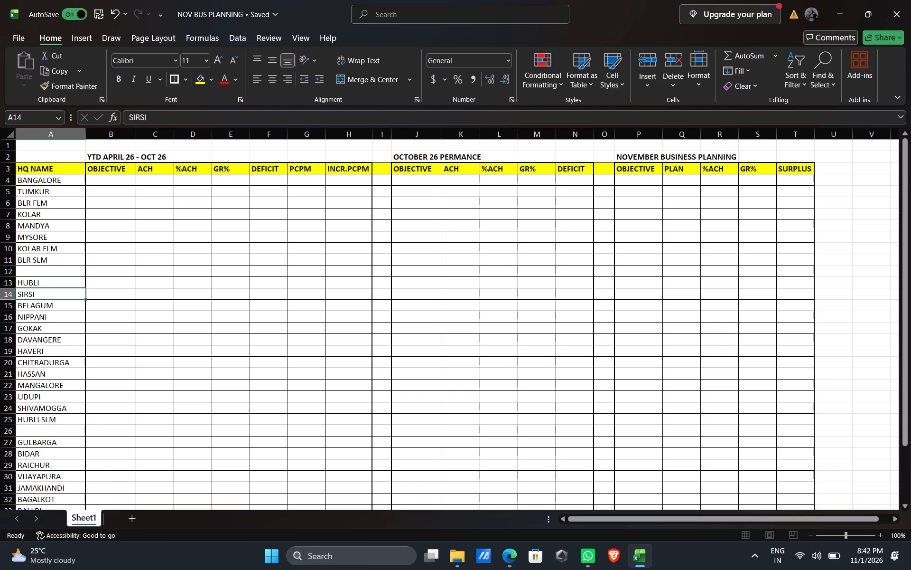
pyautogui.click(1, 307)
pyautogui.rightClick(1, 307)
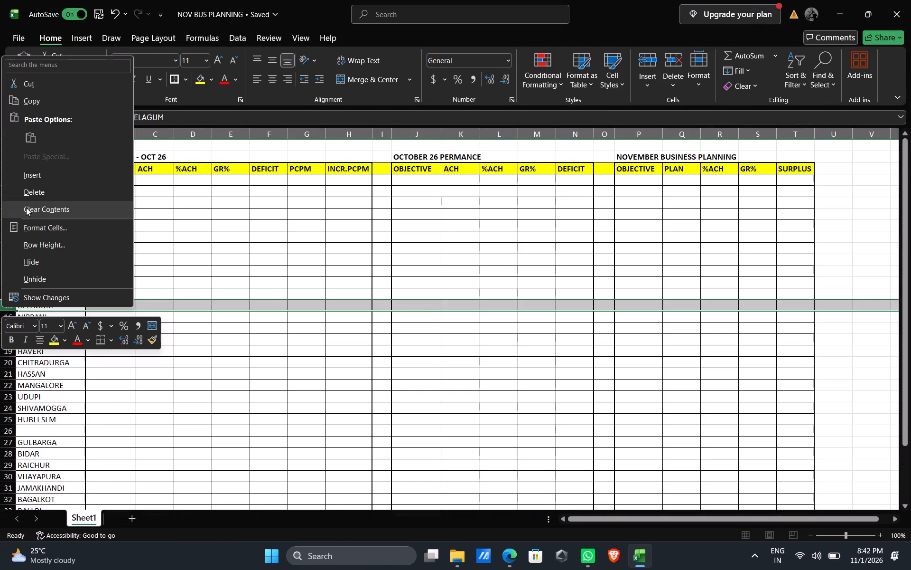
pyautogui.click(26, 175)
pyautogui.click(33, 302)
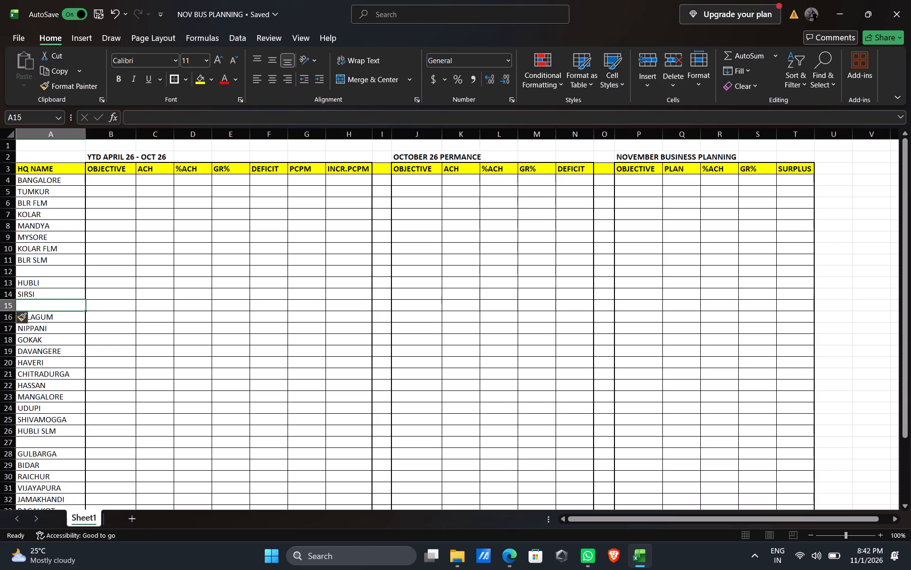
pyautogui.write('HUBLI')
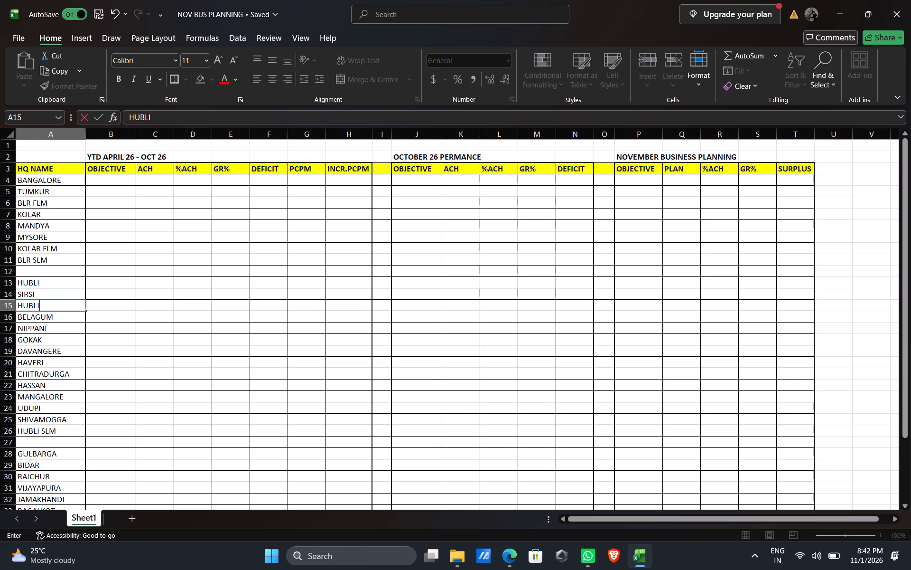
pyautogui.press('space')
pyautogui.write('FLM')
pyautogui.press('Return')
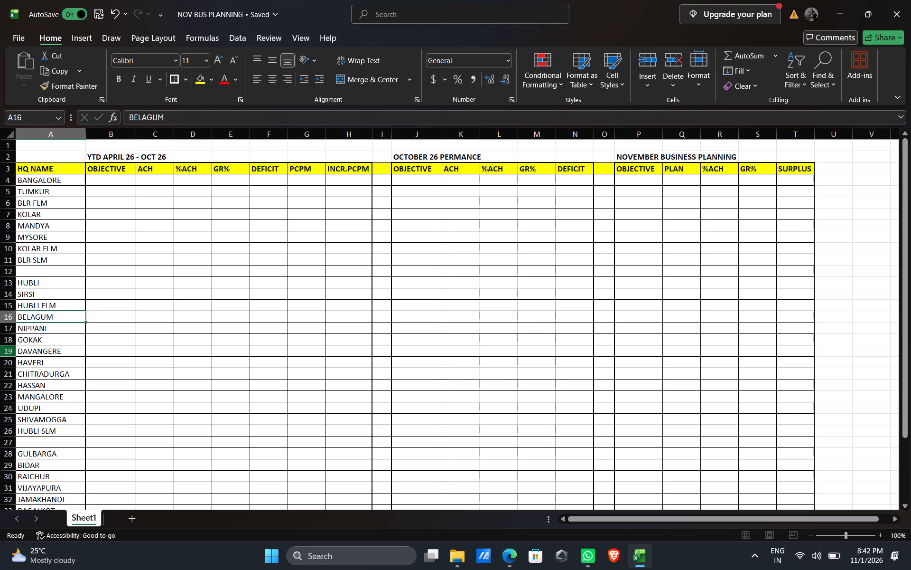
# Insert a row above DAVANGERE at row 19 and enter BELAGUM FLM in A19.
pyautogui.click(10, 352)
pyautogui.rightClick(10, 352)
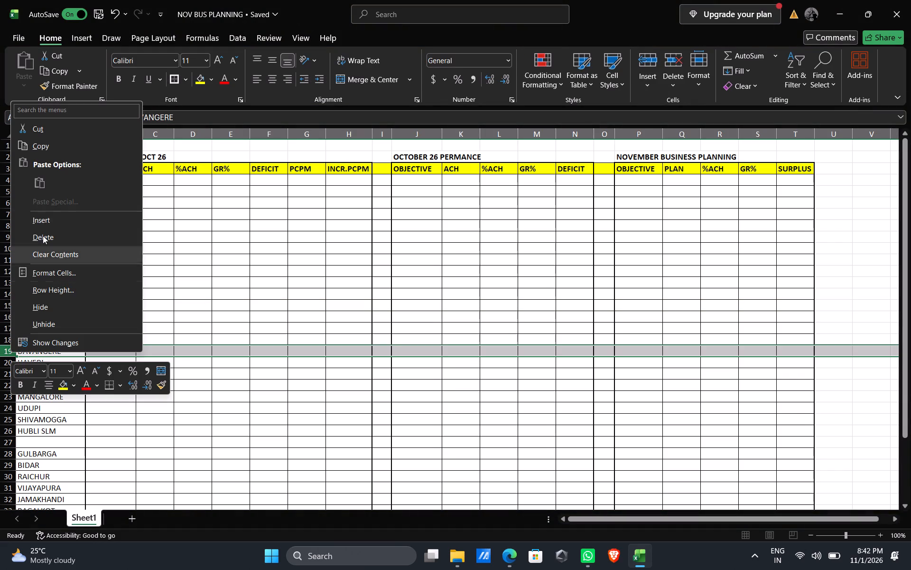
pyautogui.click(43, 219)
pyautogui.write('BELAGUM FLM')
pyautogui.press('Return')
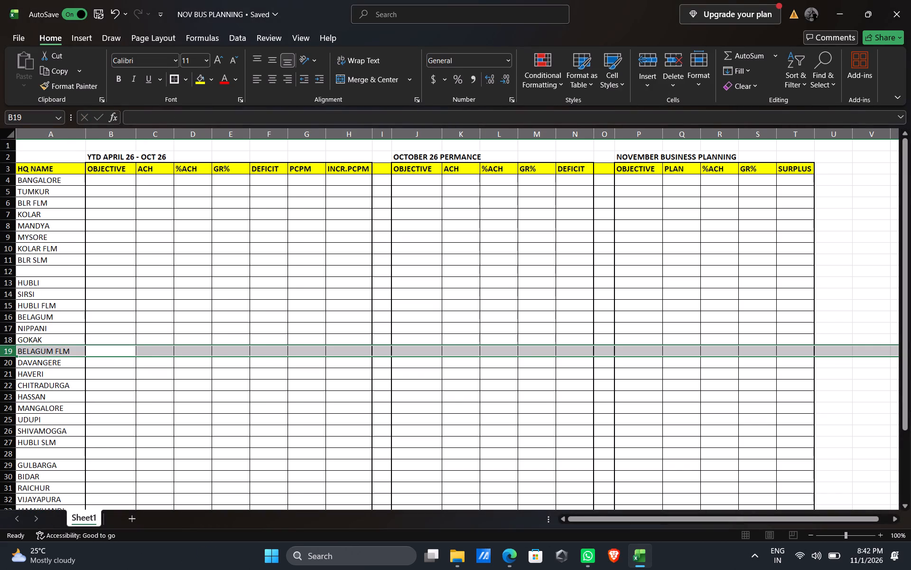
# Insert a row above MANGALORE at row 24 and enter DVG FLM in A24.
pyautogui.click(7, 407)
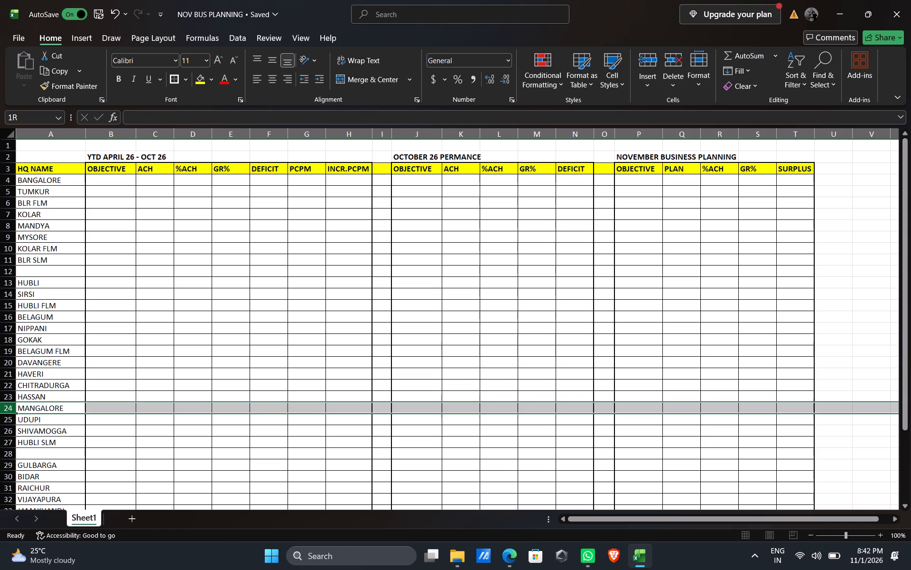
pyautogui.rightClick(7, 407)
pyautogui.click(33, 275)
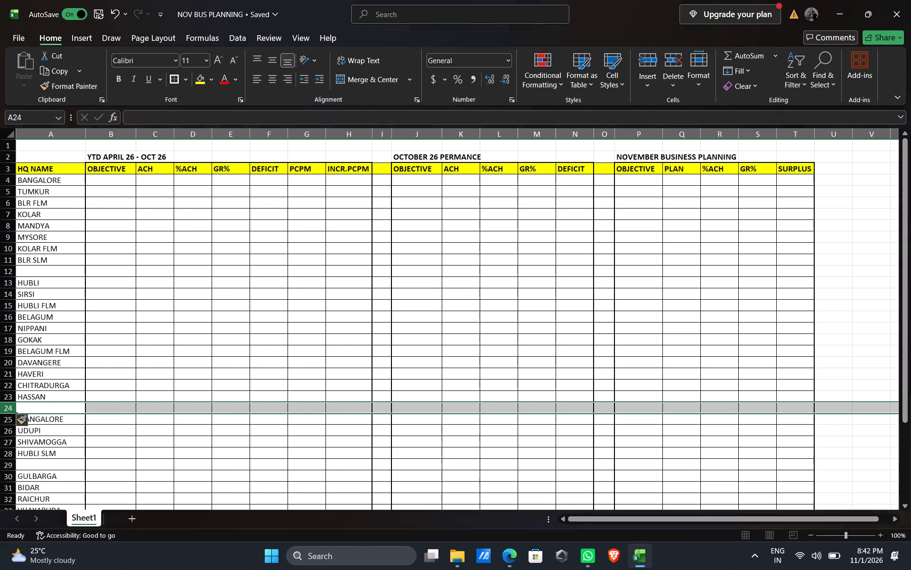
pyautogui.click(47, 407)
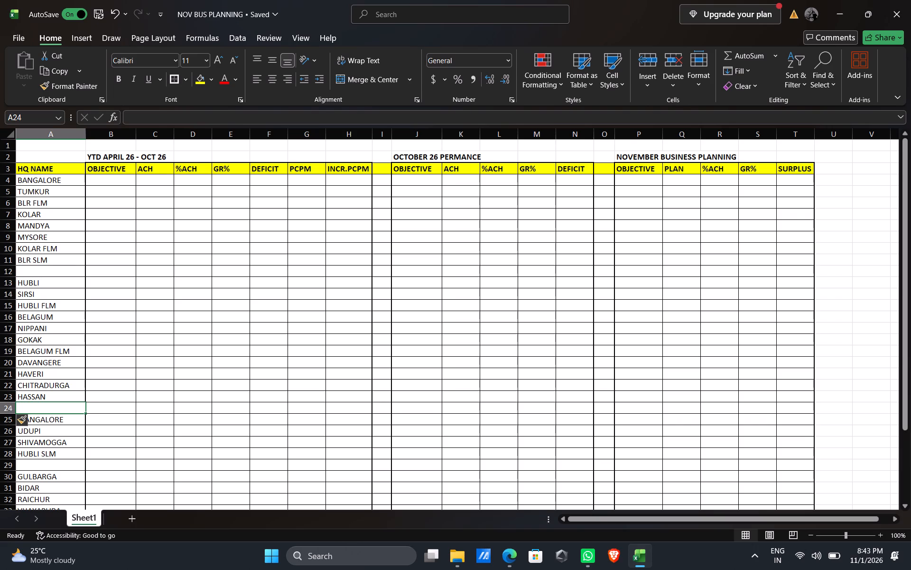
pyautogui.press('g')
pyautogui.write('VG')
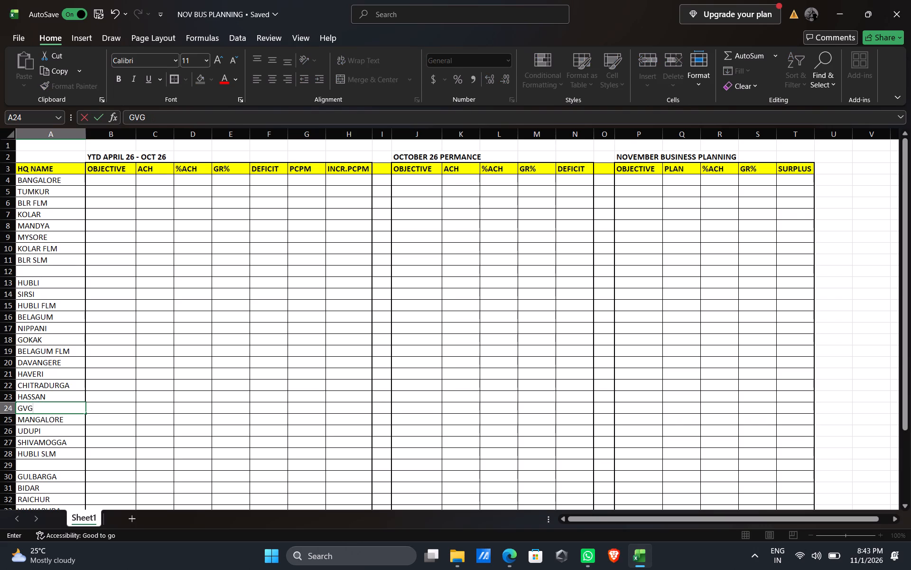
pyautogui.press('BackSpace')
pyautogui.press('BackSpace')
pyautogui.press('BackSpace')
pyautogui.write('DVG FLM')
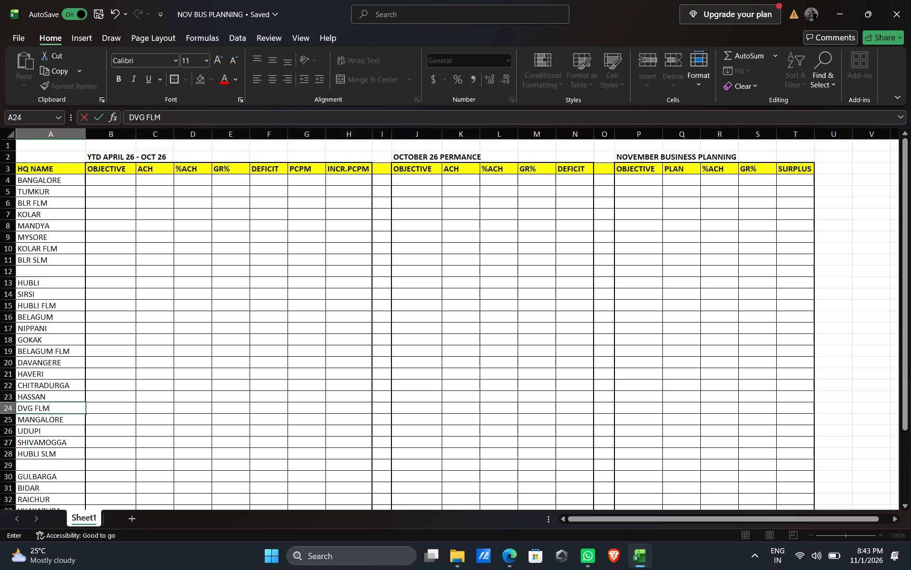
pyautogui.press('Return')
# Insert a row above HUBLI SLM at row 28 and enter MANGALORE FLM in A28.
pyautogui.press('Return')
pyautogui.press('Return')
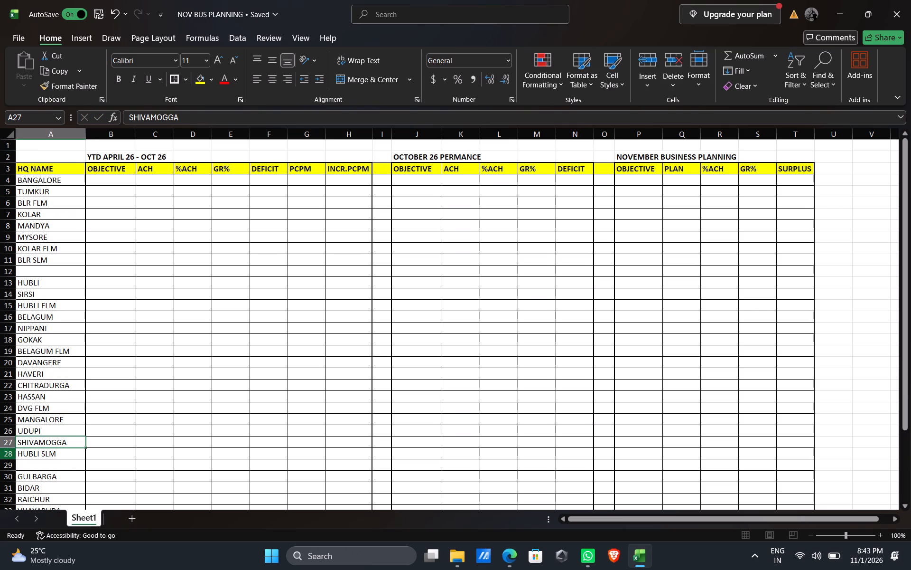
pyautogui.click(9, 454)
pyautogui.rightClick(9, 454)
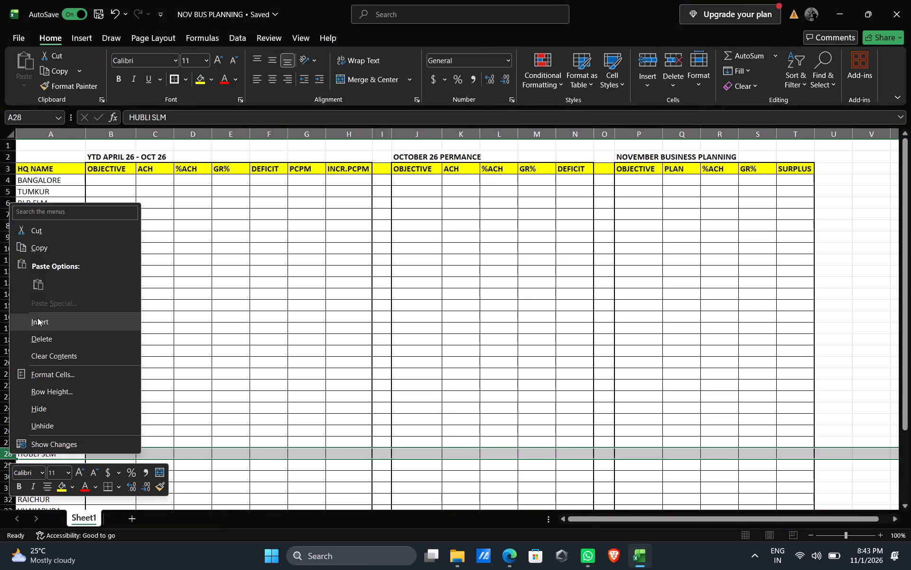
pyautogui.click(37, 318)
pyautogui.click(40, 452)
pyautogui.write('MANGALORE FLM')
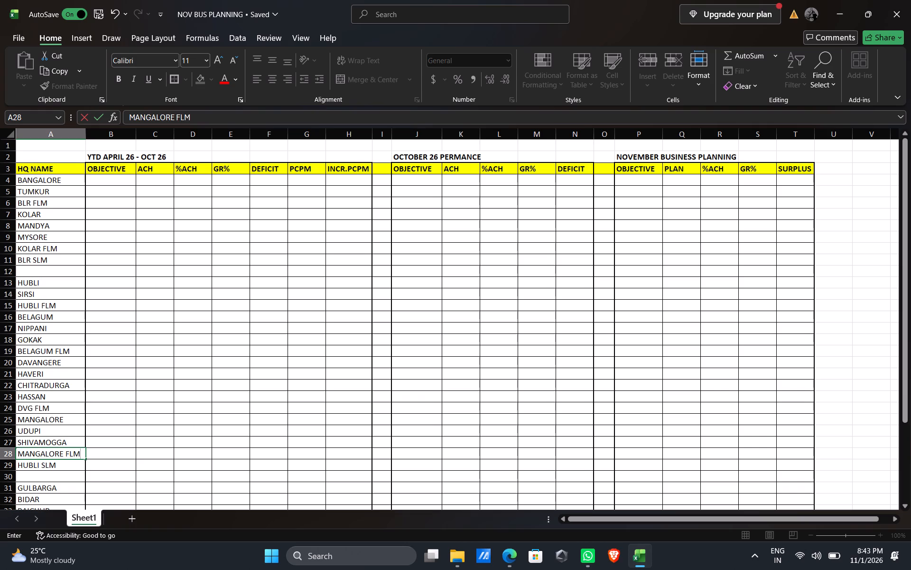
pyautogui.press('Return')
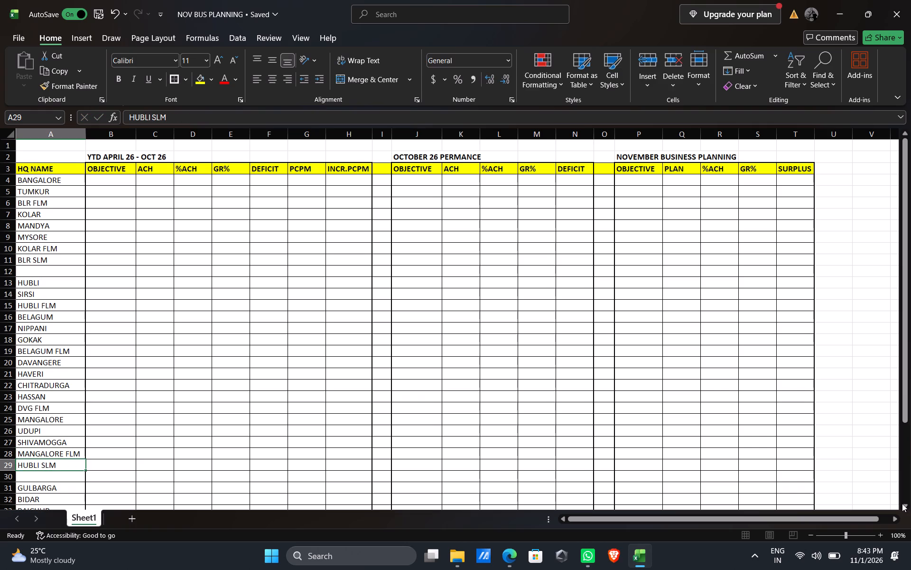
# Insert a row above VIJAYAPURA at row 34 and enter GULBARGA GLM in A34.
pyautogui.tripleClick(902, 505)
pyautogui.tripleClick(902, 505)
pyautogui.tripleClick(902, 505)
pyautogui.click(902, 505)
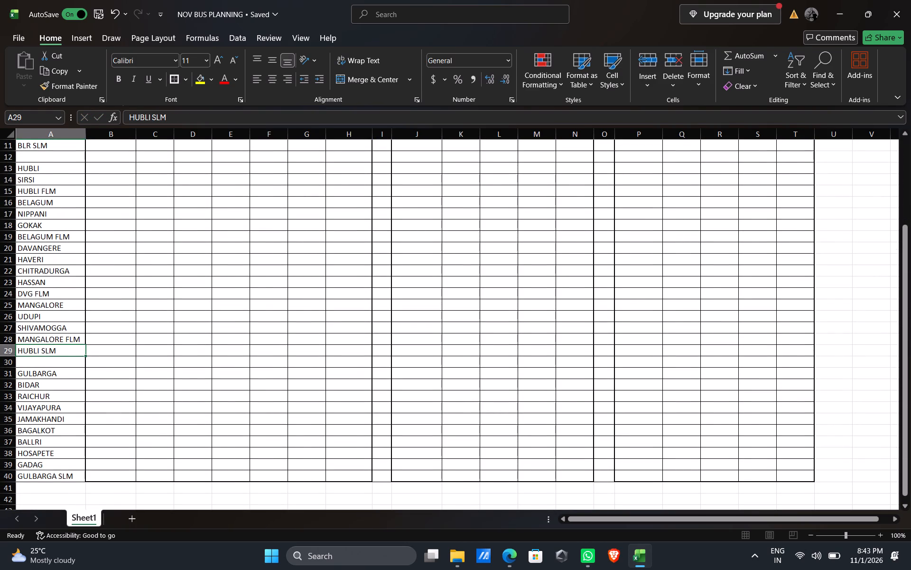
pyautogui.click(9, 407)
pyautogui.rightClick(9, 407)
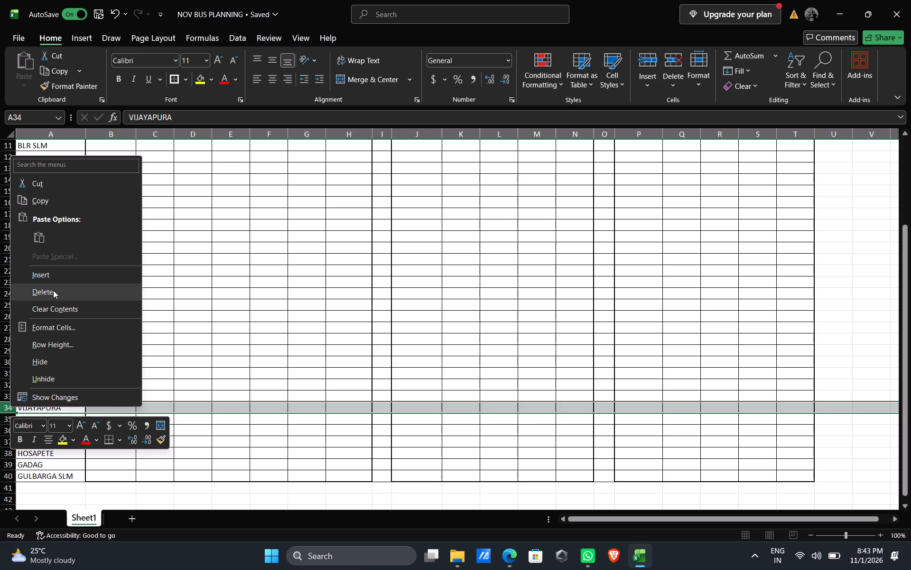
pyautogui.click(43, 276)
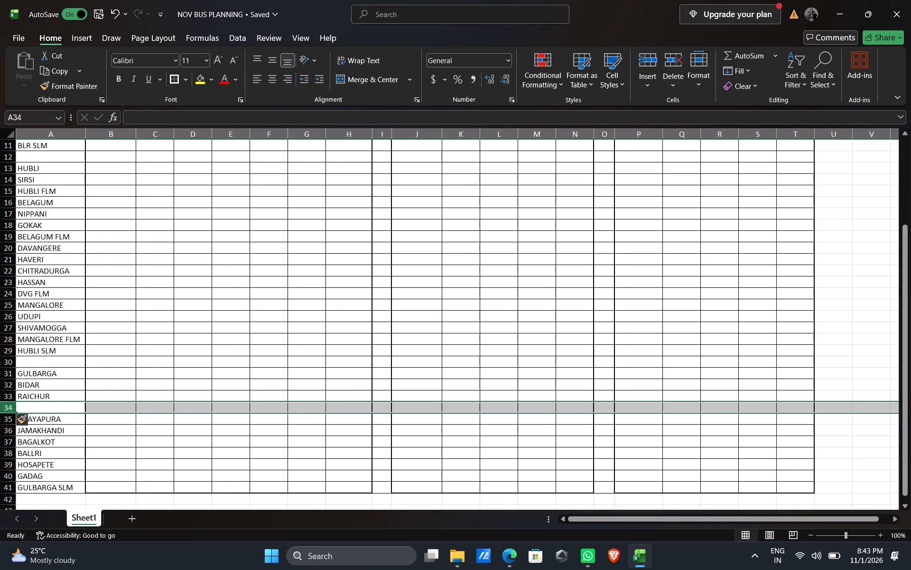
pyautogui.write('GUL')
pyautogui.write('BARGA GLM')
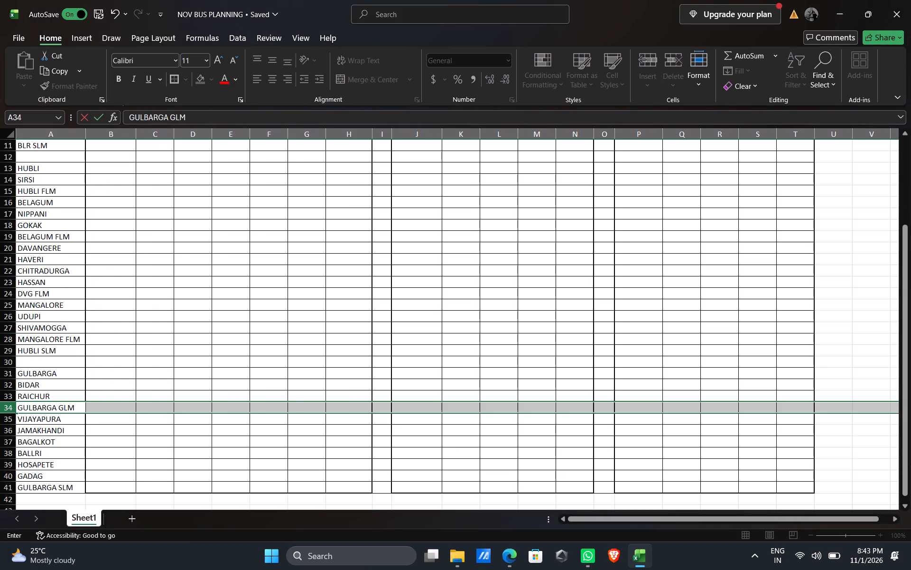
# Insert a row above BALLRI at row 38 and enter VIJAYAPURA FLM in A38.
pyautogui.click(8, 454)
pyautogui.rightClick(8, 454)
pyautogui.click(42, 322)
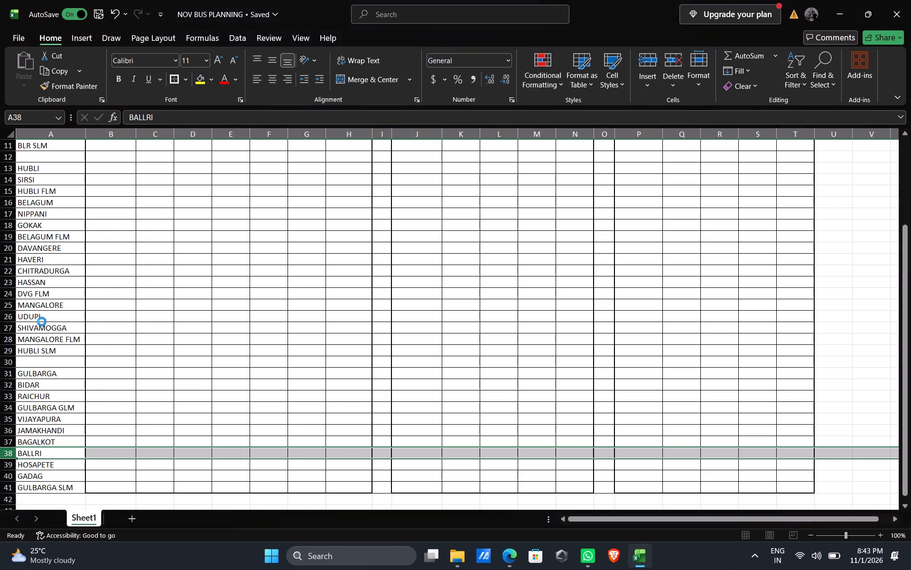
pyautogui.click(43, 454)
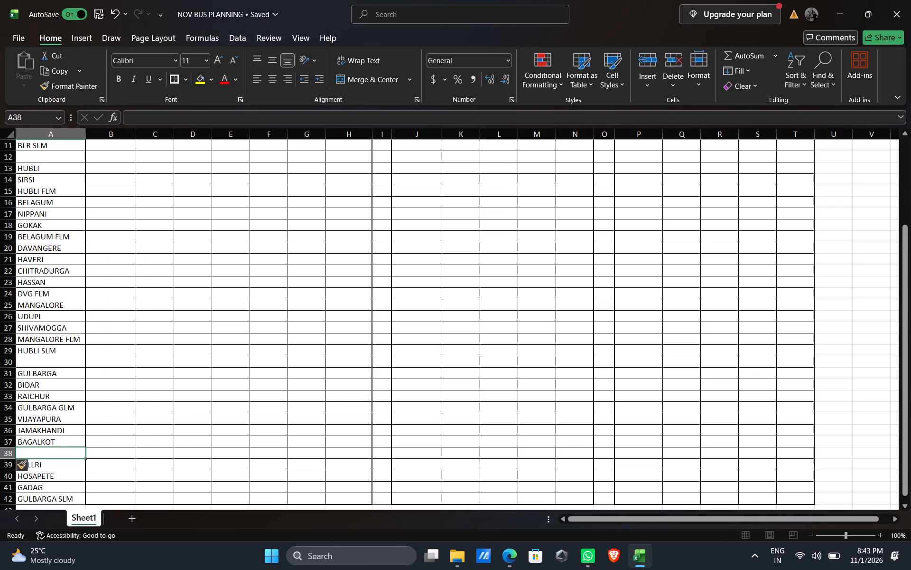
pyautogui.write('VIJAA')
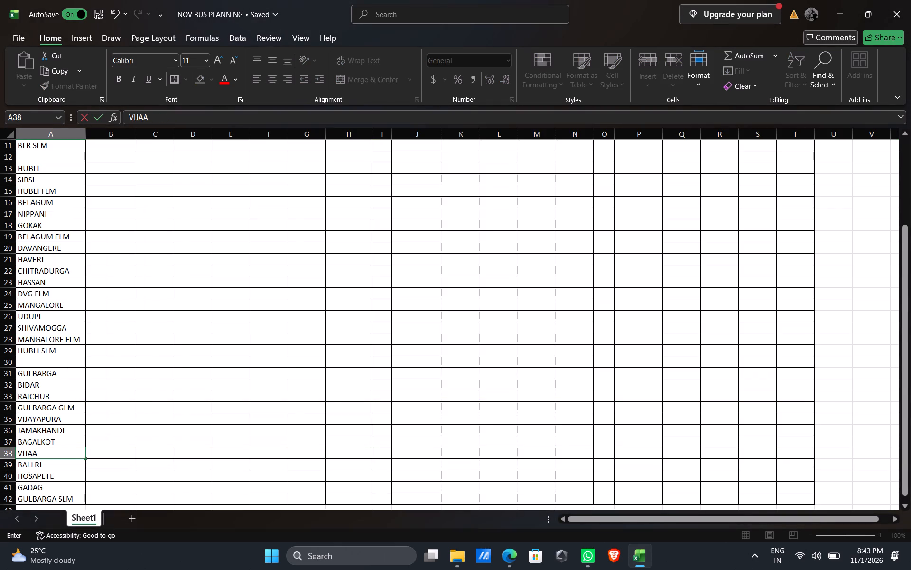
pyautogui.press('BackSpace')
pyautogui.write('YA')
pyautogui.write('PURA FLM')
pyautogui.press('Return')
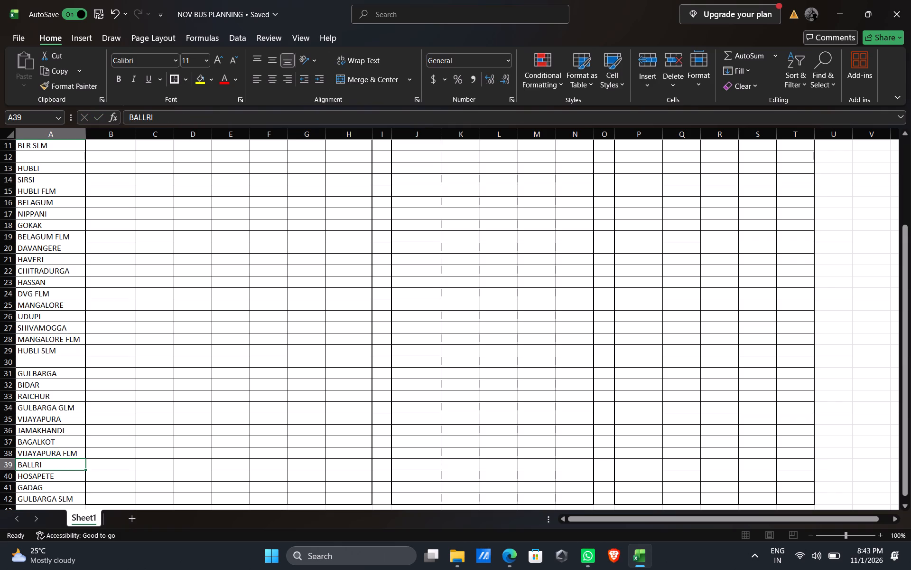
# Insert a row above GULBARGA SLM at row 42 and enter BALLARI FLM in A42.
pyautogui.click(7, 499)
pyautogui.rightClick(7, 499)
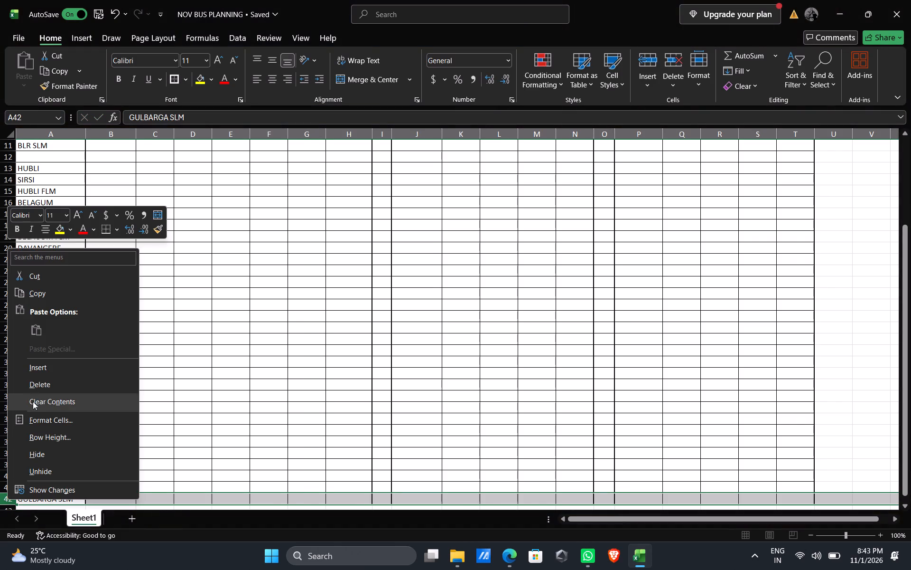
pyautogui.click(34, 370)
pyautogui.click(63, 498)
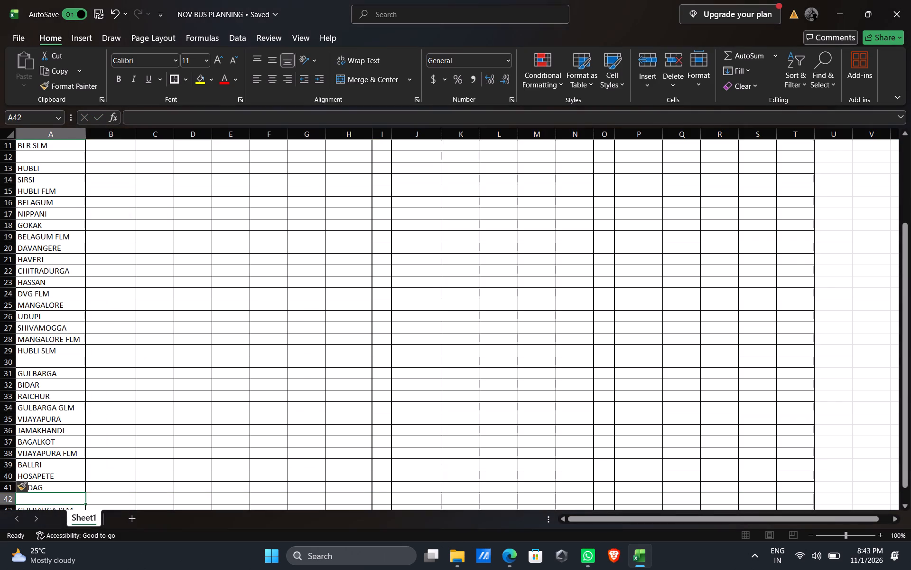
pyautogui.write('BALLARI FLM')
pyautogui.press('Return')
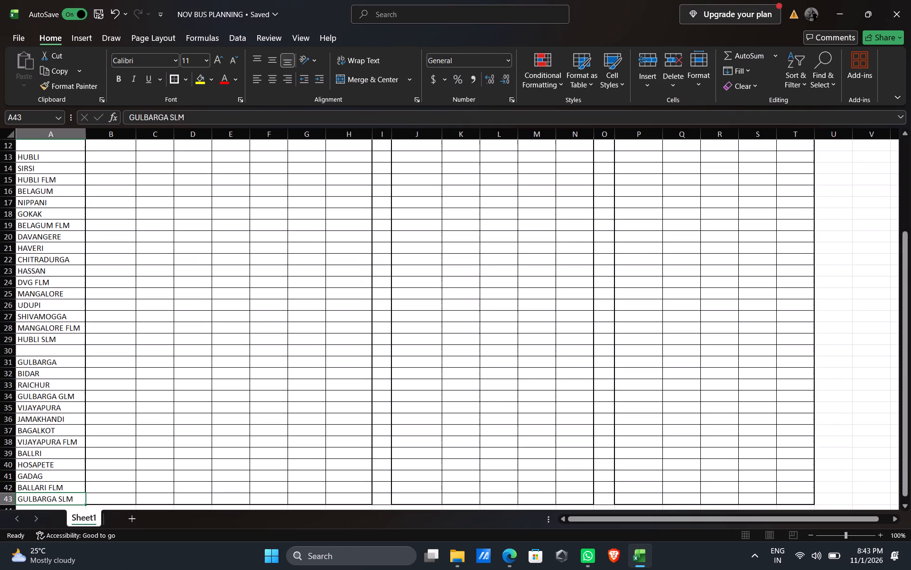
# Make the FLM rows 6, 10, 15, 19, 24, 28, 38 and 42 and the GULBARGA GLM row bold with yellow fill across columns A to T.
pyautogui.moveTo(26, 498); pyautogui.dragTo(664, 478)
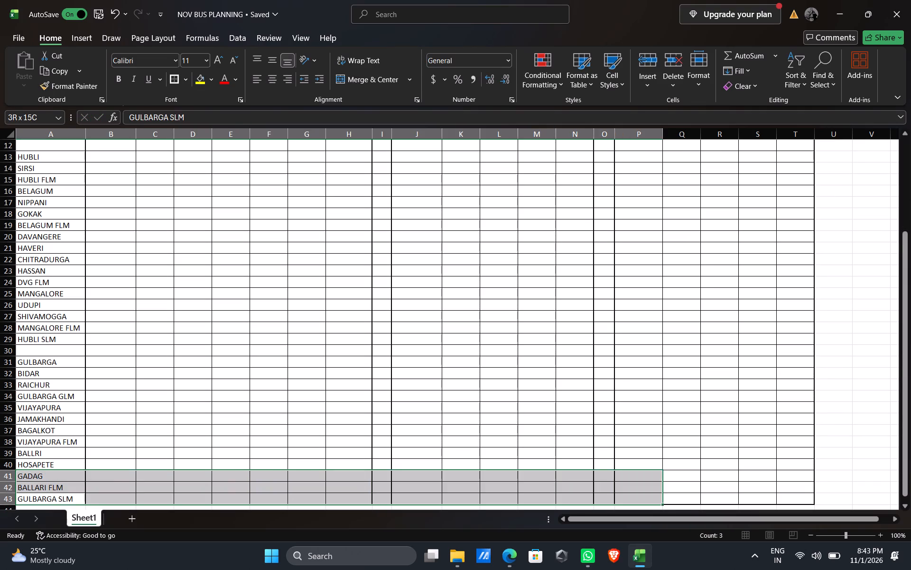
pyautogui.moveTo(664, 478); pyautogui.dragTo(790, 490)
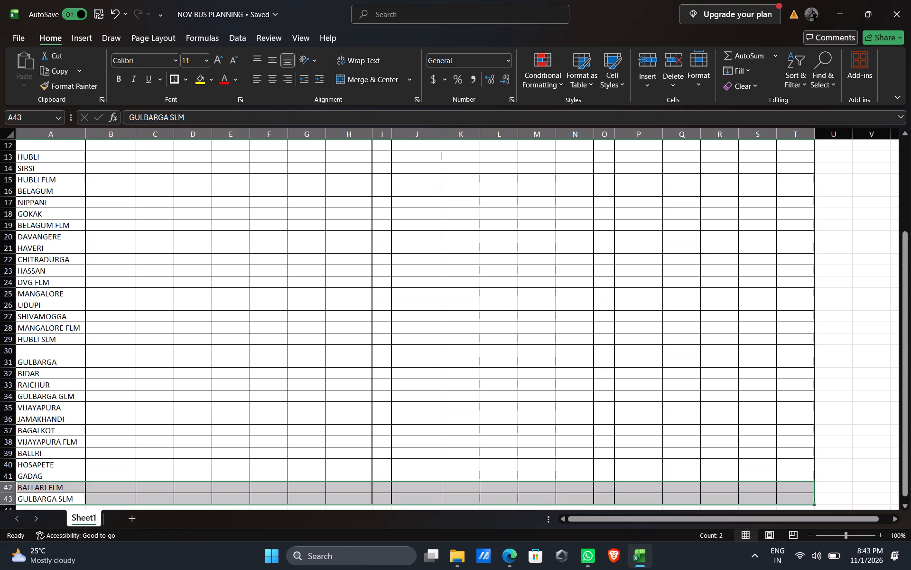
pyautogui.moveTo(29, 486); pyautogui.dragTo(316, 462)
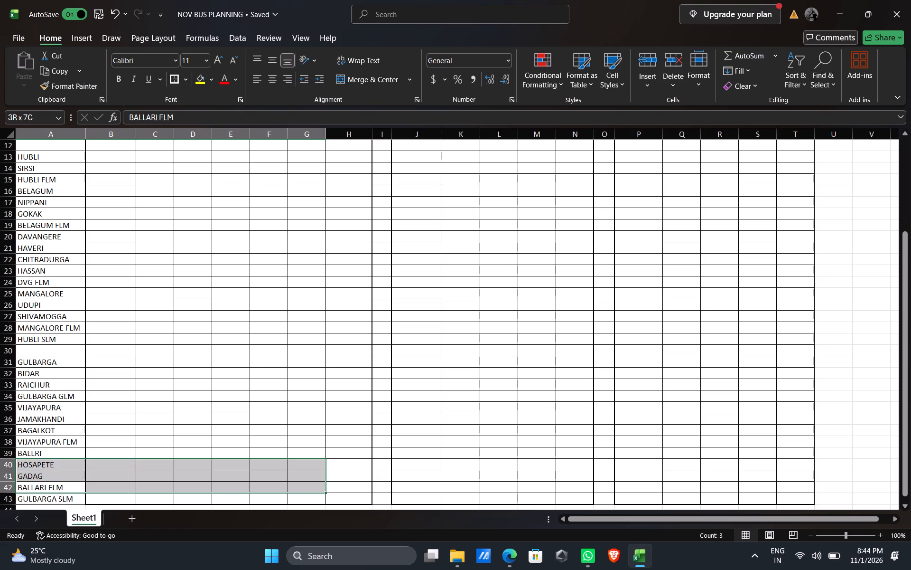
pyautogui.moveTo(316, 462); pyautogui.dragTo(792, 488)
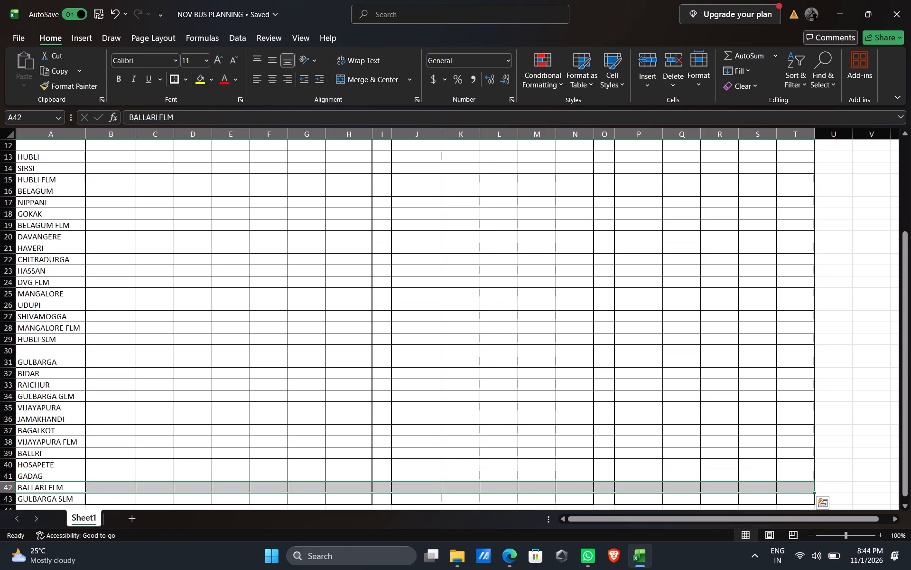
pyautogui.keyDown('ctrl'); pyautogui.moveTo(26, 442); pyautogui.dragTo(754, 440); pyautogui.keyUp('ctrl')
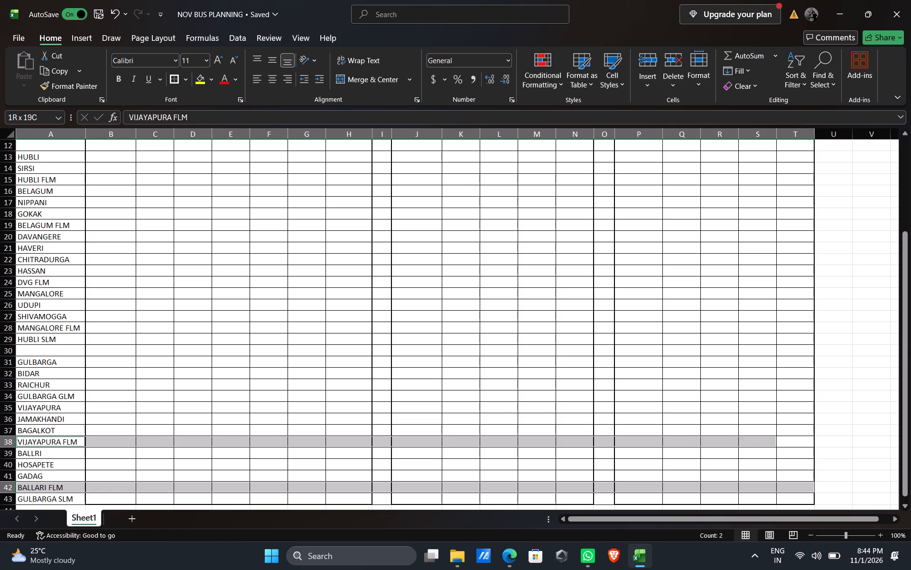
pyautogui.keyDown('ctrl'); pyautogui.moveTo(754, 440); pyautogui.dragTo(781, 443); pyautogui.keyUp('ctrl')
pyautogui.keyDown('ctrl'); pyautogui.moveTo(20, 398); pyautogui.dragTo(78, 401); pyautogui.keyUp('ctrl')
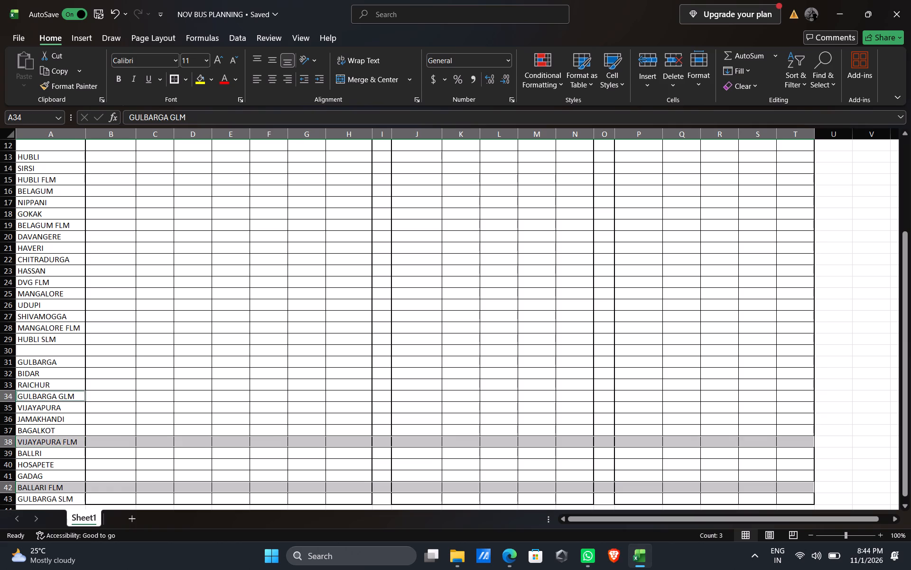
pyautogui.keyDown('ctrl'); pyautogui.moveTo(78, 401); pyautogui.dragTo(784, 395); pyautogui.keyUp('ctrl')
pyautogui.keyDown('ctrl'); pyautogui.moveTo(22, 328); pyautogui.dragTo(143, 337); pyautogui.keyUp('ctrl')
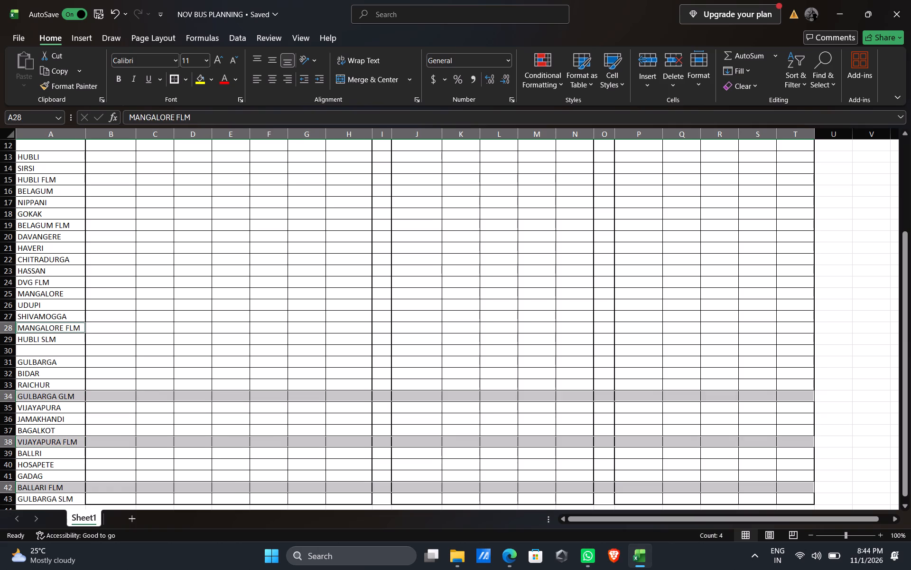
pyautogui.keyDown('ctrl'); pyautogui.moveTo(143, 337); pyautogui.dragTo(785, 329); pyautogui.keyUp('ctrl')
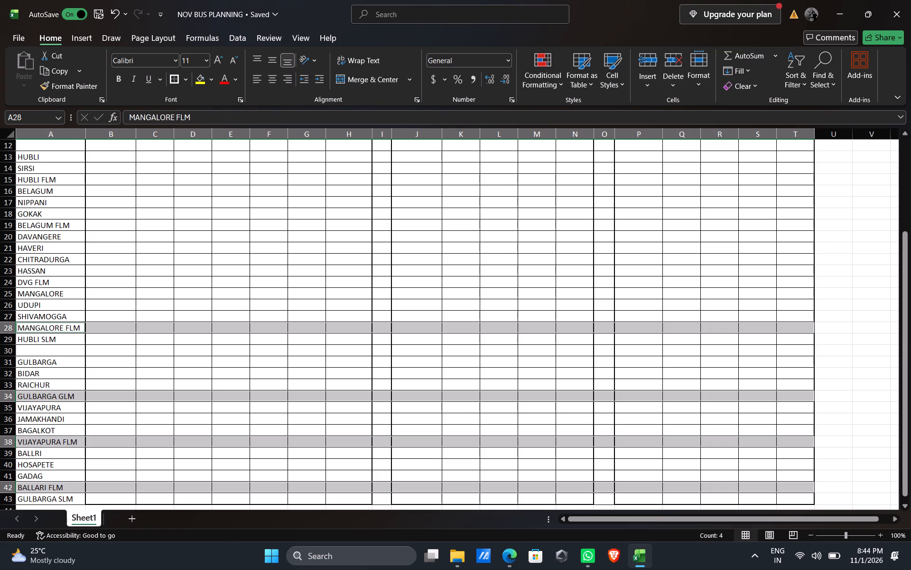
pyautogui.keyDown('ctrl'); pyautogui.moveTo(23, 283); pyautogui.dragTo(580, 279); pyautogui.keyUp('ctrl')
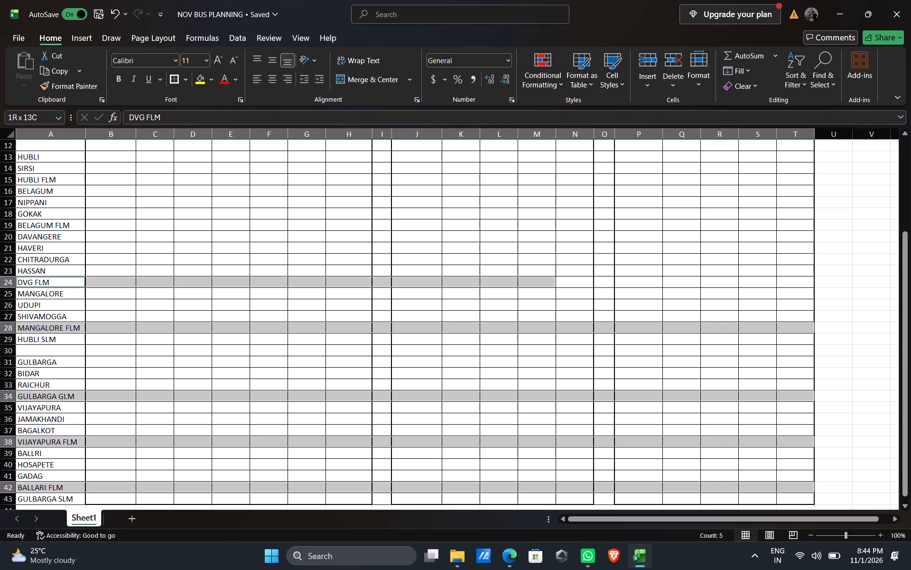
pyautogui.keyDown('ctrl'); pyautogui.moveTo(580, 279); pyautogui.dragTo(781, 281); pyautogui.keyUp('ctrl')
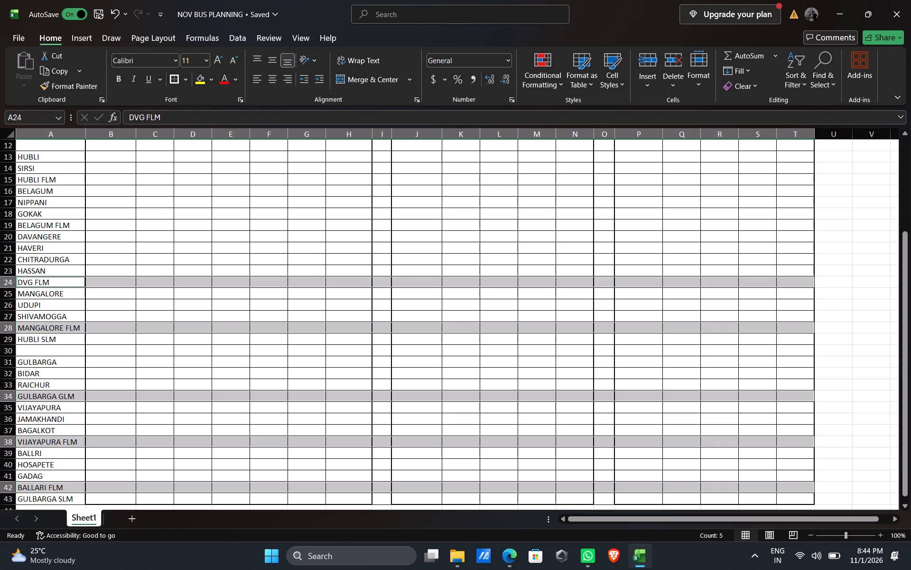
pyautogui.keyDown('ctrl'); pyautogui.moveTo(22, 225); pyautogui.dragTo(795, 226); pyautogui.keyUp('ctrl')
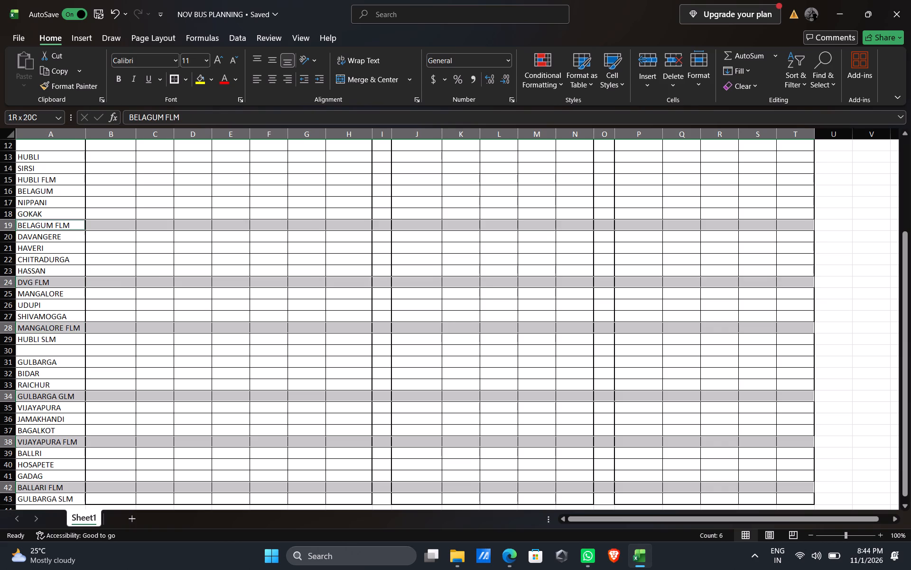
pyautogui.keyDown('ctrl'); pyautogui.moveTo(795, 226); pyautogui.dragTo(797, 226); pyautogui.keyUp('ctrl')
pyautogui.keyDown('ctrl'); pyautogui.moveTo(24, 181); pyautogui.dragTo(352, 194); pyautogui.keyUp('ctrl')
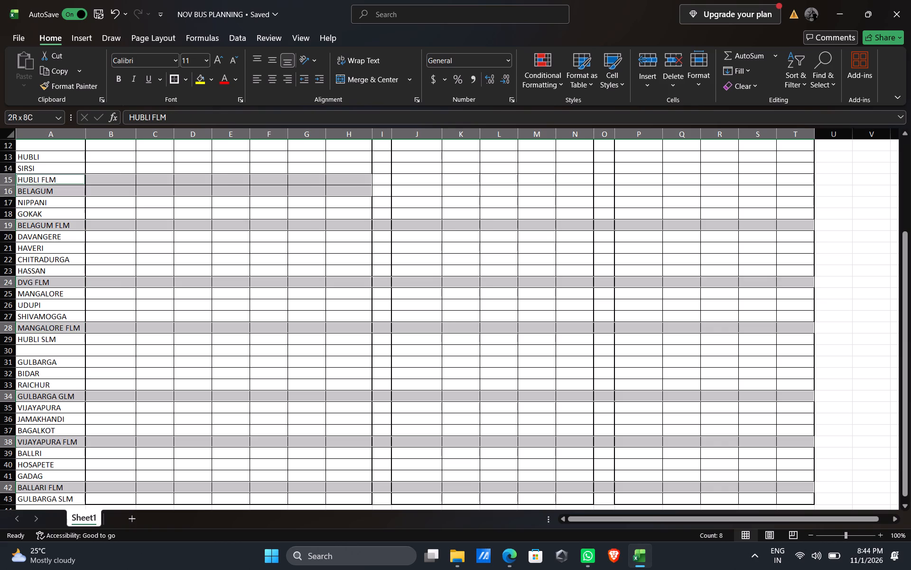
pyautogui.keyDown('ctrl'); pyautogui.moveTo(352, 194); pyautogui.dragTo(794, 181); pyautogui.keyUp('ctrl')
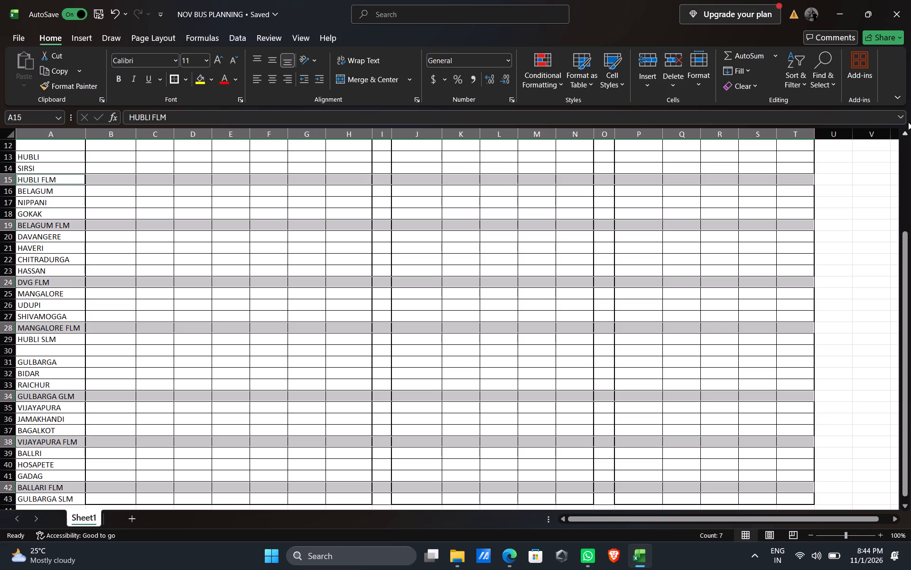
pyautogui.tripleClick(907, 134)
pyautogui.tripleClick(907, 134)
pyautogui.tripleClick(907, 134)
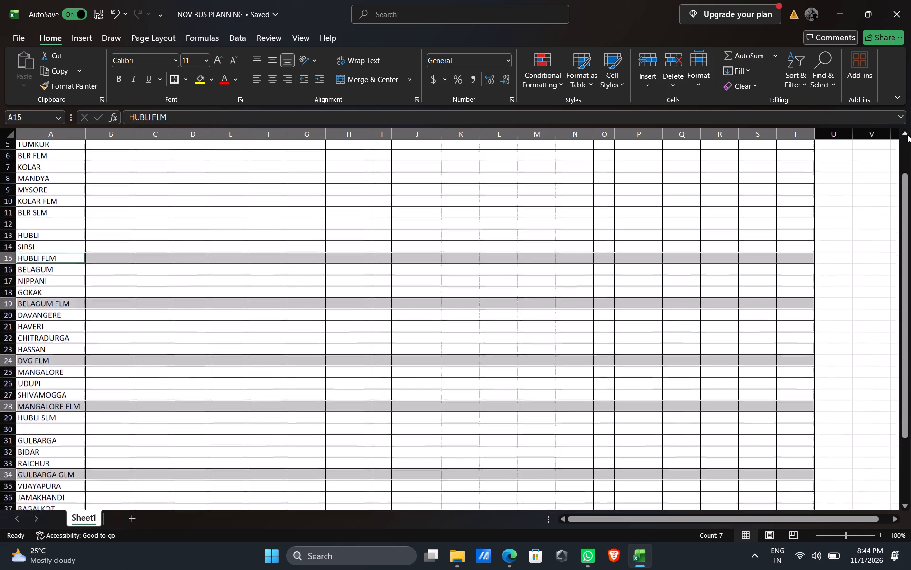
pyautogui.doubleClick(907, 134)
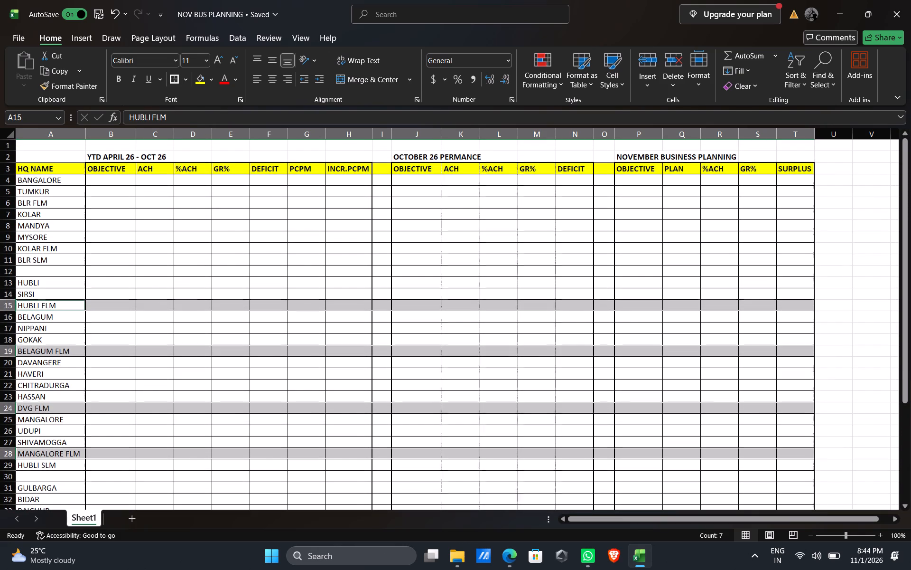
pyautogui.keyDown('ctrl'); pyautogui.moveTo(37, 252); pyautogui.dragTo(357, 246); pyautogui.keyUp('ctrl')
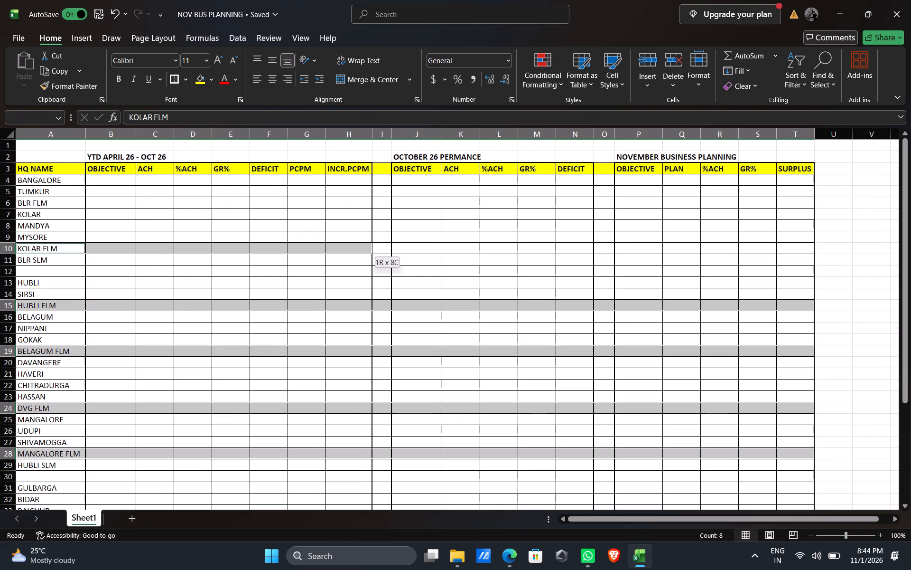
pyautogui.keyDown('ctrl'); pyautogui.moveTo(357, 246); pyautogui.dragTo(783, 251); pyautogui.keyUp('ctrl')
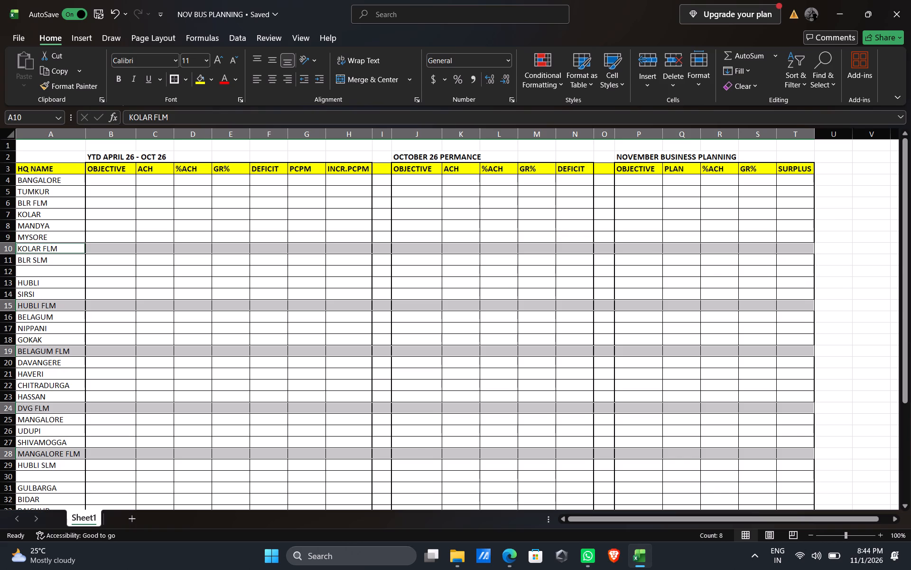
pyautogui.keyDown('ctrl'); pyautogui.moveTo(27, 201); pyautogui.dragTo(237, 207); pyautogui.keyUp('ctrl')
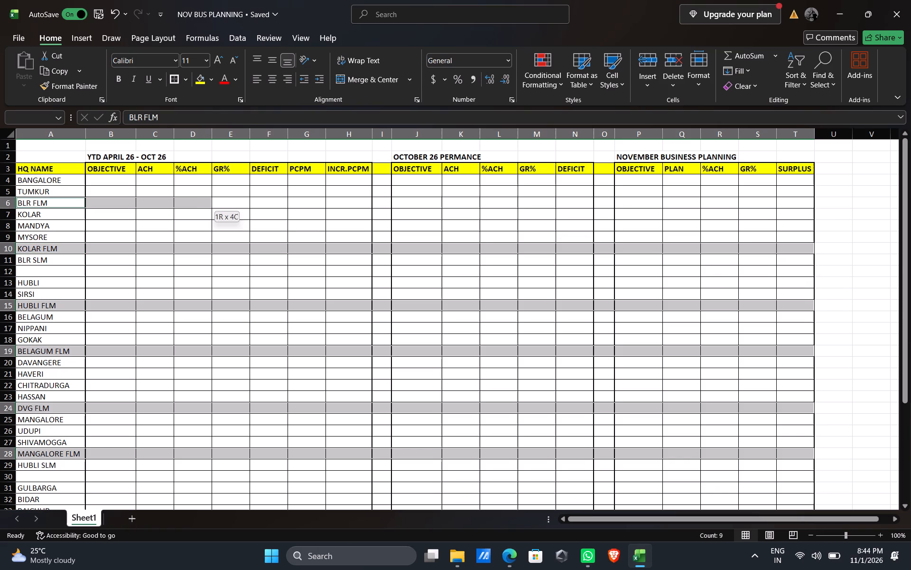
pyautogui.keyDown('ctrl'); pyautogui.moveTo(237, 207); pyautogui.dragTo(785, 206); pyautogui.keyUp('ctrl')
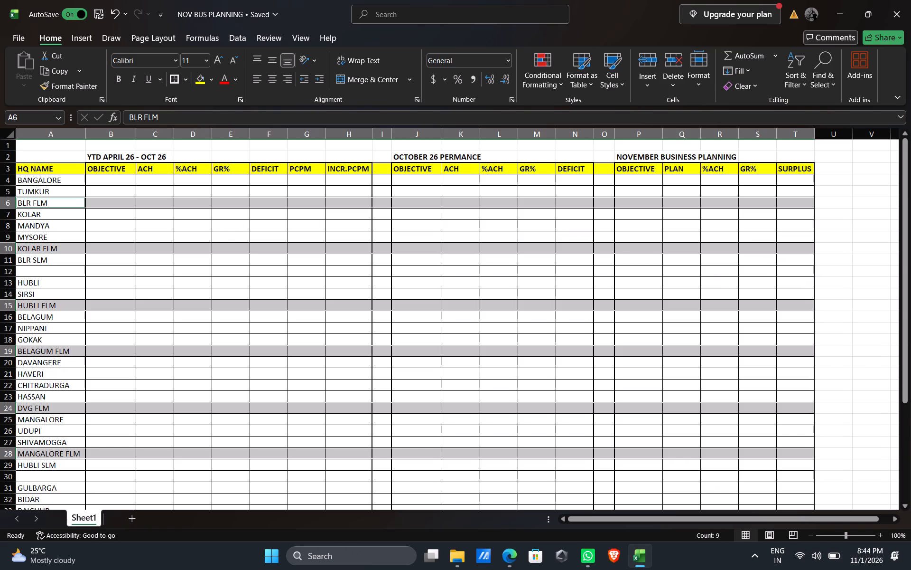
pyautogui.click(120, 79)
pyautogui.click(201, 81)
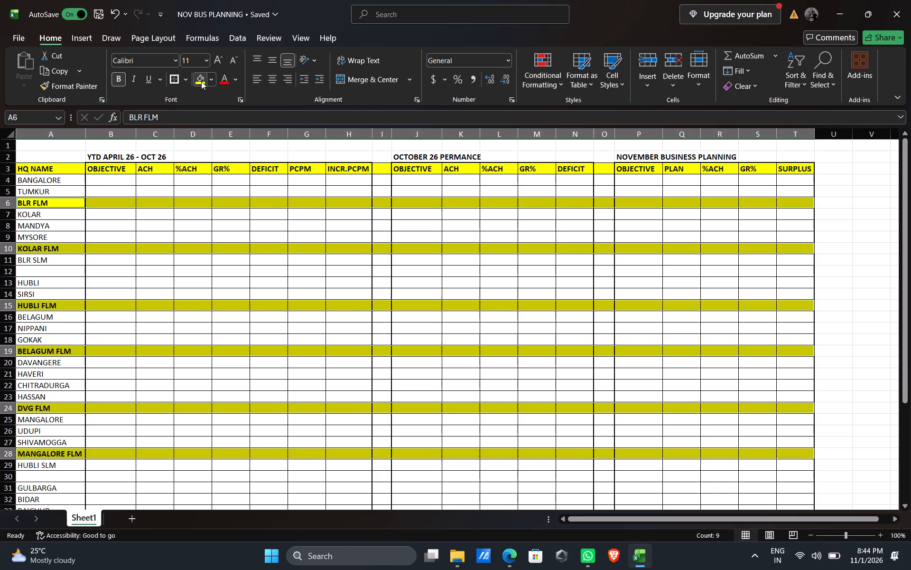
# Make the BLR SLM, HUBLI SLM and GULBARGA SLM rows bold with a light blue fill across columns A to T.
pyautogui.click(25, 260)
pyautogui.moveTo(21, 261); pyautogui.dragTo(629, 247)
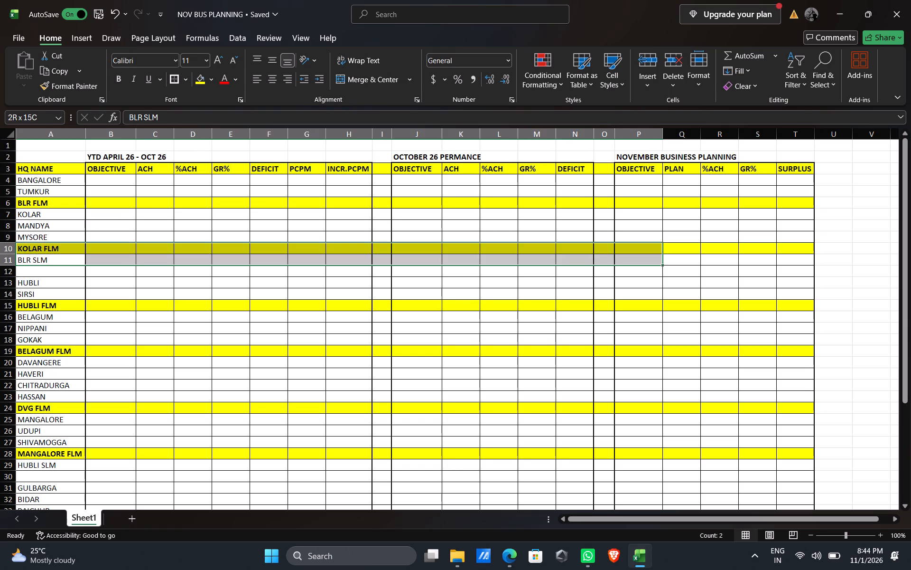
pyautogui.moveTo(629, 247); pyautogui.dragTo(789, 259)
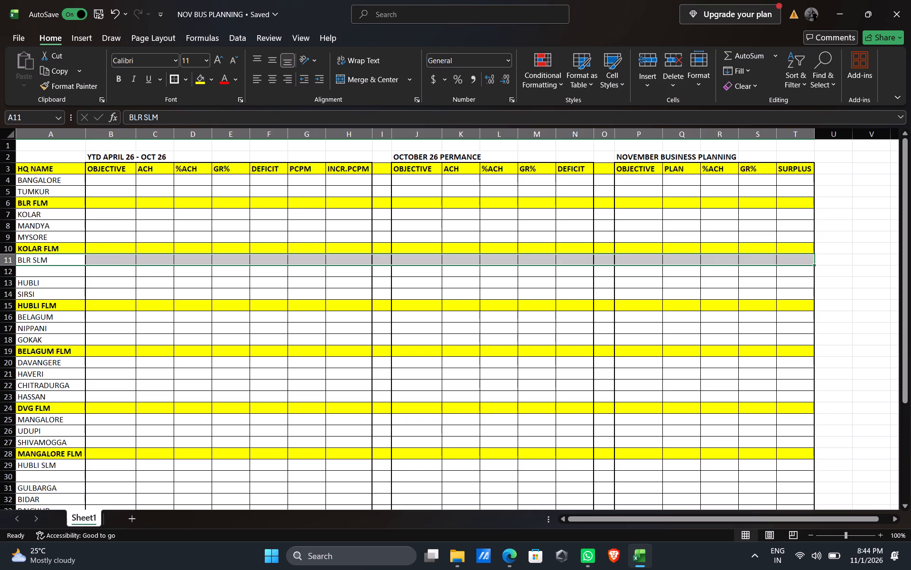
pyautogui.keyDown('ctrl'); pyautogui.moveTo(26, 467); pyautogui.dragTo(790, 466); pyautogui.keyUp('ctrl')
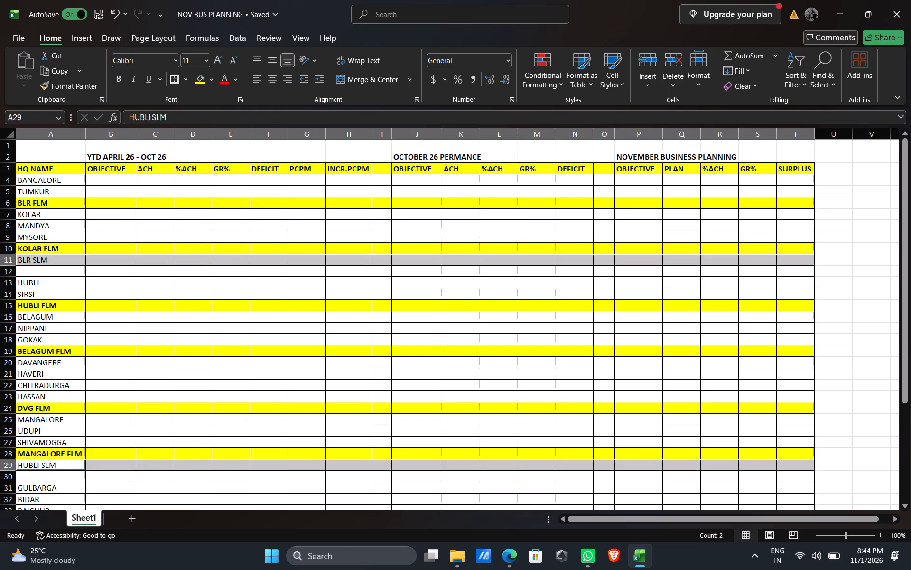
pyautogui.doubleClick(905, 503)
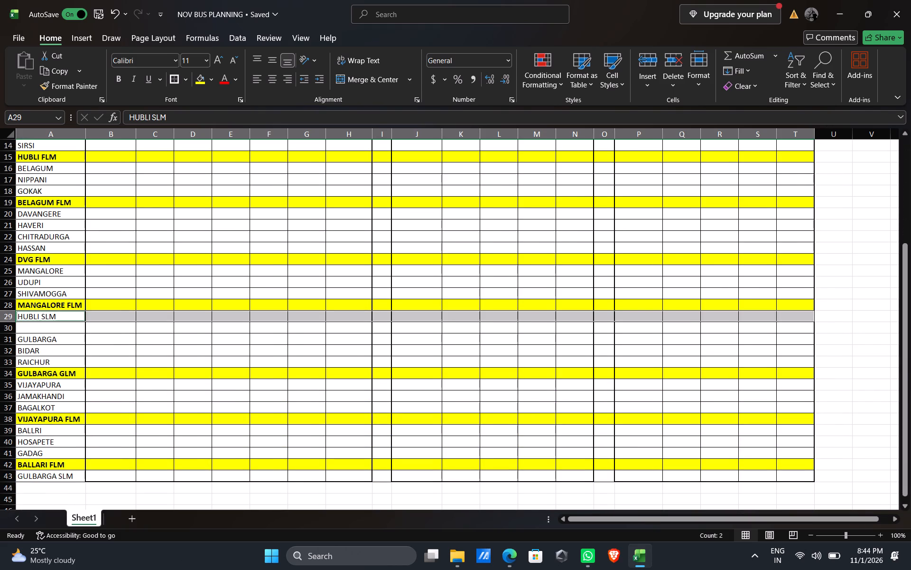
pyautogui.keyDown('ctrl'); pyautogui.moveTo(45, 476); pyautogui.dragTo(736, 471); pyautogui.keyUp('ctrl')
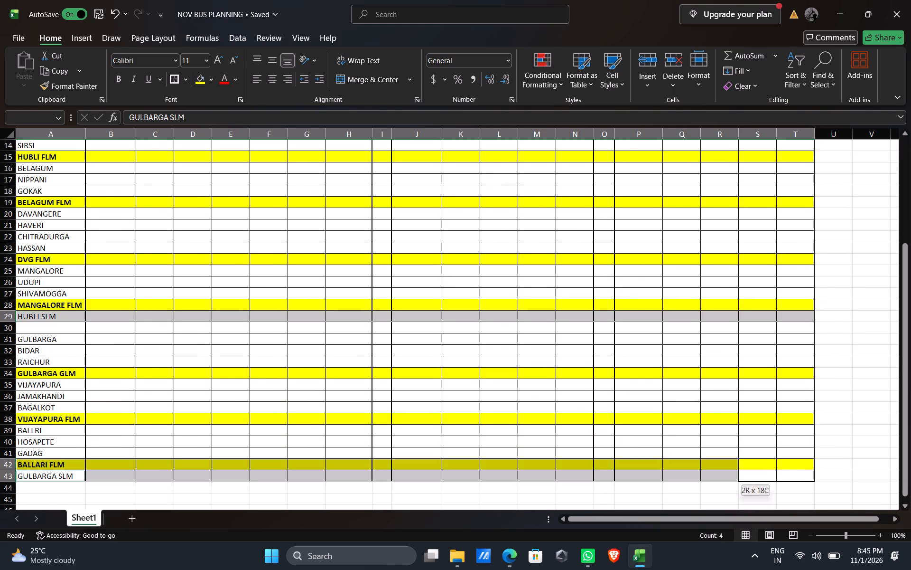
pyautogui.keyDown('ctrl'); pyautogui.moveTo(736, 471); pyautogui.dragTo(787, 477); pyautogui.keyUp('ctrl')
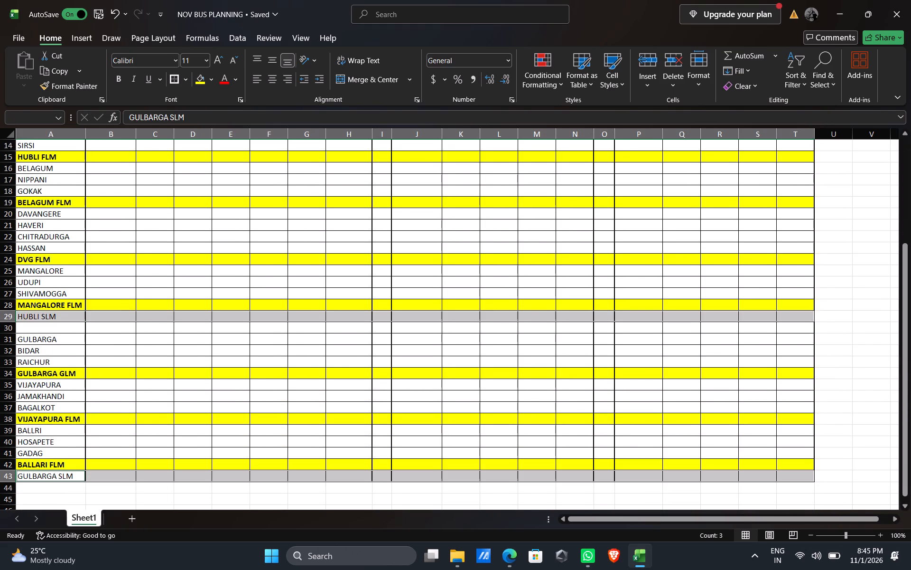
pyautogui.click(115, 84)
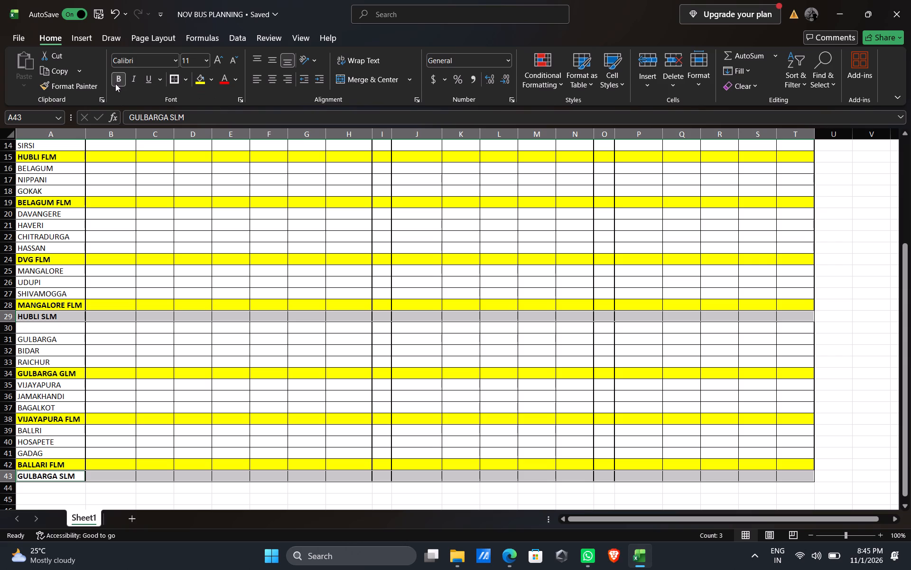
pyautogui.click(212, 81)
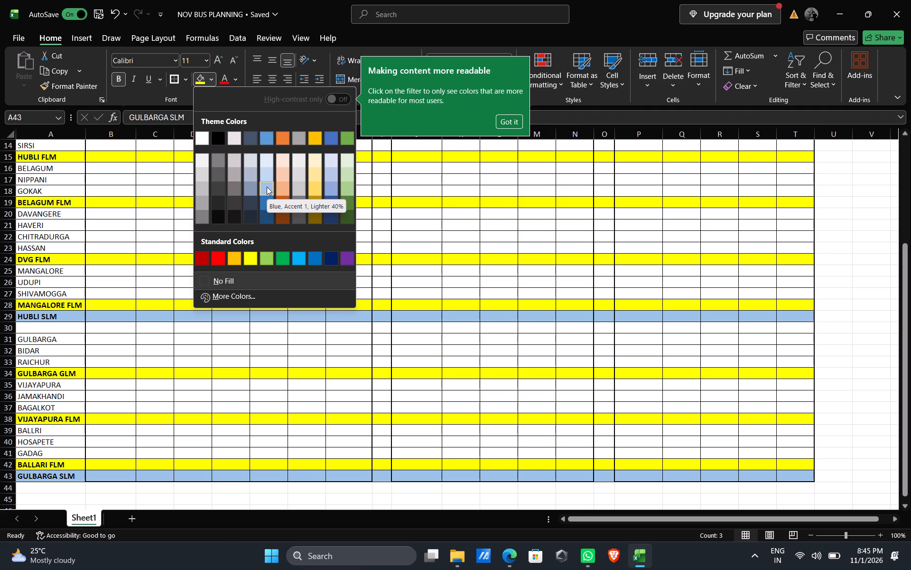
pyautogui.click(266, 174)
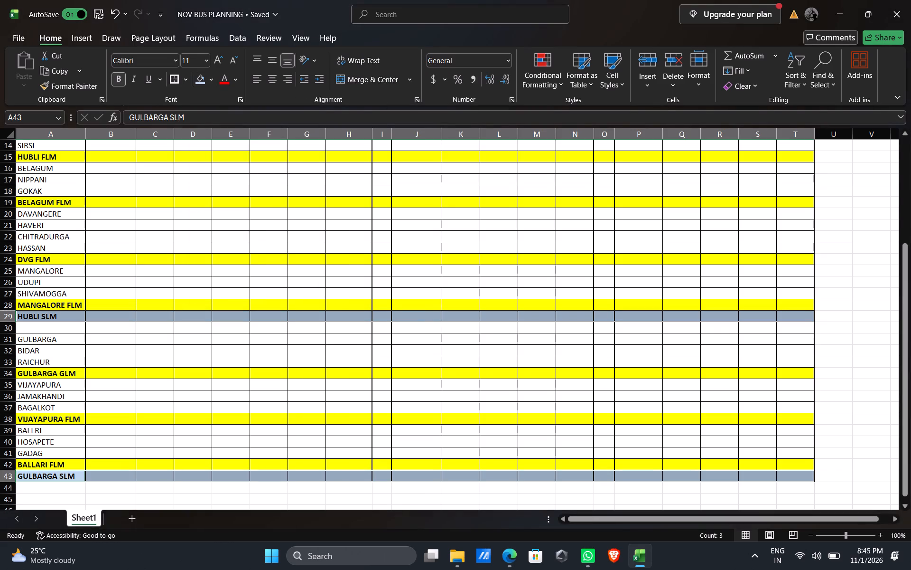
# Correct the label in A34 to GULBARGA FLM and save the workbook.
pyautogui.click(77, 371)
pyautogui.doubleClick(77, 371)
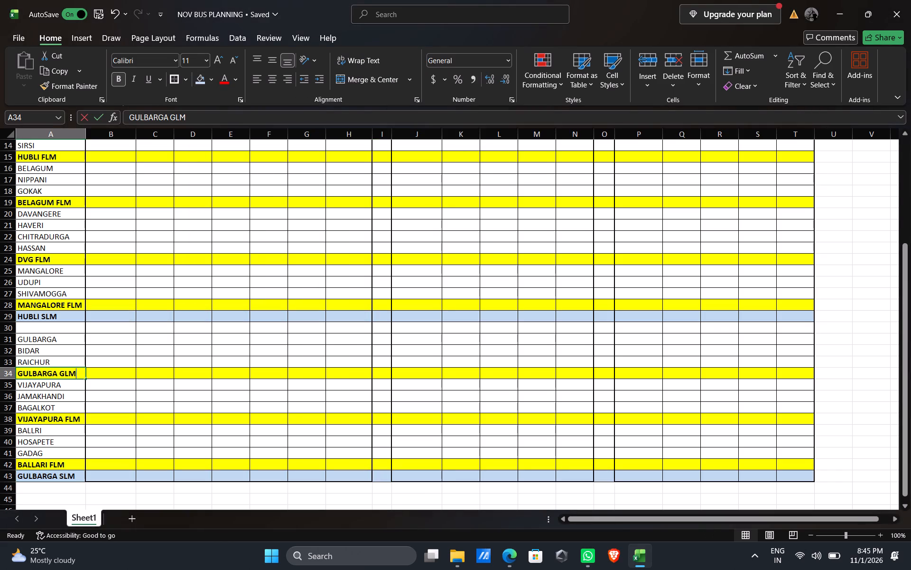
pyautogui.press('Left')
pyautogui.press('Left')
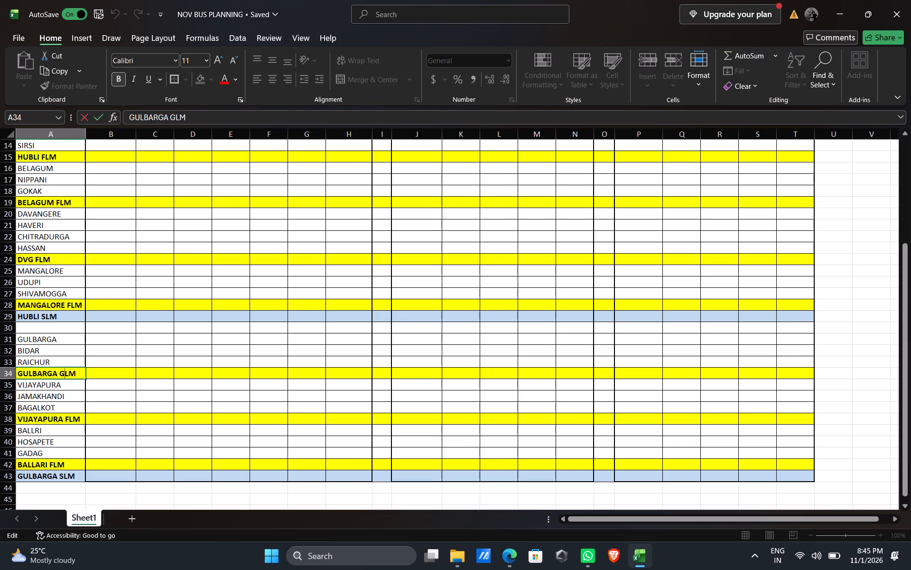
pyautogui.press('BackSpace')
pyautogui.press('f')
pyautogui.press('Return')
pyautogui.hotkey('ctrl', 's')
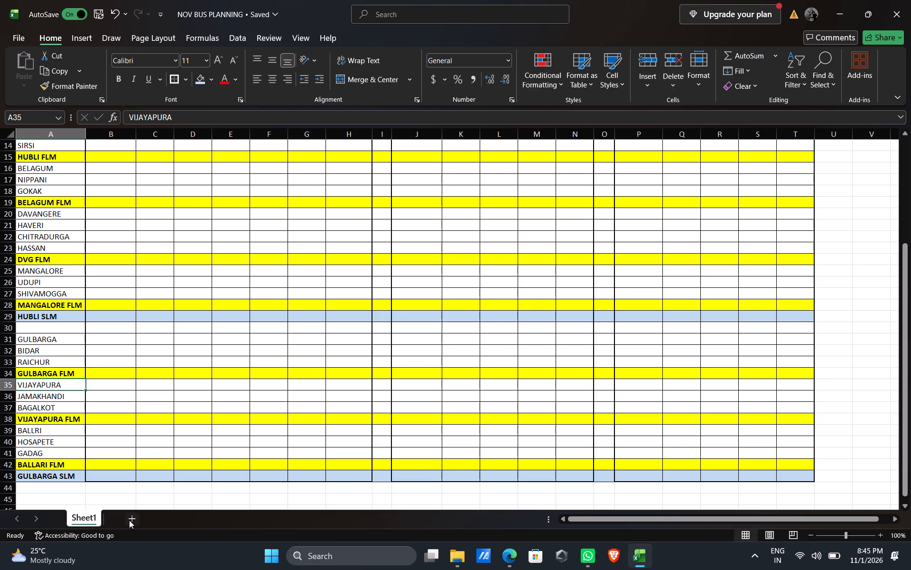
# Rename Sheet1 as BUSINESS PLANNING.
pyautogui.rightClick(88, 519)
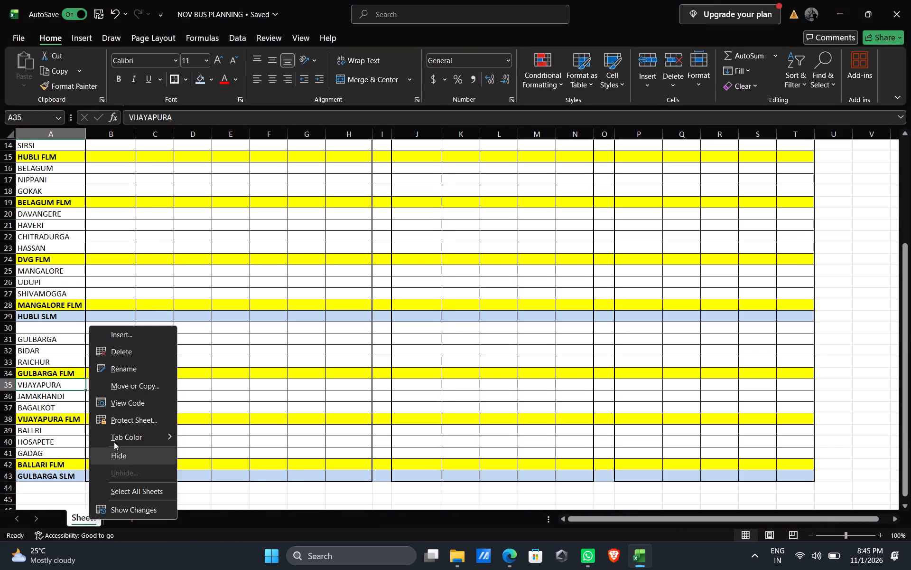
pyautogui.click(122, 369)
pyautogui.write('BUSINESS PLANNING')
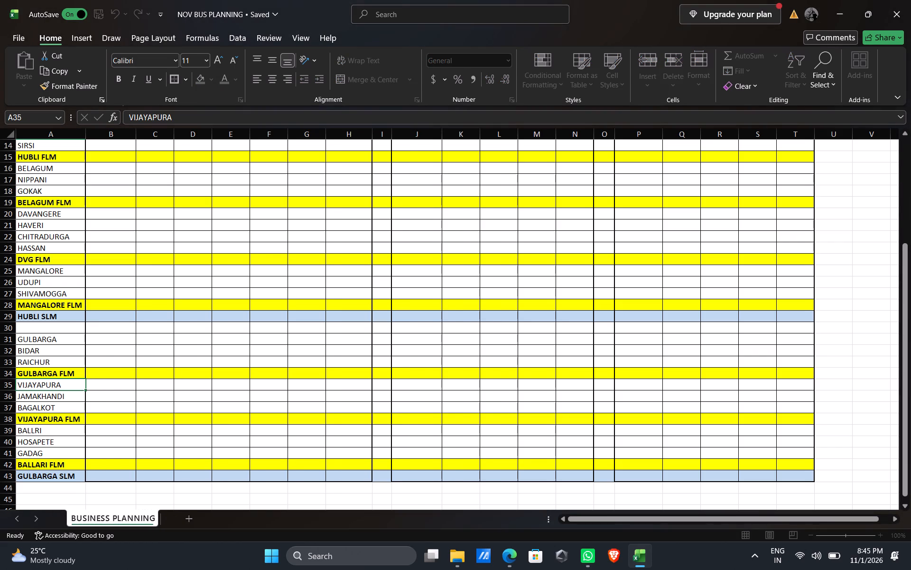
pyautogui.click(248, 371)
# Add a new worksheet after BUSINESS PLANNING and name it ACTIVITY PLANNING.
pyautogui.click(188, 520)
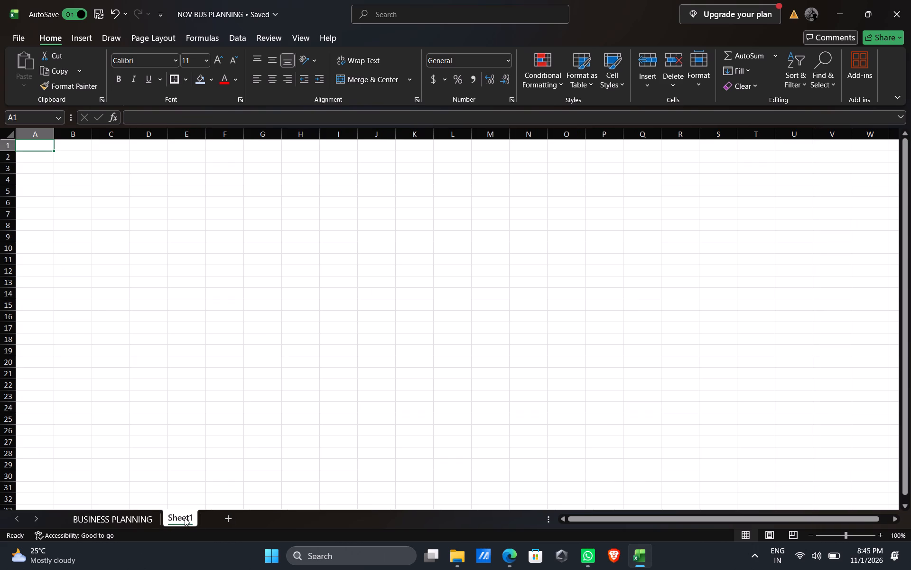
pyautogui.rightClick(185, 518)
pyautogui.click(218, 367)
pyautogui.write('ACTIVITY PLANNING')
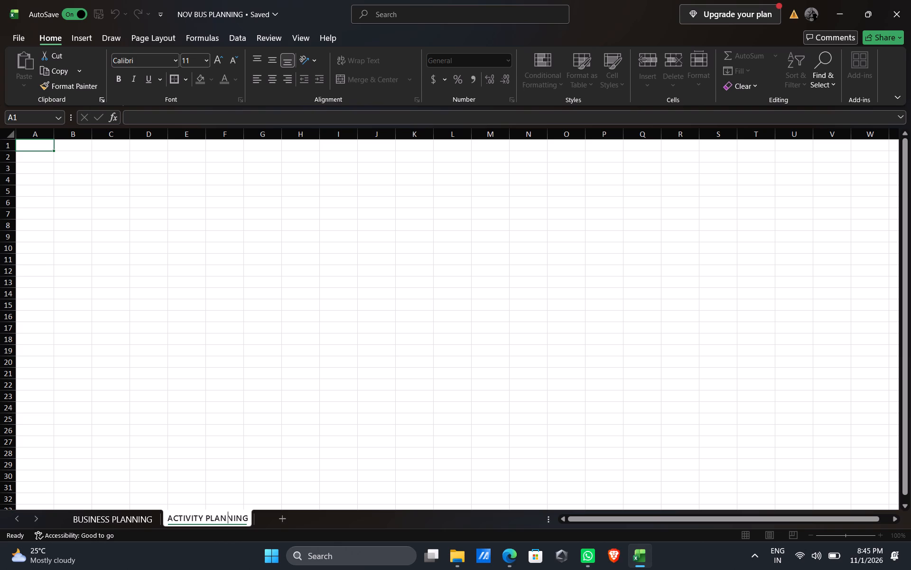
pyautogui.click(259, 386)
# Add a third worksheet after ACTIVITY PLANNING and name it BRAND WISE PLANNING.
pyautogui.click(282, 520)
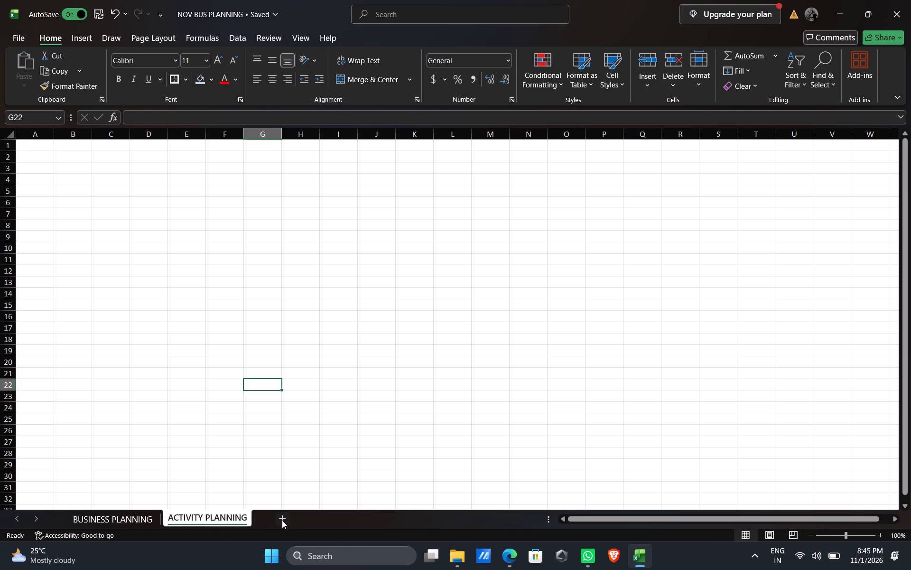
pyautogui.rightClick(279, 518)
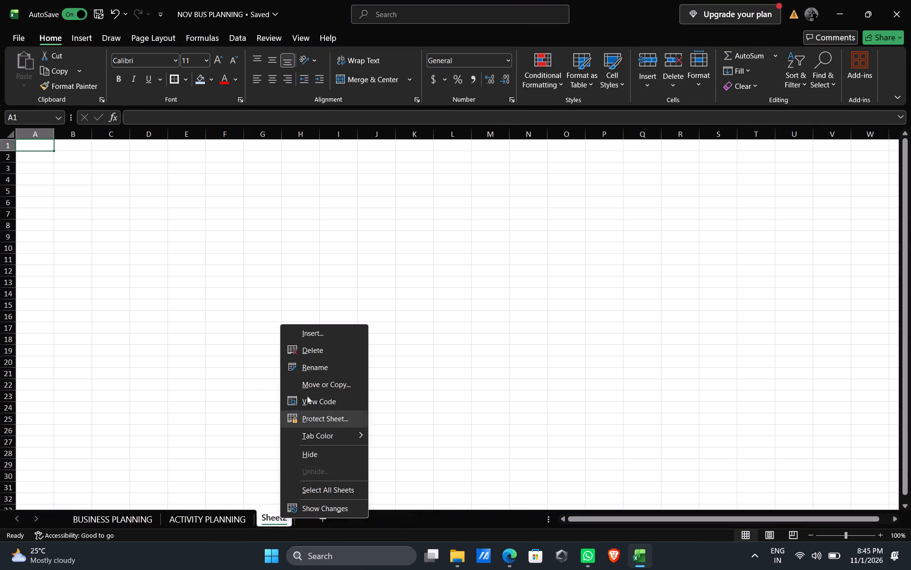
pyautogui.click(309, 370)
pyautogui.write('BRAND WISE PLANNING')
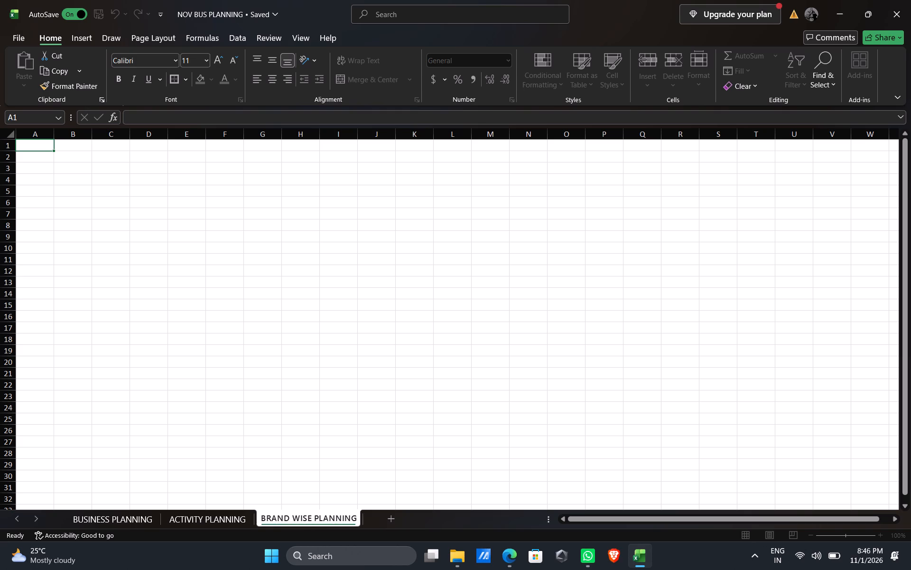
pyautogui.press('Return')
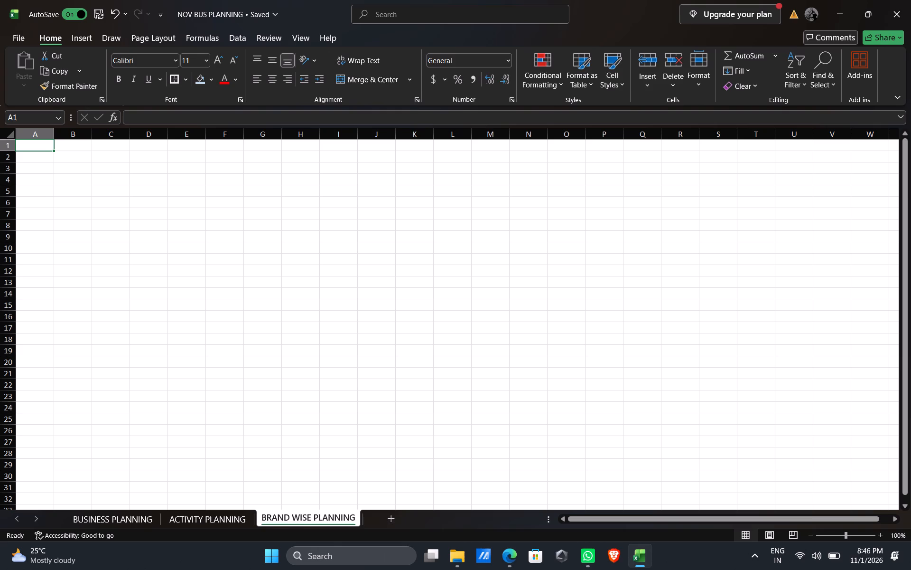
# On the ACTIVITY PLANNING sheet, enter the heading OCTOBER ACTIVITY EXECUTIONS : in B2.
pyautogui.click(206, 518)
pyautogui.click(41, 171)
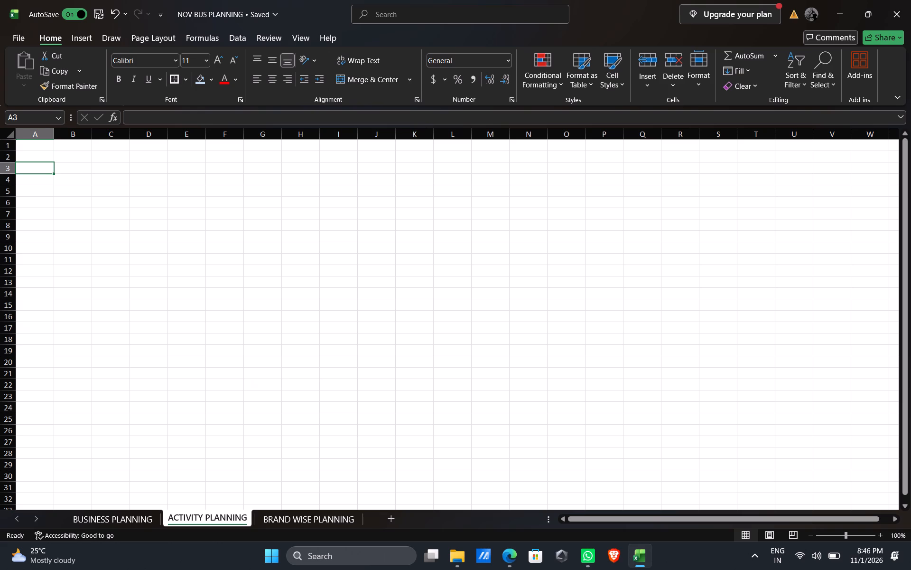
pyautogui.press('Right')
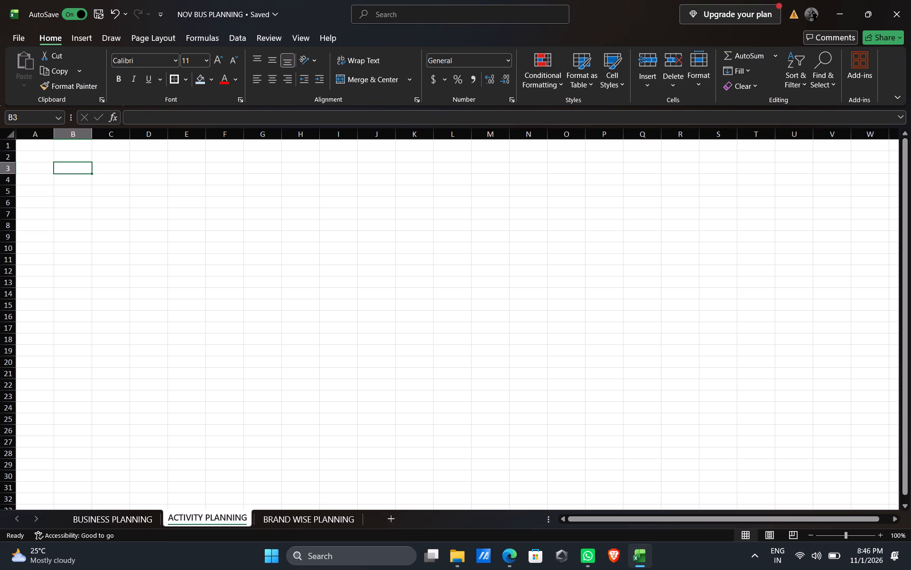
pyautogui.press('Up')
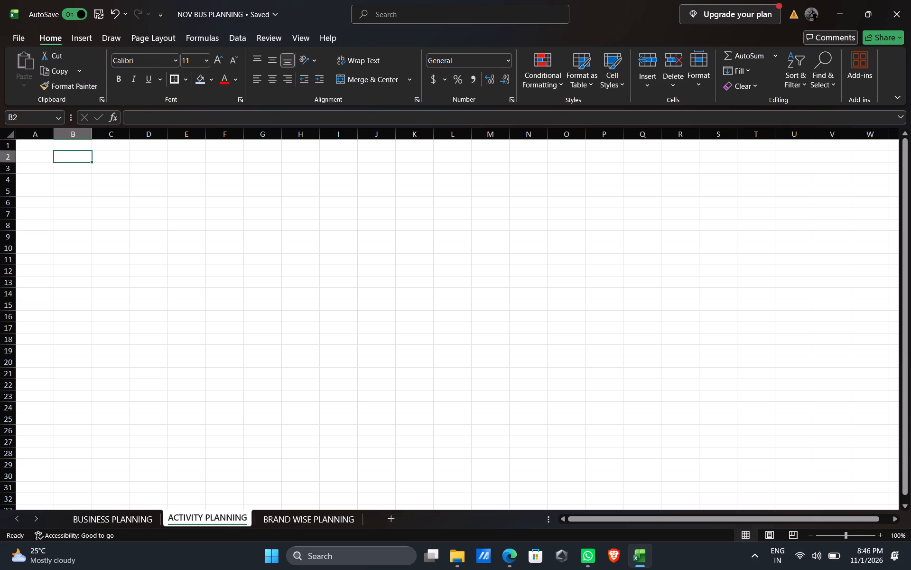
pyautogui.write('OCOT')
pyautogui.write('BER')
pyautogui.press('BackSpace')
pyautogui.press('BackSpace')
pyautogui.press('BackSpace')
pyautogui.press('BackSpace')
pyautogui.press('BackSpace')
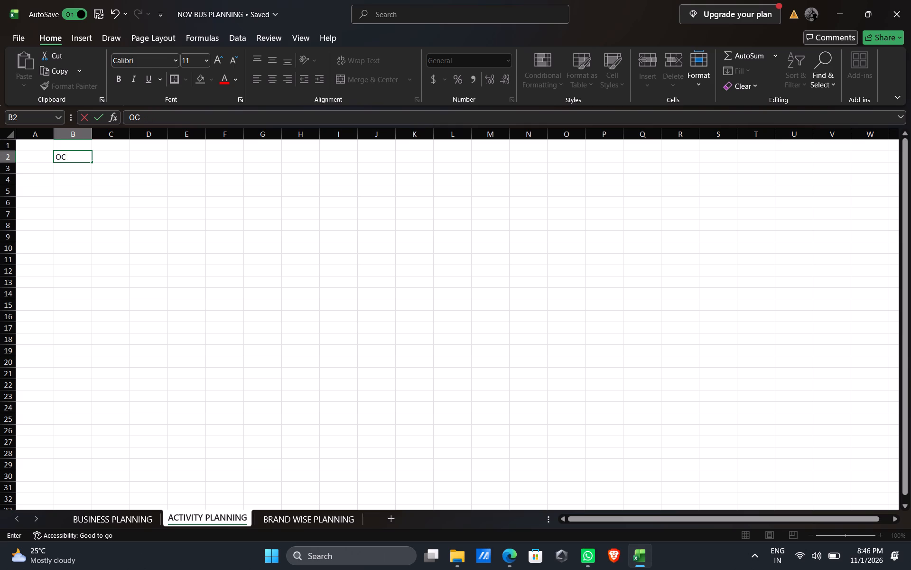
pyautogui.write('TOBER')
pyautogui.press('space')
pyautogui.write('ACTIVITY EXECUTION')
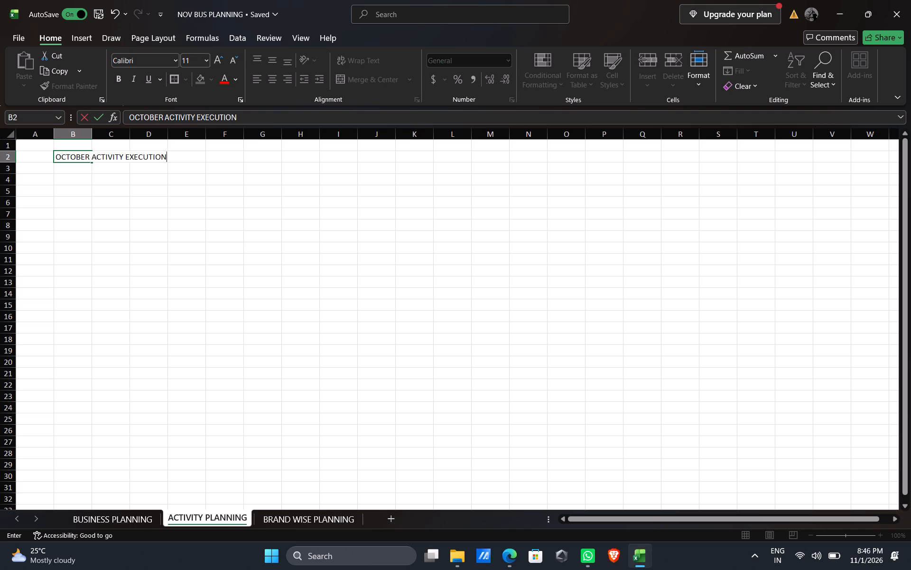
pyautogui.press('s')
pyautogui.press('space')
pyautogui.write(':')
pyautogui.press('space')
pyautogui.press('Return')
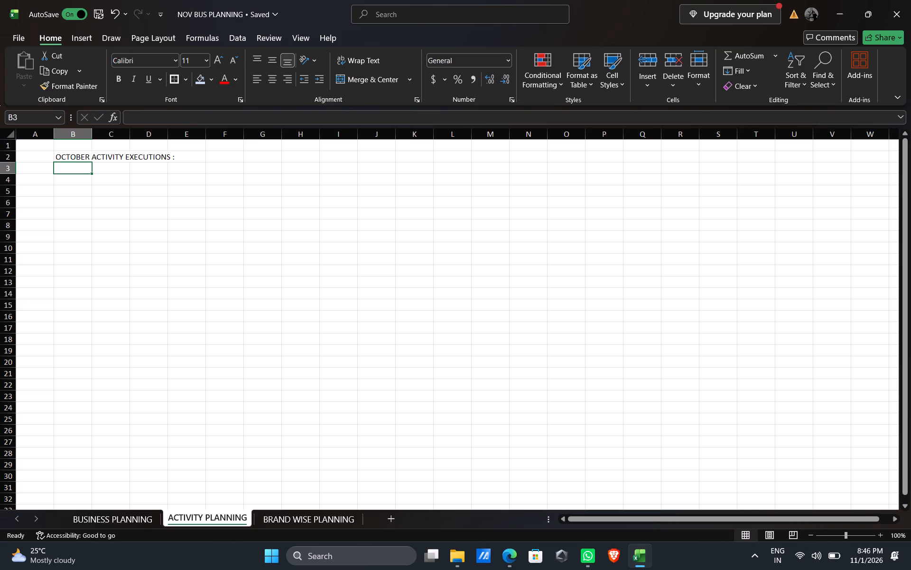
# Enter SPIROMETRY CAMPS in B4, two rows below the October heading.
pyautogui.press('Down')
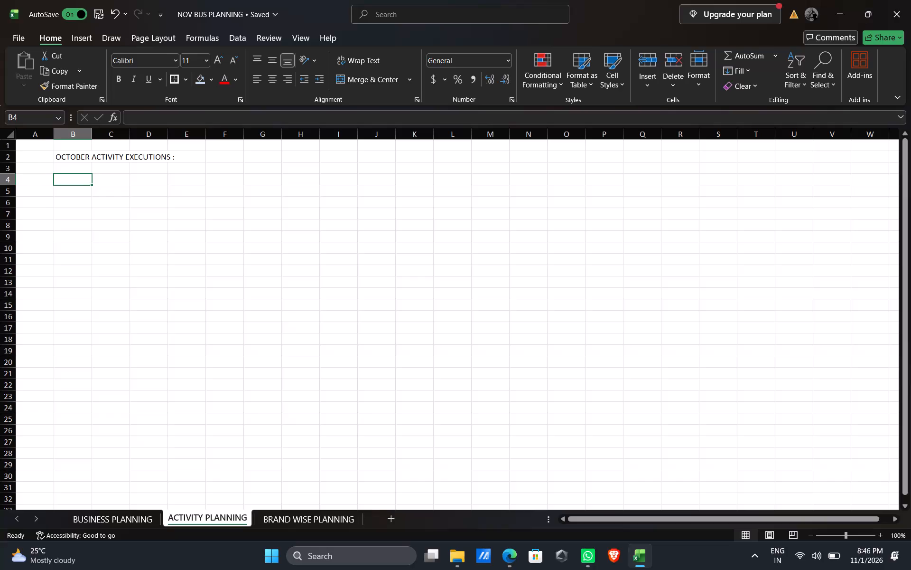
pyautogui.write('SPIRO')
pyautogui.write('MITRY')
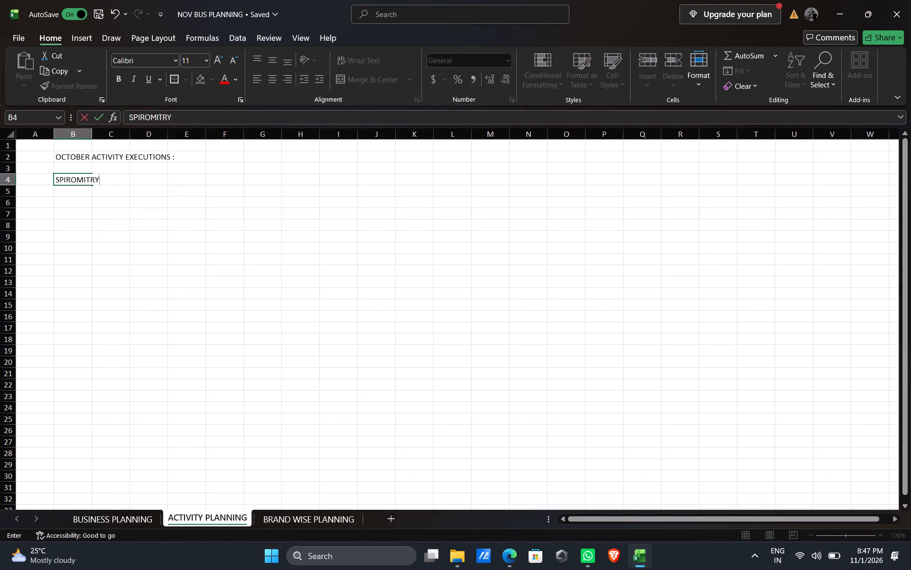
pyautogui.press('BackSpace')
pyautogui.press('BackSpace')
pyautogui.press('BackSpace')
pyautogui.press('BackSpace')
pyautogui.write('ETRY')
pyautogui.press('space')
pyautogui.write('CAMPS')
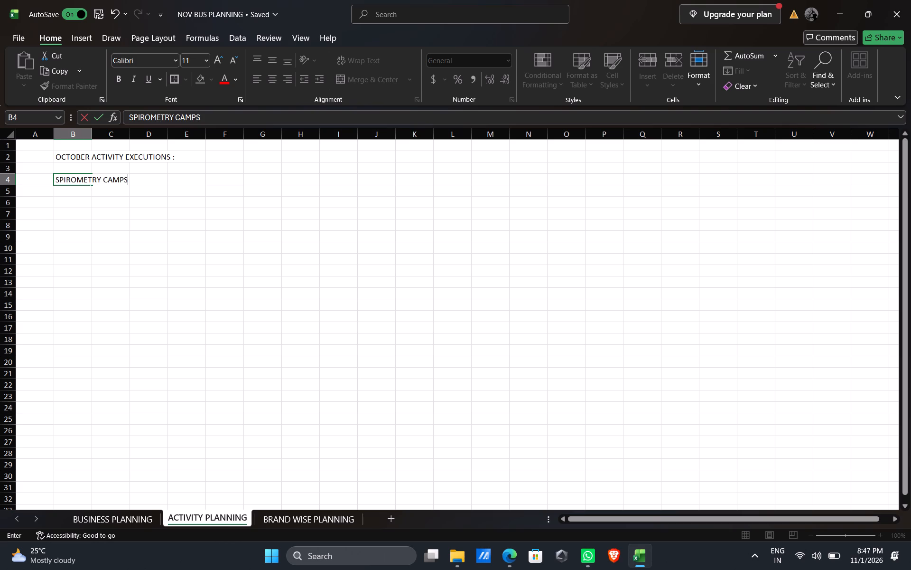
pyautogui.press('Down')
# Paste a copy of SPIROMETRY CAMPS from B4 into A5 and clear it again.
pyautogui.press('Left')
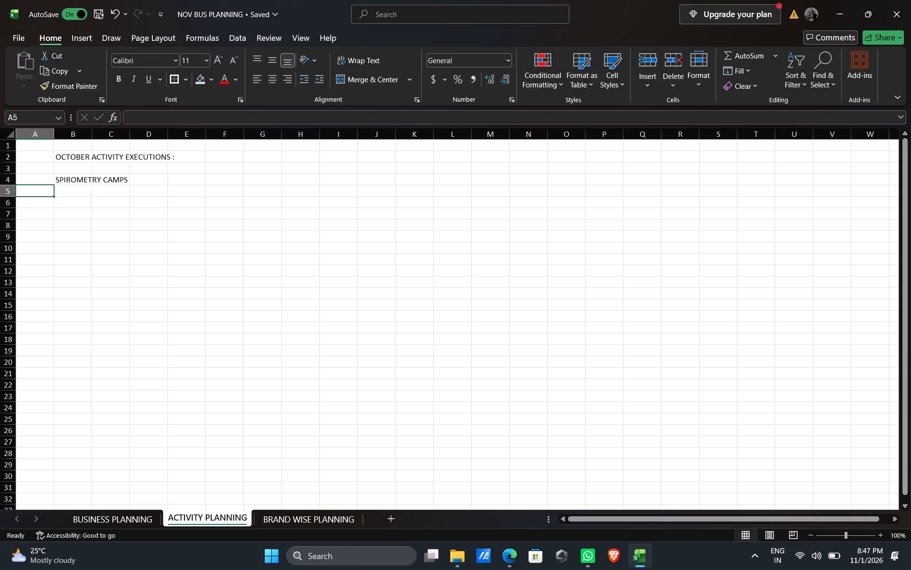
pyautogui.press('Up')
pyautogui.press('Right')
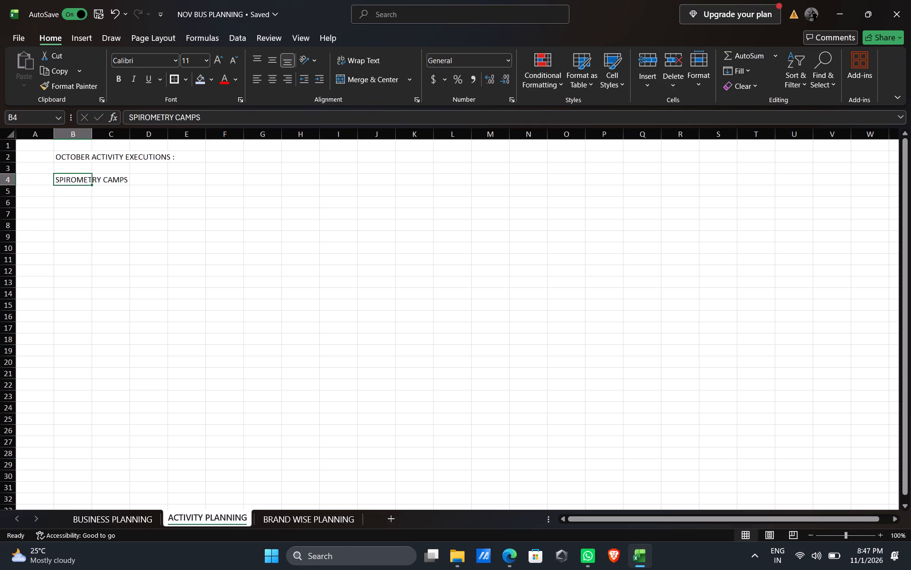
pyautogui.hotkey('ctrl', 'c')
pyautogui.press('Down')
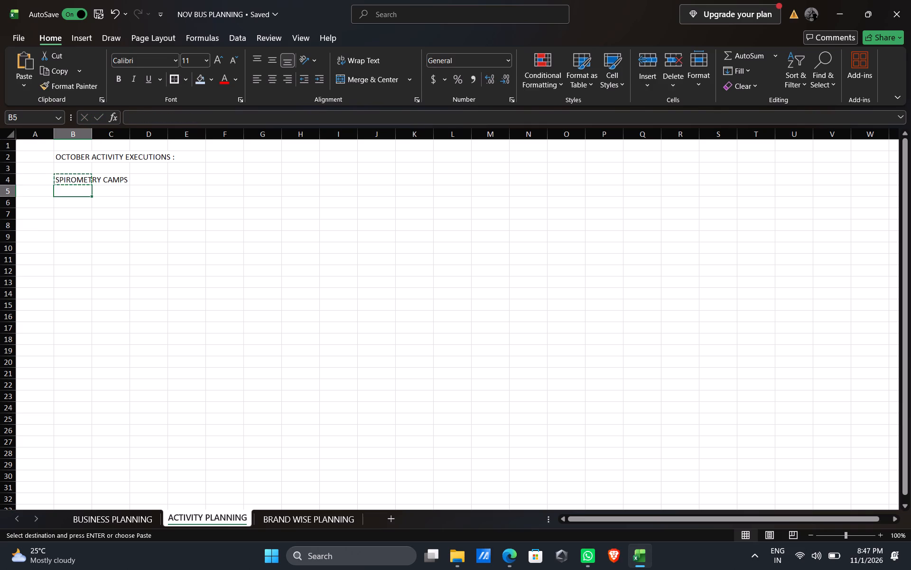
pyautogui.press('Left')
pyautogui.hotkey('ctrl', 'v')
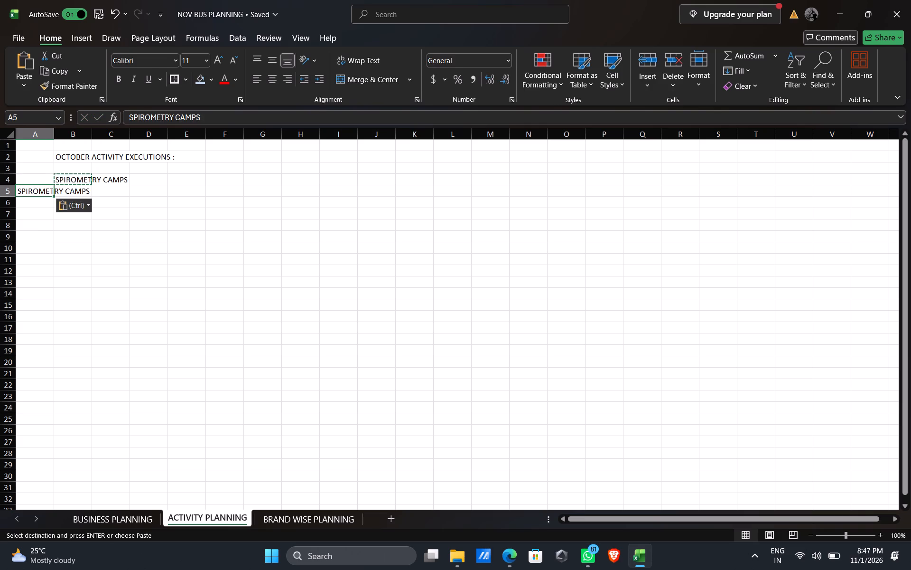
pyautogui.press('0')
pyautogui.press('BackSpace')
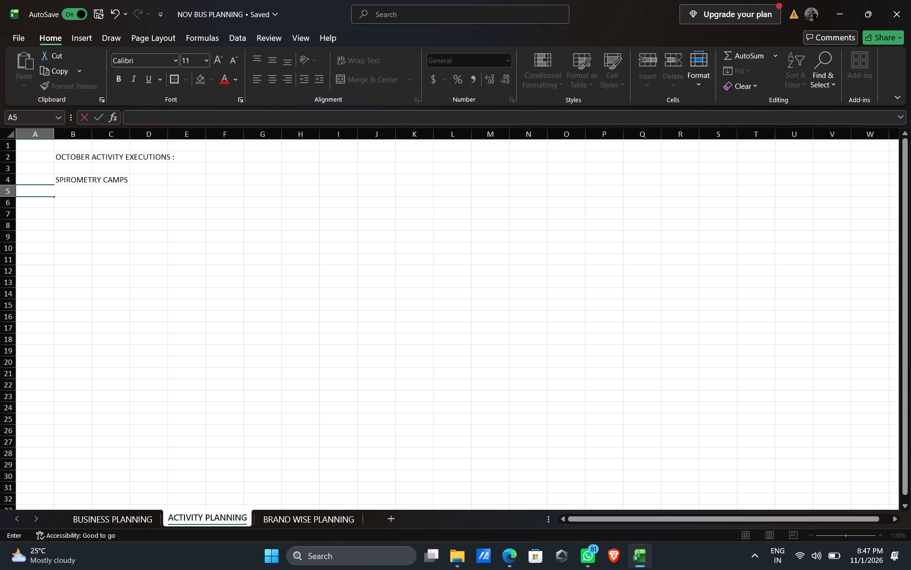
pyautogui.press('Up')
# Copy SPIROMETRY CAMPS from B4 into A5 and widen column A to fit the text.
pyautogui.press('Right')
pyautogui.hotkey('ctrl', 'c')
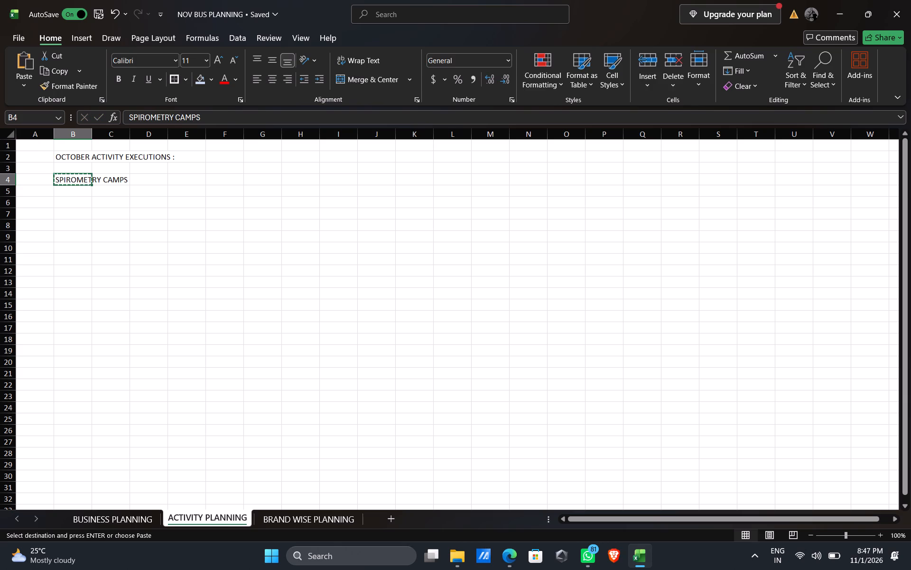
pyautogui.press('Down')
pyautogui.press('Left')
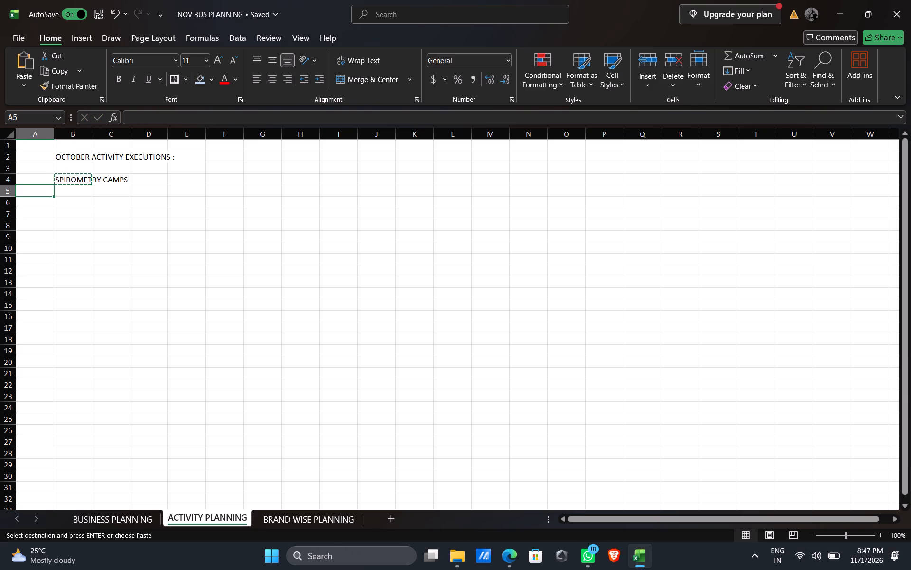
pyautogui.hotkey('ctrl', 'v')
pyautogui.press('Down')
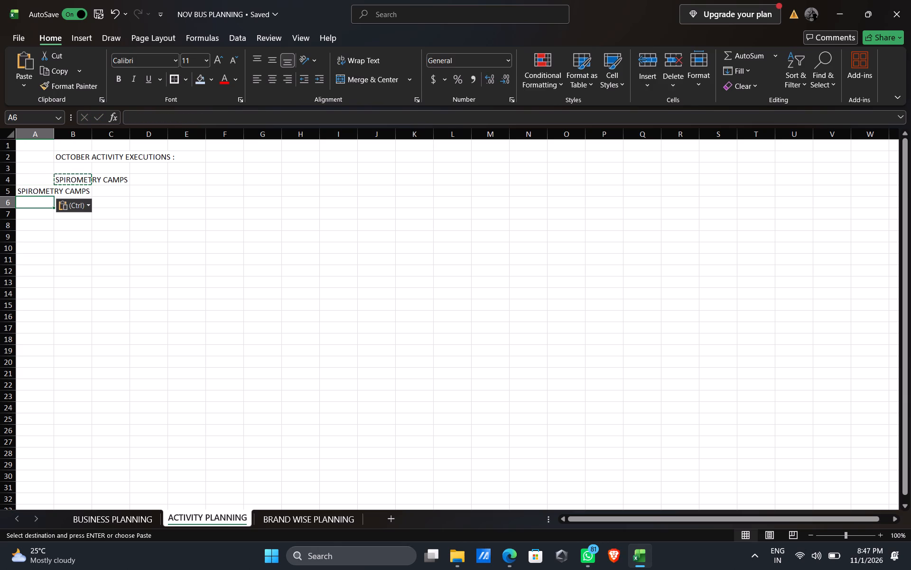
pyautogui.moveTo(53, 135); pyautogui.dragTo(95, 134)
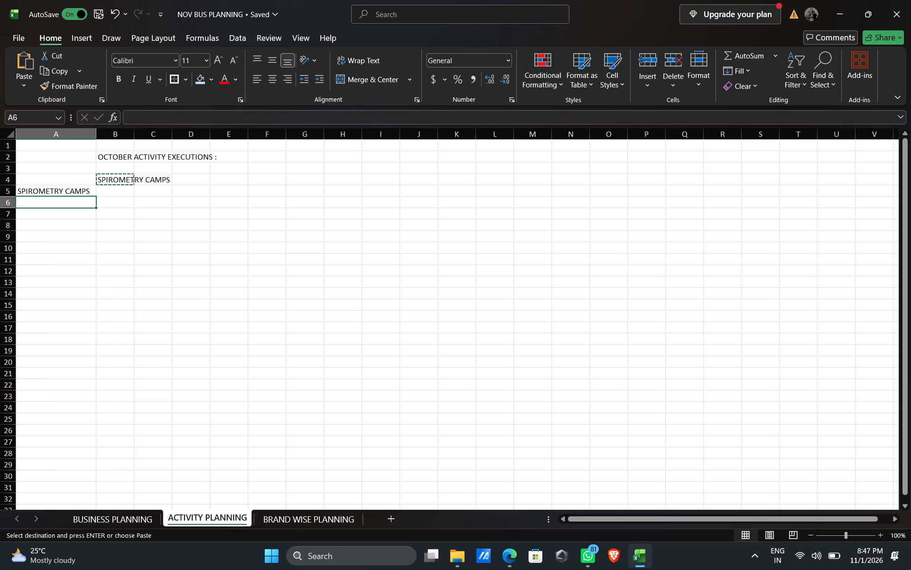
# Clear the original SPIROMETRY CAMPS text from B4.
pyautogui.click(109, 177)
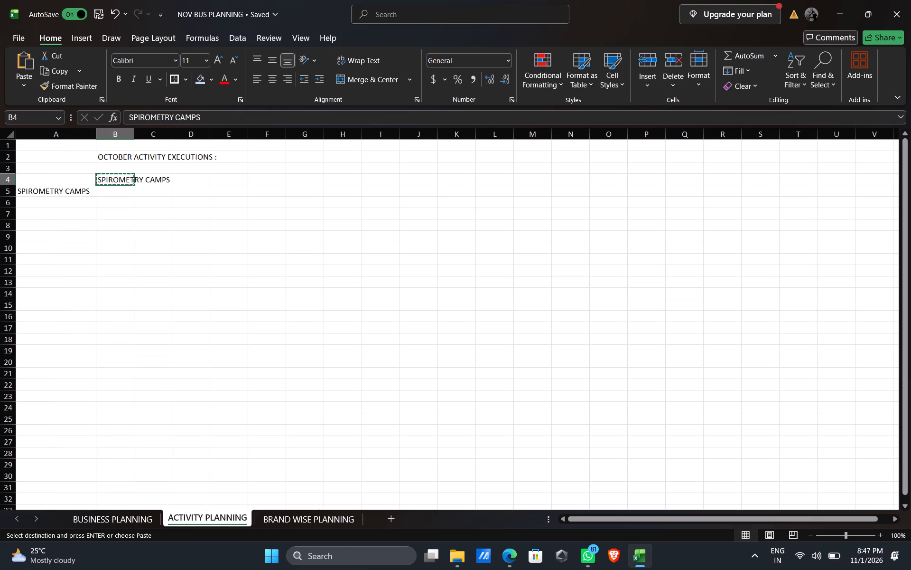
pyautogui.press('BackSpace')
pyautogui.press('Down')
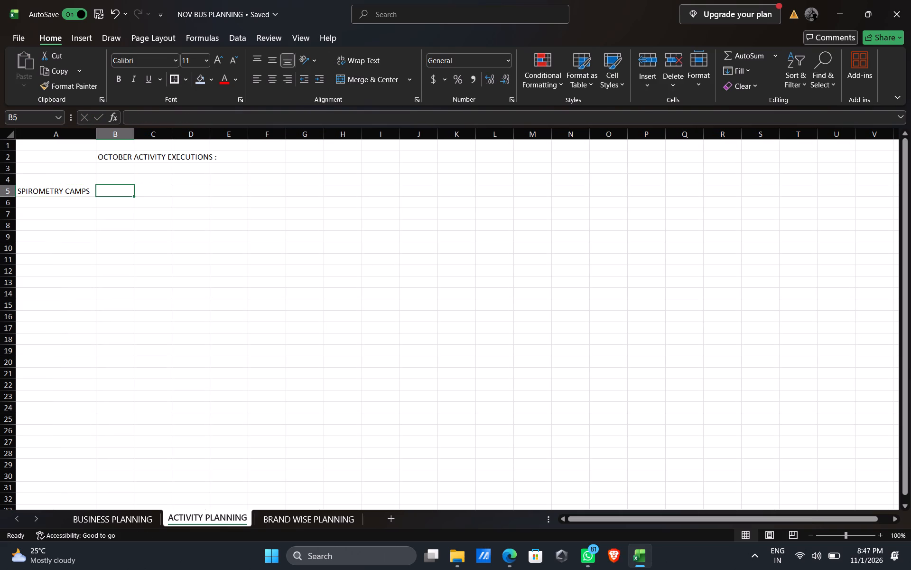
# Change the text in A5 to SPIROMETER CAMPS.
pyautogui.press('Left')
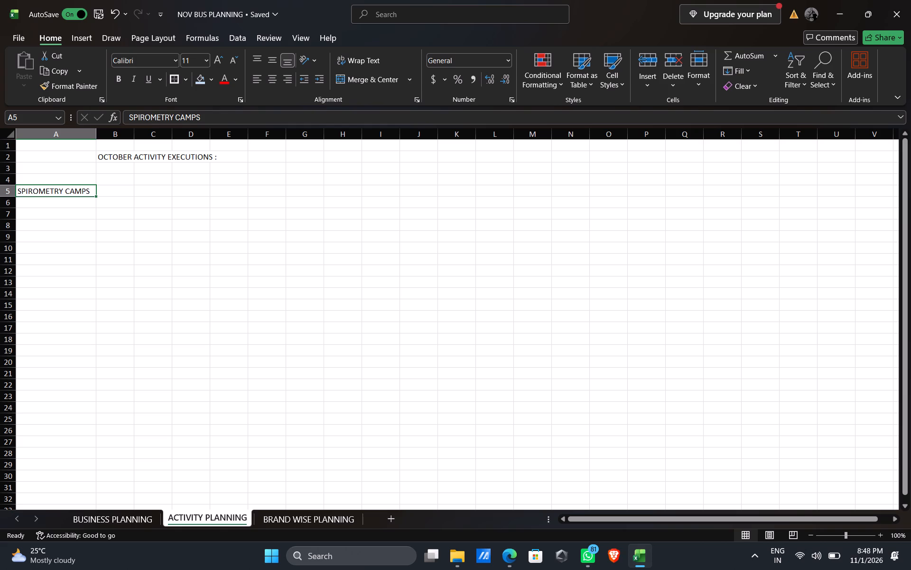
pyautogui.click(175, 116)
pyautogui.press('BackSpace')
pyautogui.press('BackSpace')
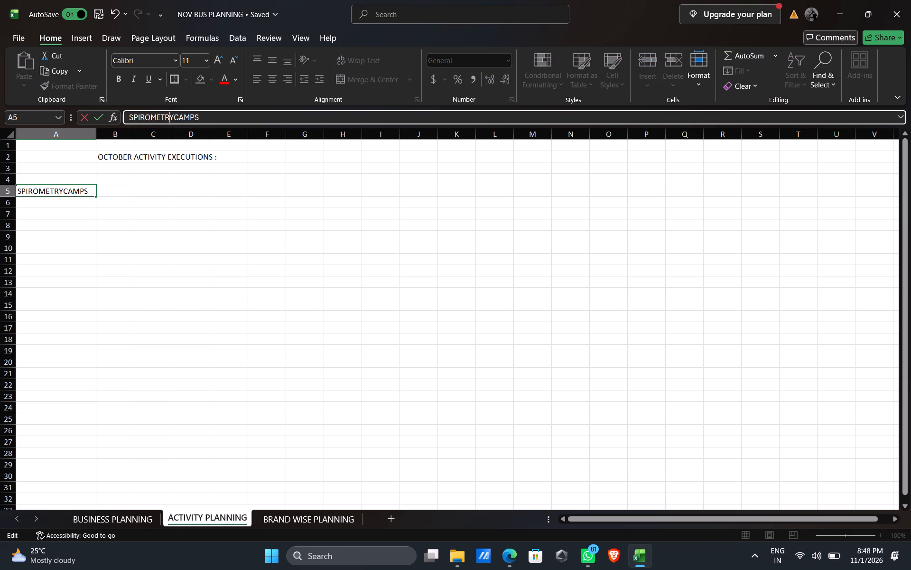
pyautogui.press('BackSpace')
pyautogui.write('ER')
pyautogui.press('space')
pyautogui.press('Return')
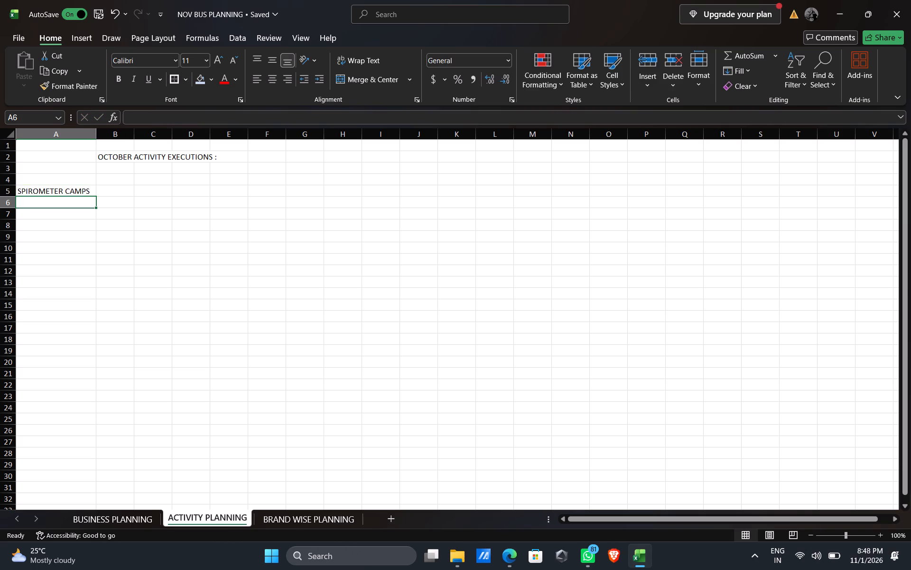
# List HGHL, PARAMEDICAL, RTMS and INTRUMENTS in A6 to A9, below SPIROMETER CAMPS.
pyautogui.write('HGHL')
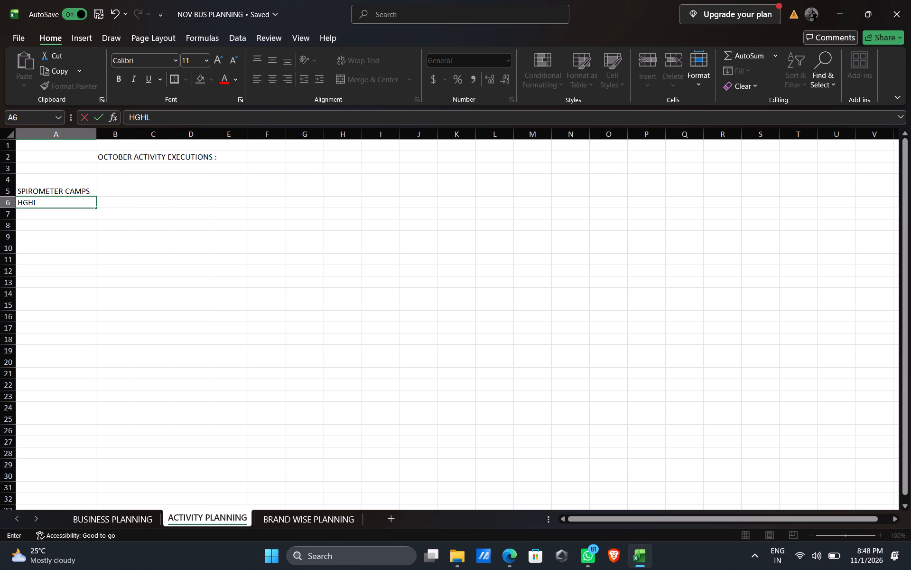
pyautogui.press('Return')
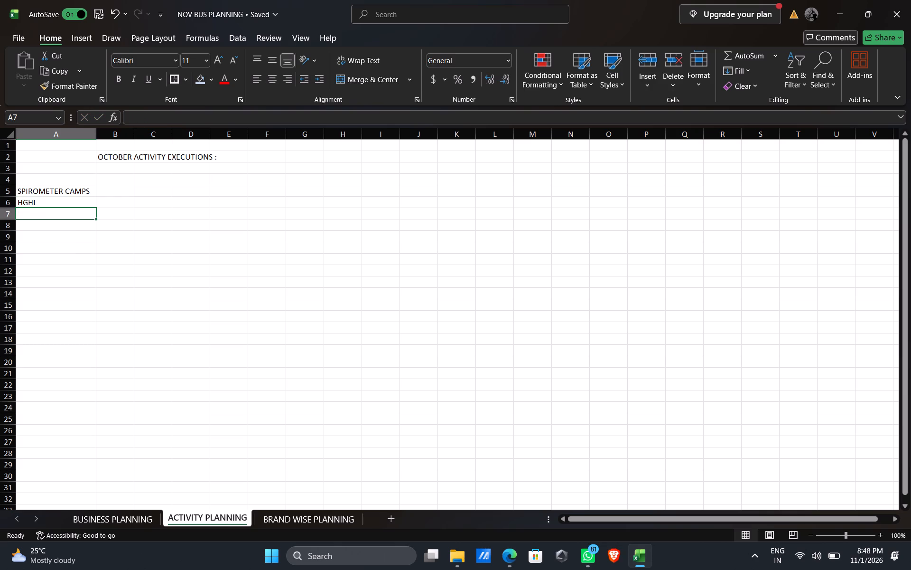
pyautogui.write('PARA')
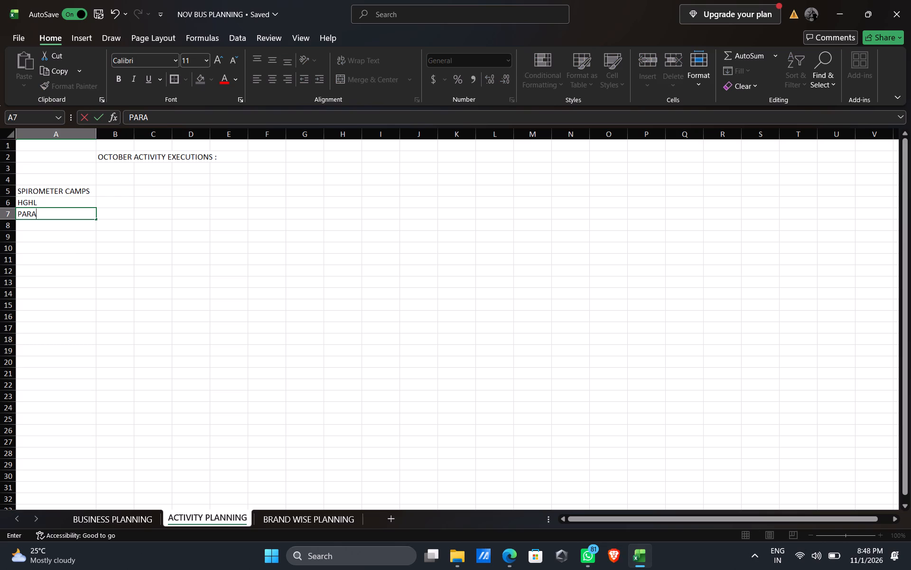
pyautogui.write('MEDICAL')
pyautogui.press('Return')
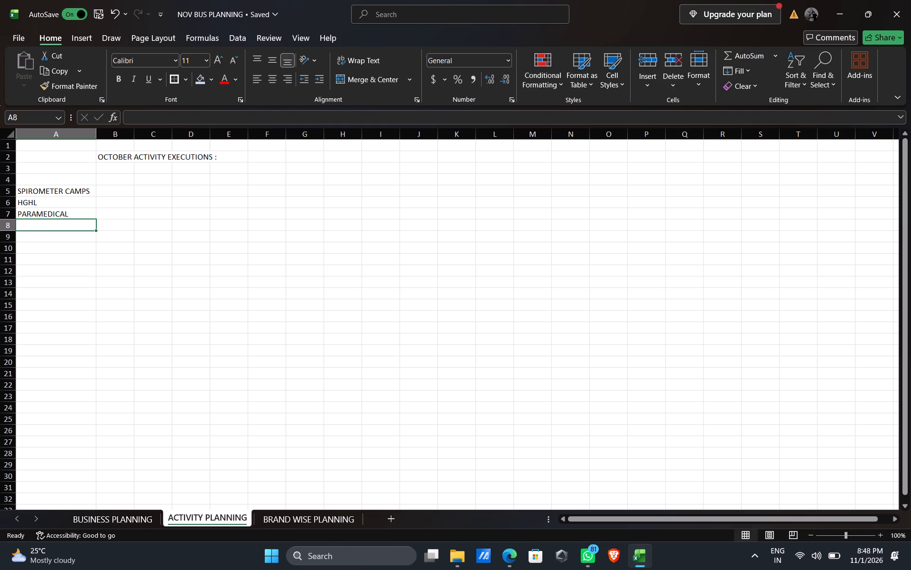
pyautogui.write('RTMS')
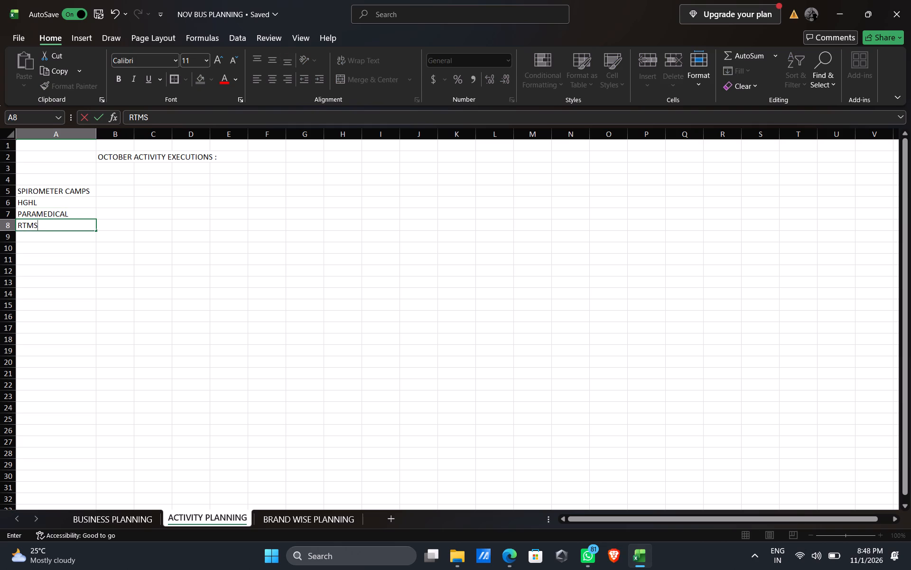
pyautogui.press('Return')
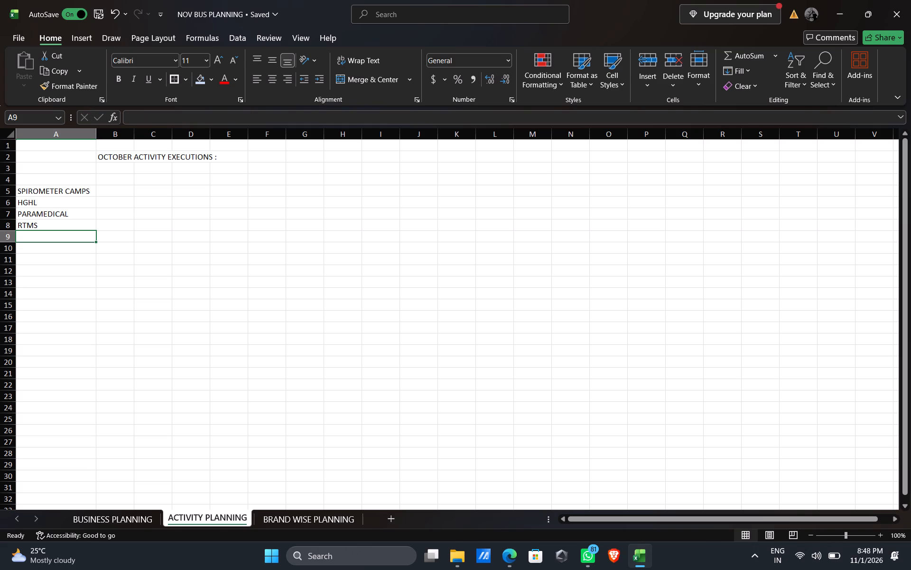
pyautogui.write('INTRU')
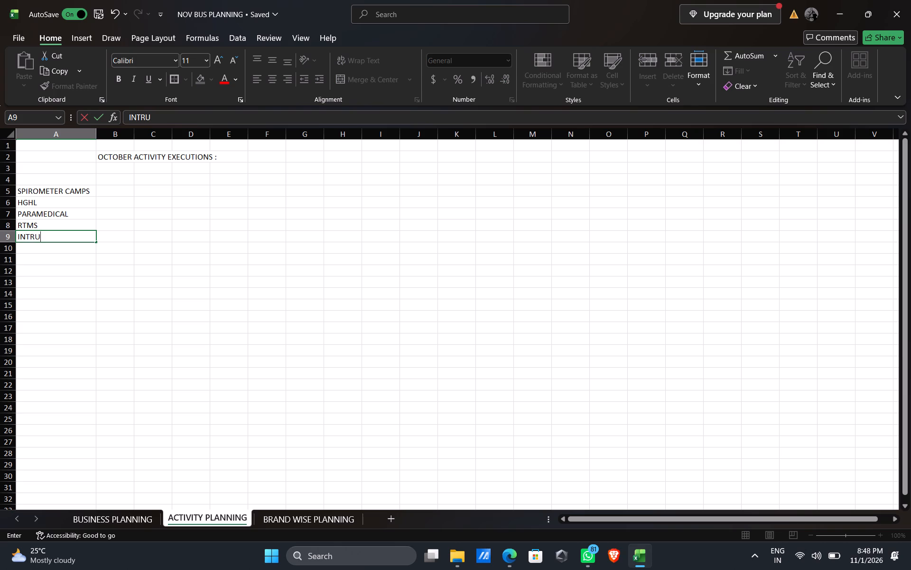
pyautogui.write('MENTS')
pyautogui.press('Return')
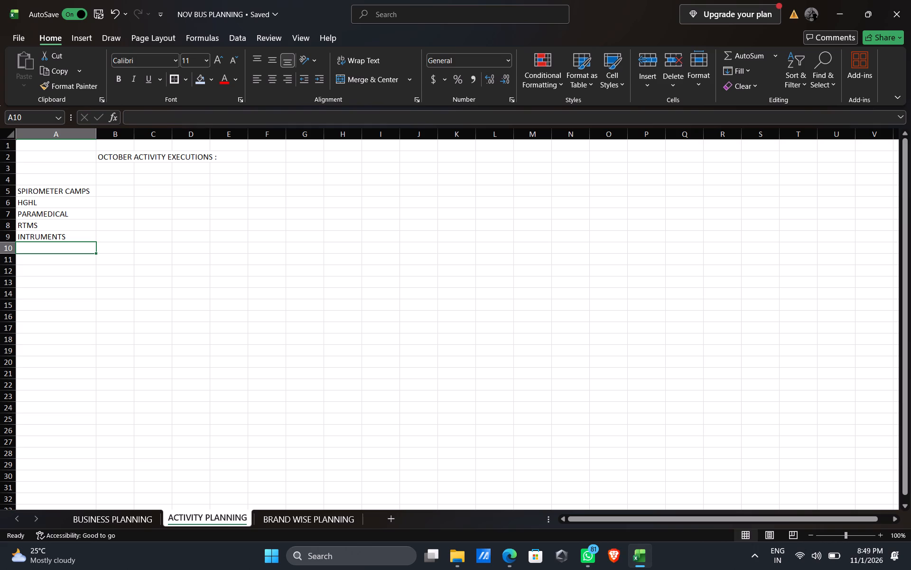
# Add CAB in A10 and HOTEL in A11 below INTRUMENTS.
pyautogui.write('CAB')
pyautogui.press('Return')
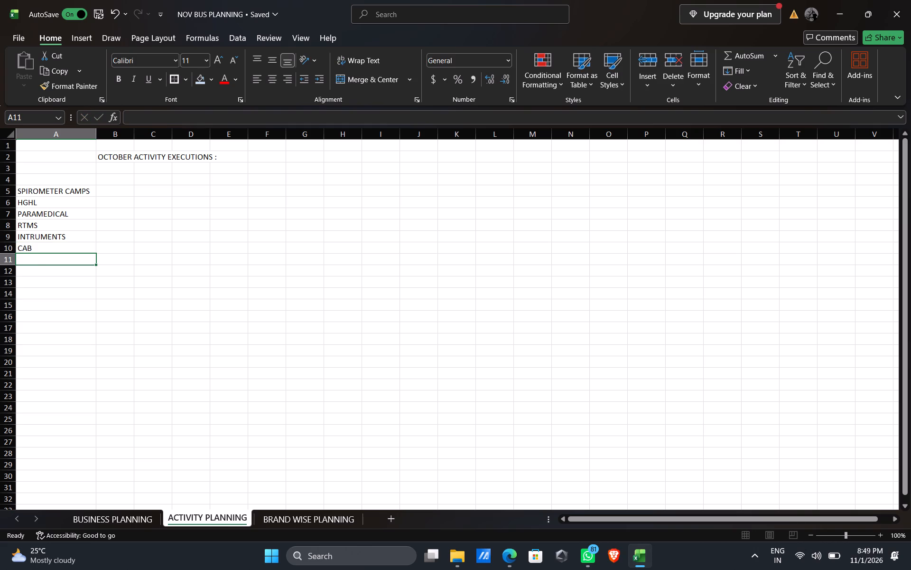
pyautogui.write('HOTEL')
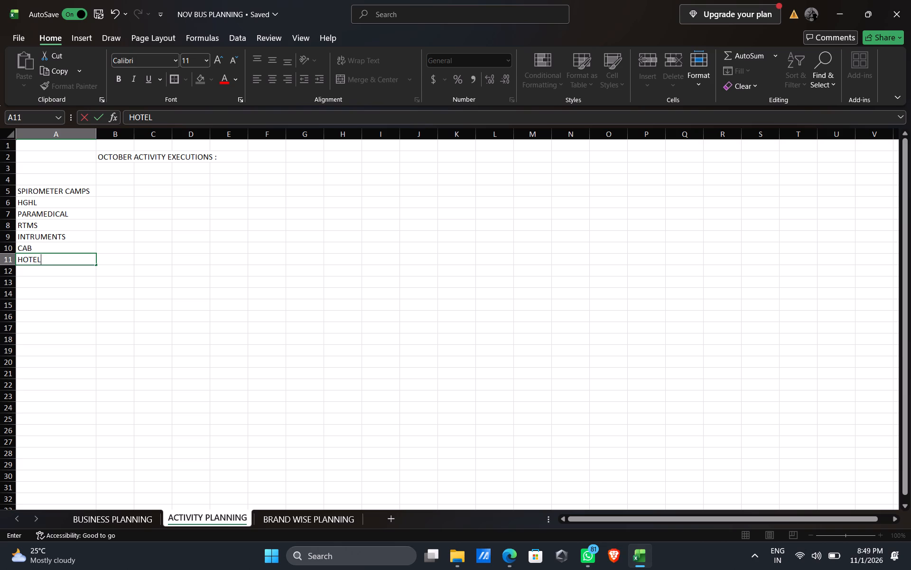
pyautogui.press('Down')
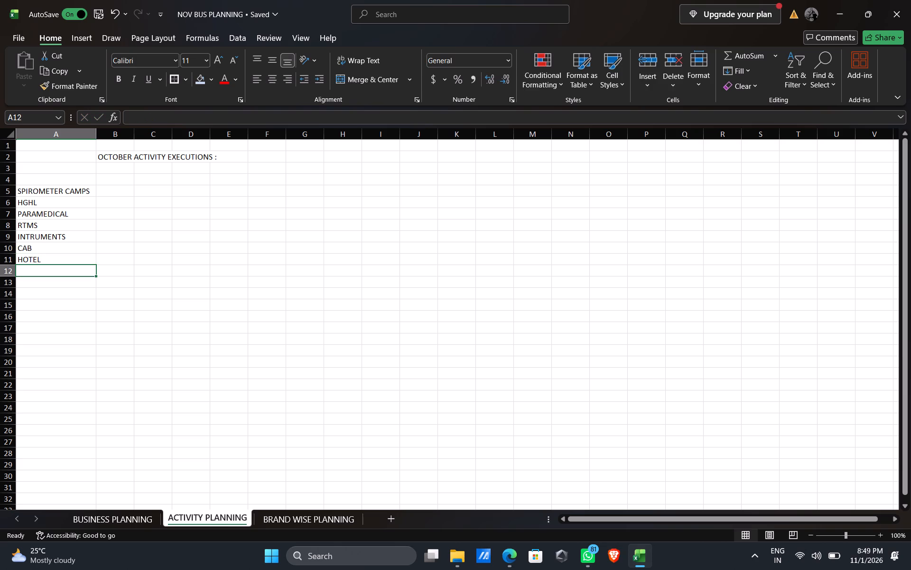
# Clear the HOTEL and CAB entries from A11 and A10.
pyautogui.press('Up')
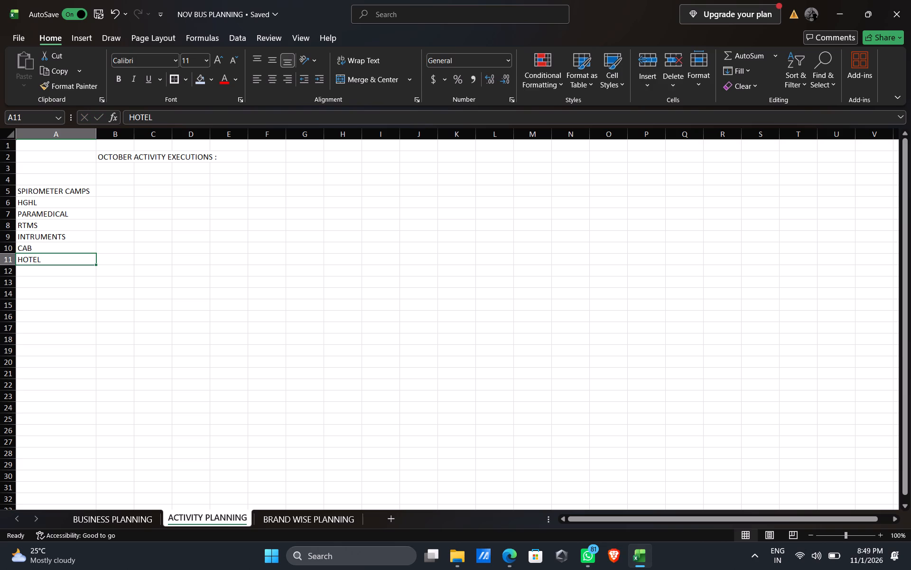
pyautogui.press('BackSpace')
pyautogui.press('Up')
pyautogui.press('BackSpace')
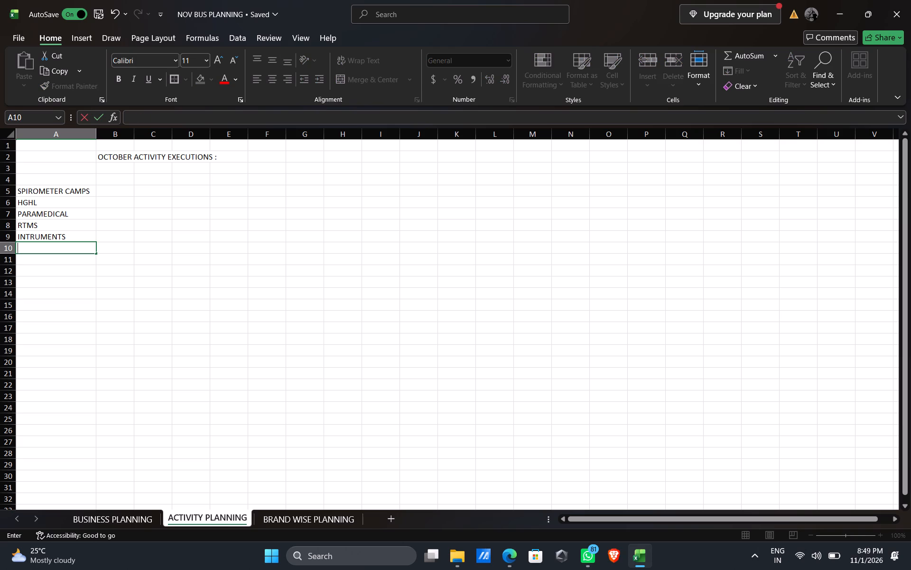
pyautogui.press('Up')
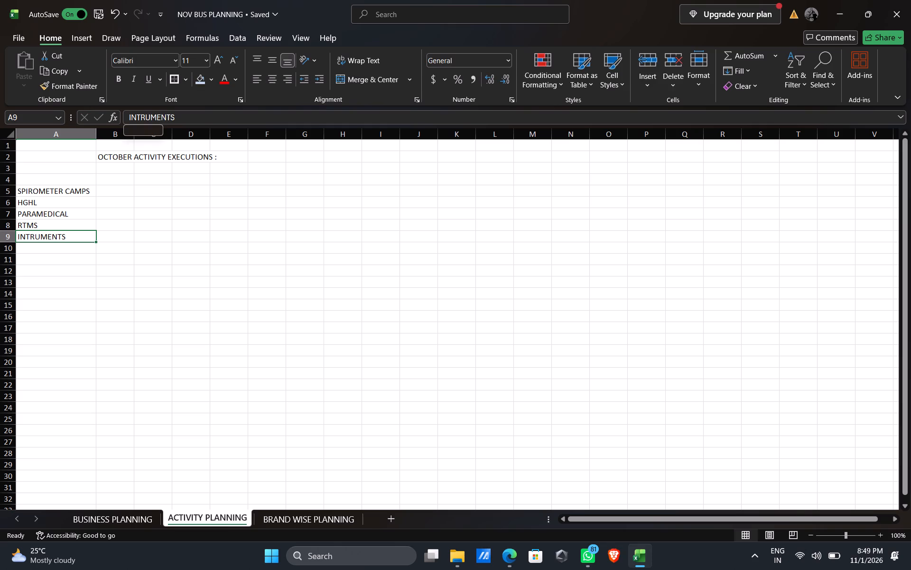
# Change the INTRUMENTS entry in A9 to CLNICAL INTRUMENTS.
pyautogui.click(128, 116)
pyautogui.write('CLN')
pyautogui.press('BackSpace')
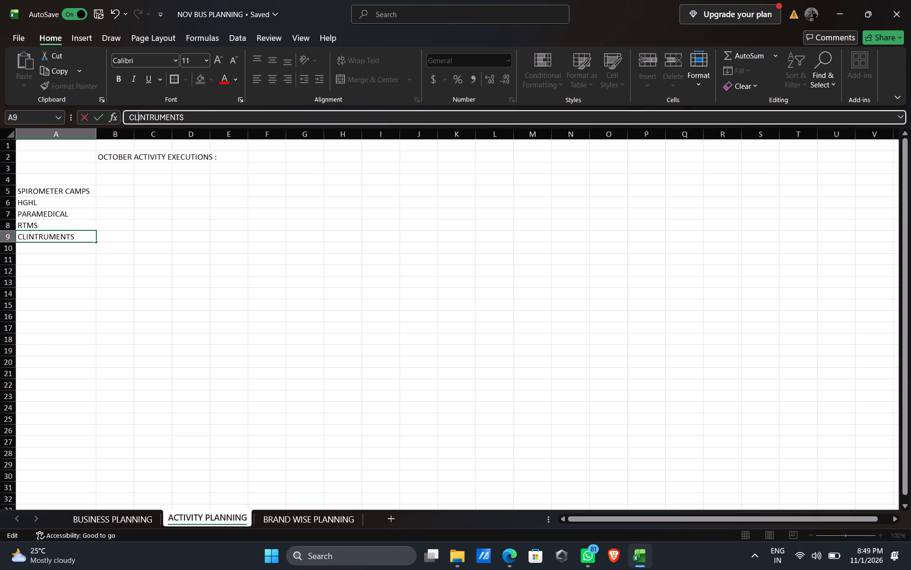
pyautogui.press('i')
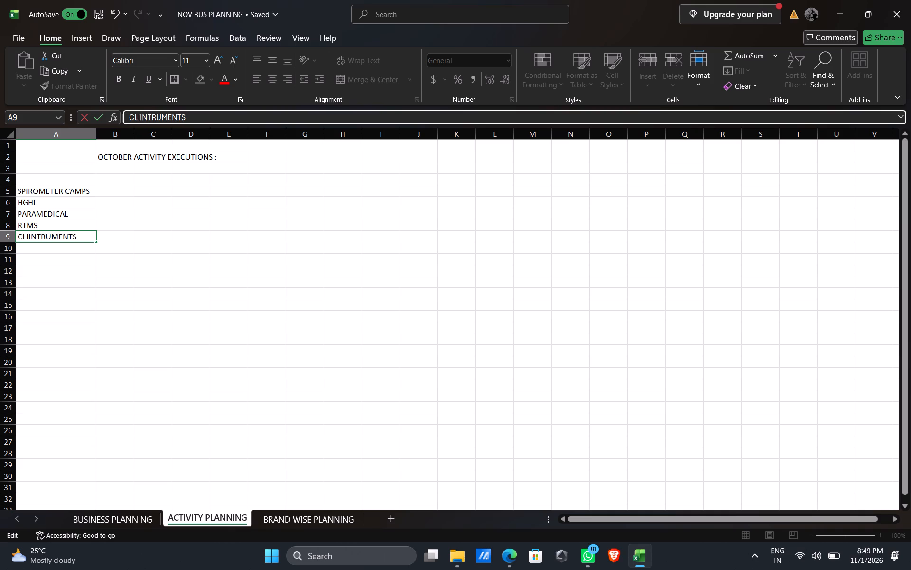
pyautogui.press('BackSpace')
pyautogui.write('NICAL')
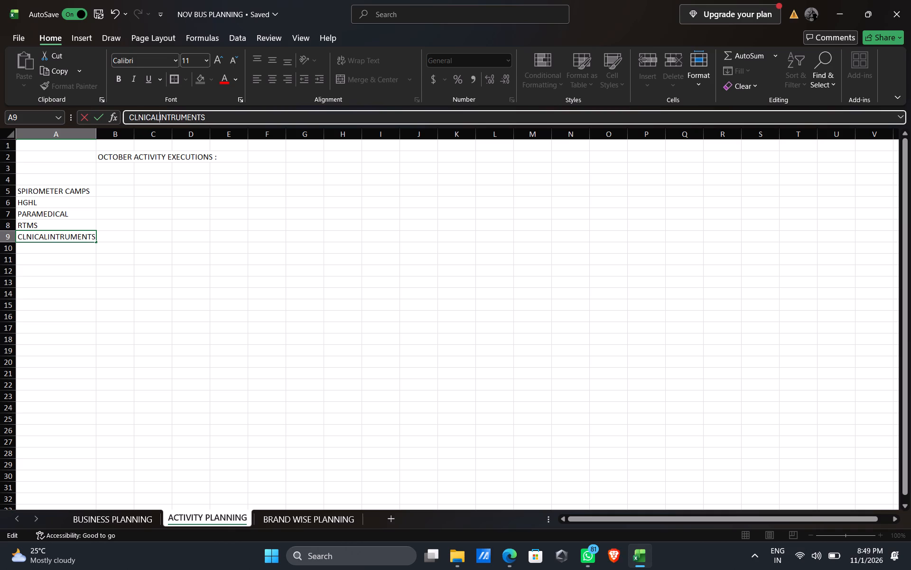
pyautogui.press('space')
pyautogui.press('Return')
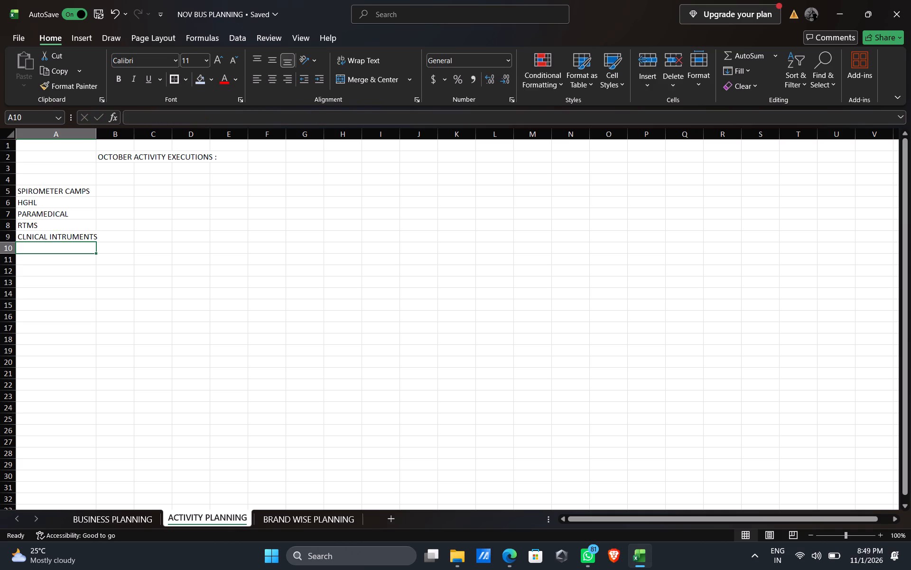
# Widen column A slightly so that CLNICAL INTRUMENTS fits within it.
pyautogui.moveTo(96, 132); pyautogui.dragTo(99, 132)
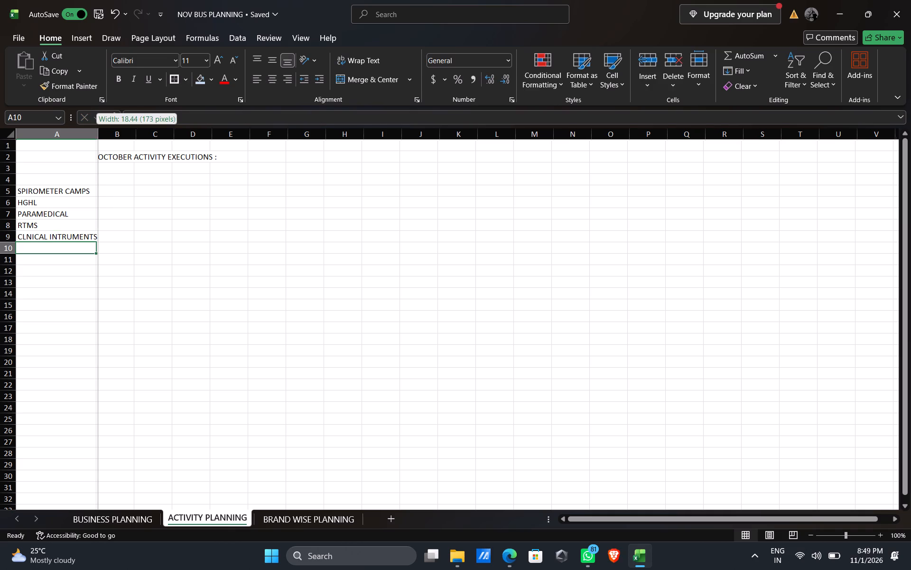
pyautogui.moveTo(99, 132); pyautogui.dragTo(103, 132)
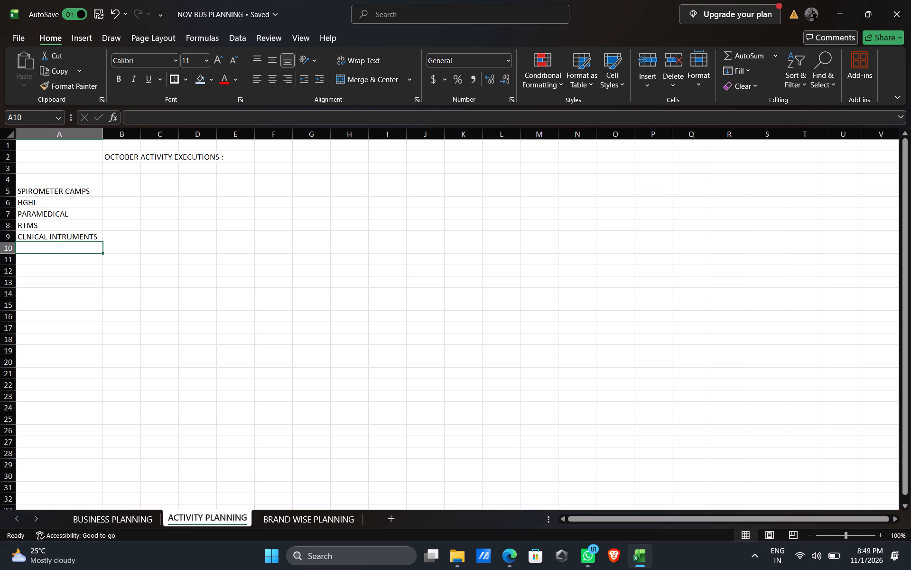
# Insert a row above SPIROMETER CAMPS and enter APPROVED MANPOWER in its column A cell, A5.
pyautogui.click(9, 192)
pyautogui.rightClick(9, 192)
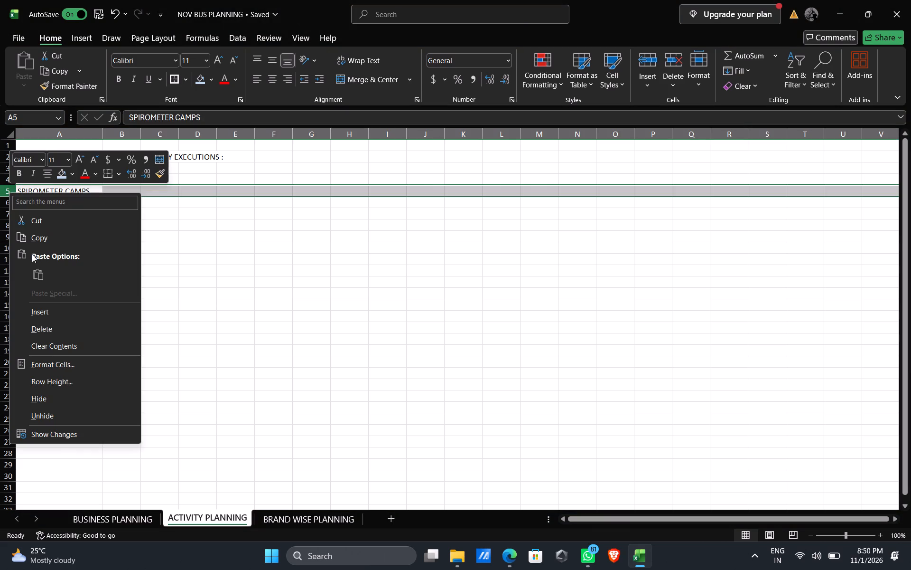
pyautogui.click(40, 313)
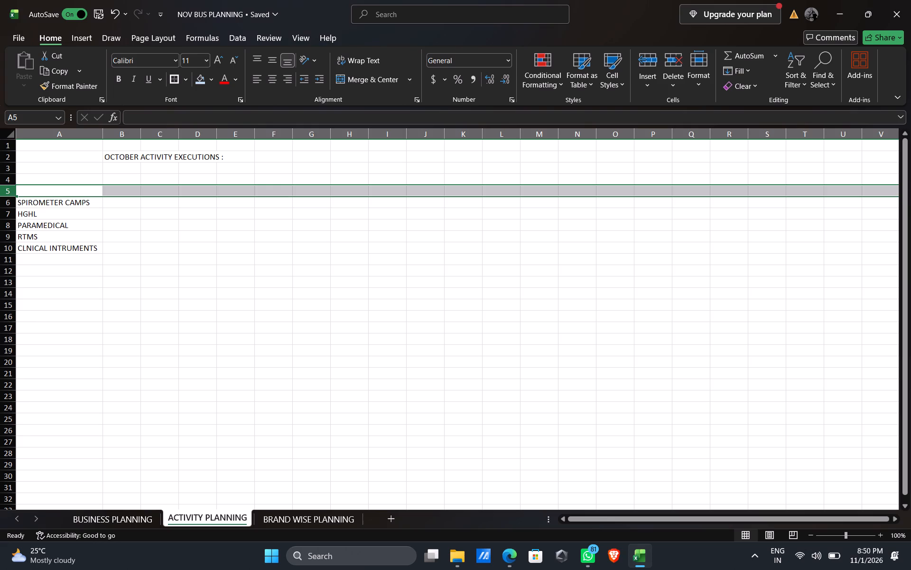
pyautogui.click(60, 192)
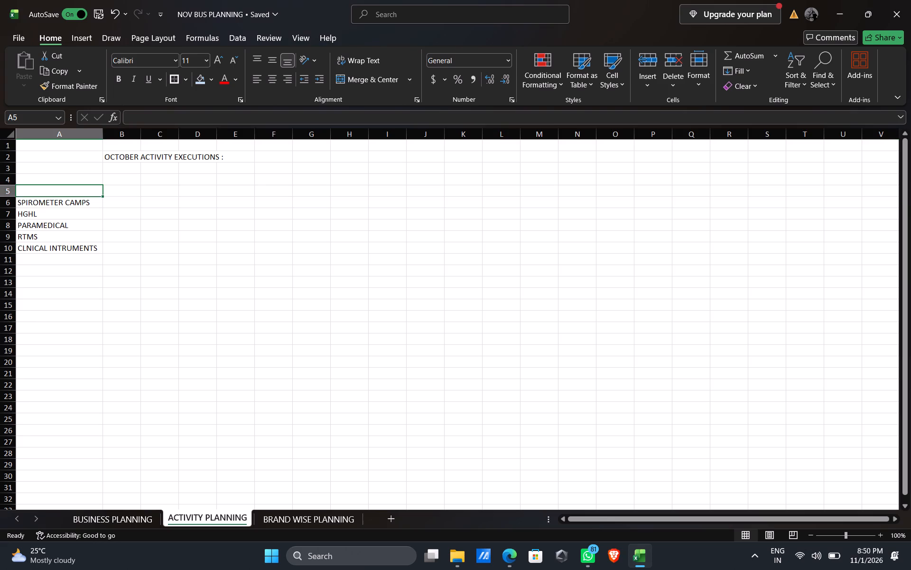
pyautogui.write('APPROVED MAN')
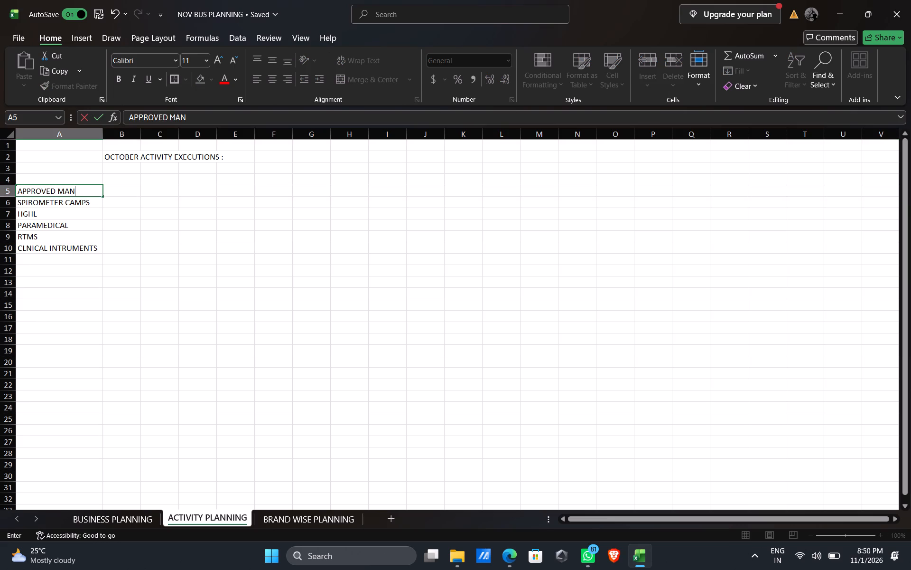
pyautogui.write('POE')
pyautogui.press('BackSpace')
pyautogui.write('WER')
# Insert a blank row between APPROVED MANPOWER and SPIROMETER CAMPS.
pyautogui.click(7, 200)
pyautogui.rightClick(7, 200)
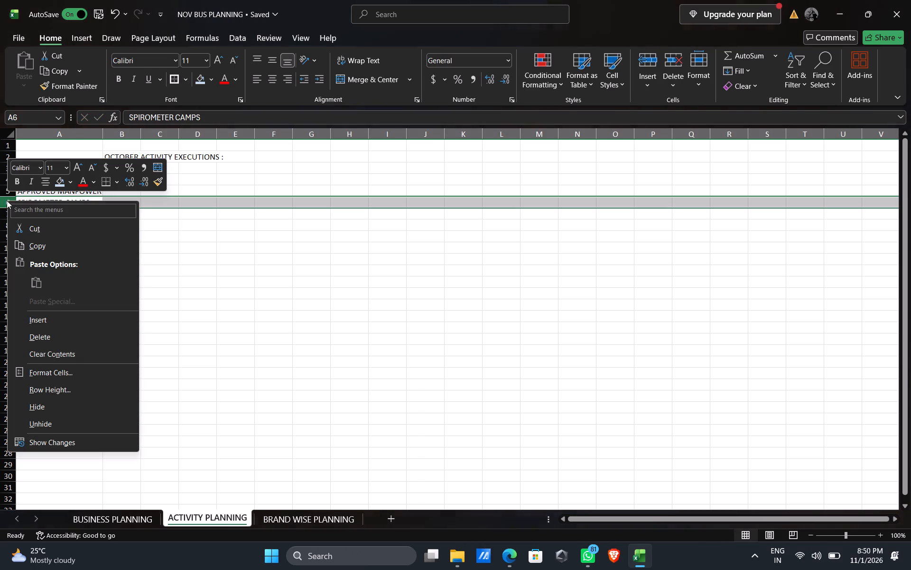
pyautogui.click(32, 323)
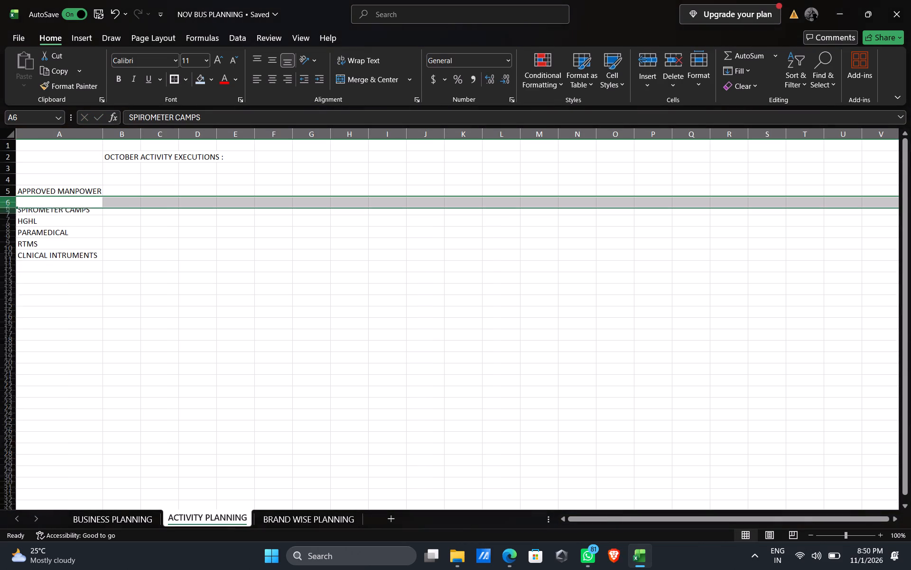
# Enter ACTIVE MANPOWER in cell A6, between APPROVED MANPOWER and SPIROMETER CAMPS.
pyautogui.click(56, 205)
pyautogui.write('ACTIVE MANPOWER')
pyautogui.press('Return')
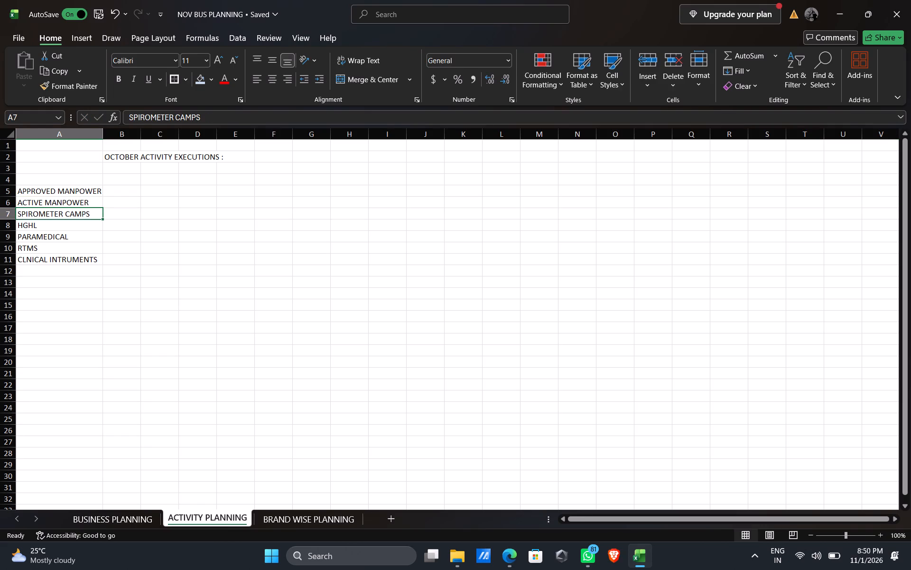
# Widen column A slightly to leave extra room beside the APPROVED MANPOWER label.
pyautogui.moveTo(102, 134); pyautogui.dragTo(106, 134)
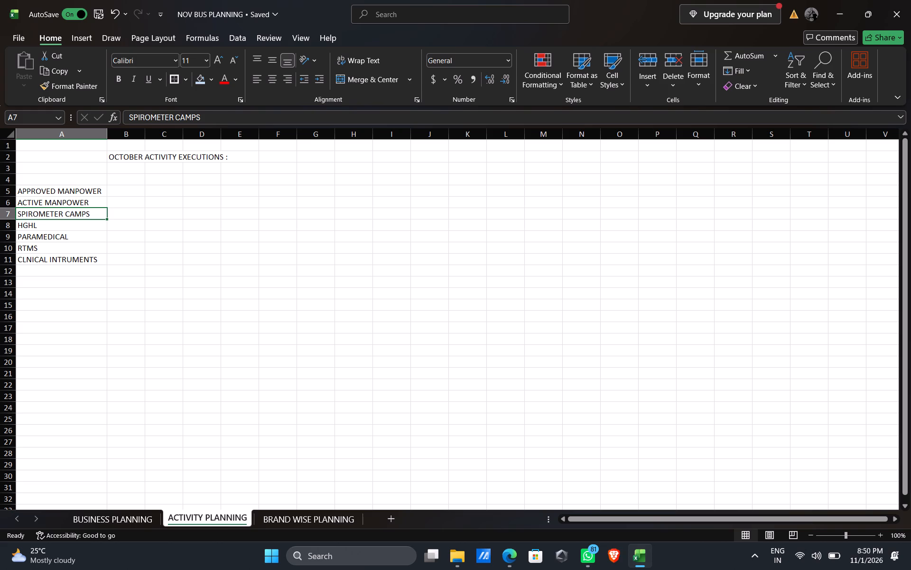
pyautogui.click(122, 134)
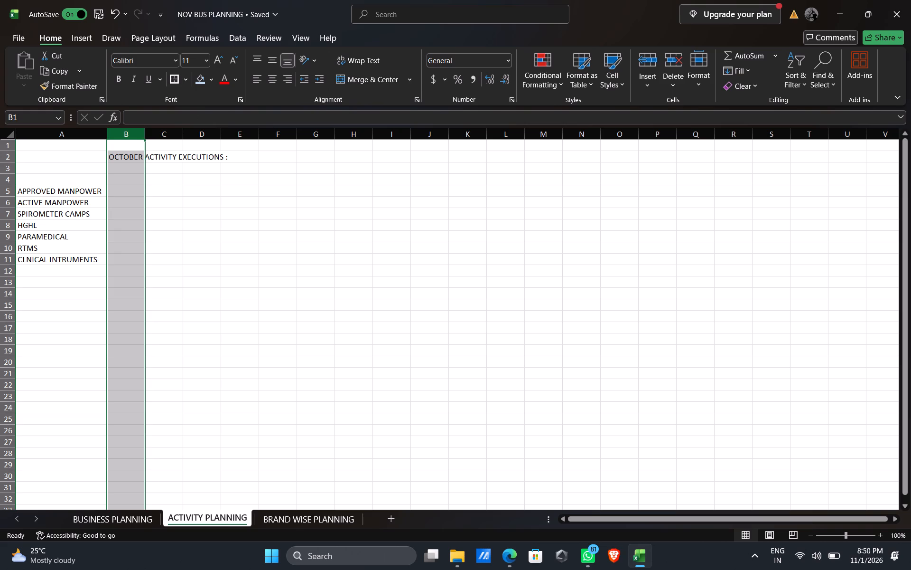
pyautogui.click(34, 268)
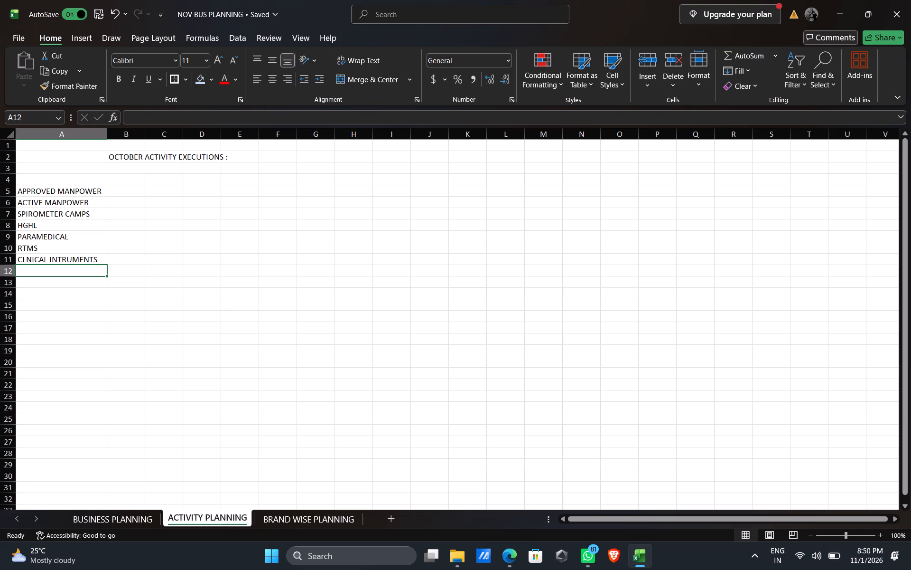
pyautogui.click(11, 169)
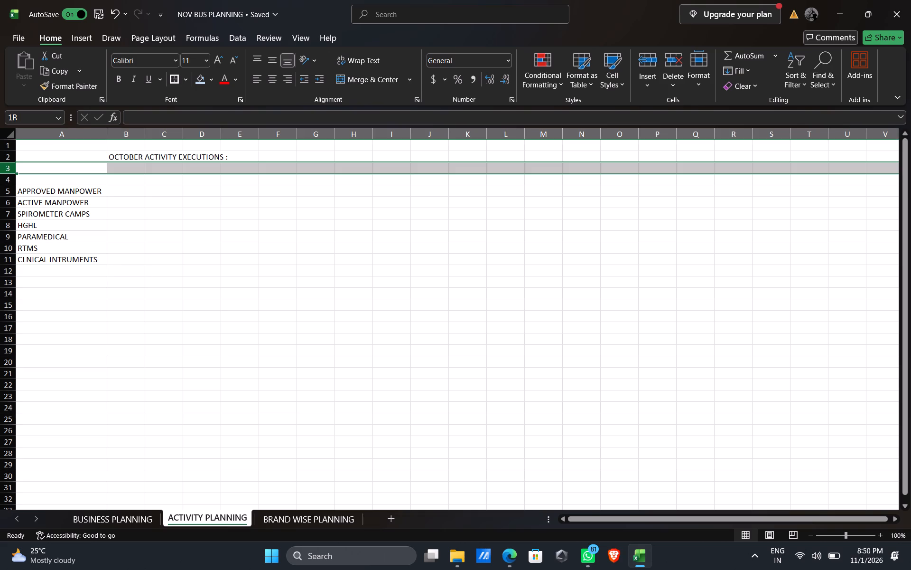
# Enter the column headers BLR SLM, HUBLI SLM and GULBARGA SLM in cells B4 to D4.
pyautogui.click(128, 185)
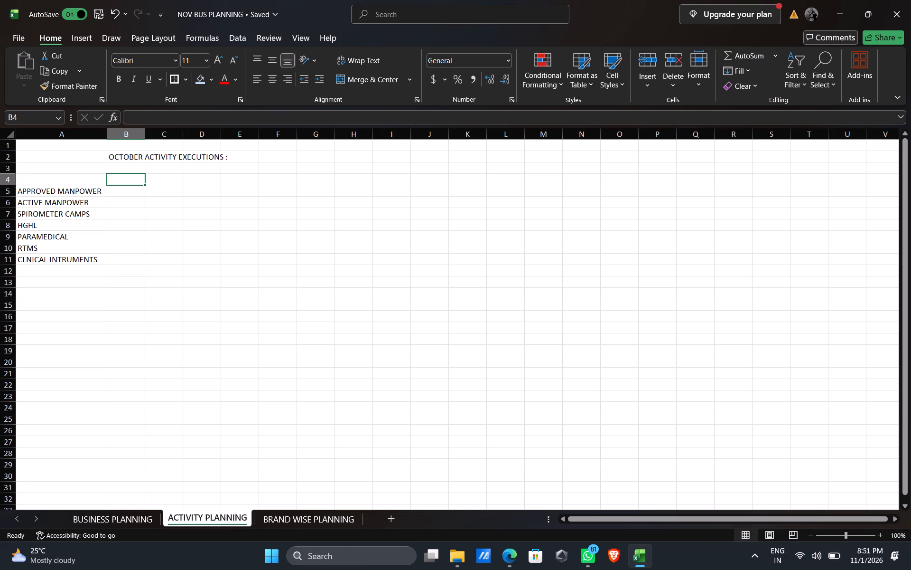
pyautogui.write('BLR')
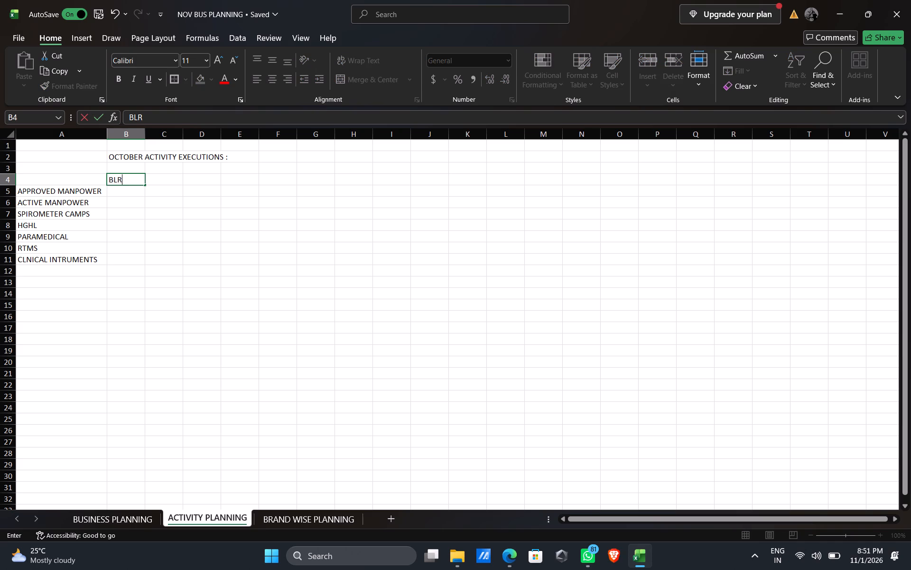
pyautogui.press('space')
pyautogui.write('SLM')
pyautogui.press('Right')
pyautogui.write('HUBLI SLM')
pyautogui.press('Right')
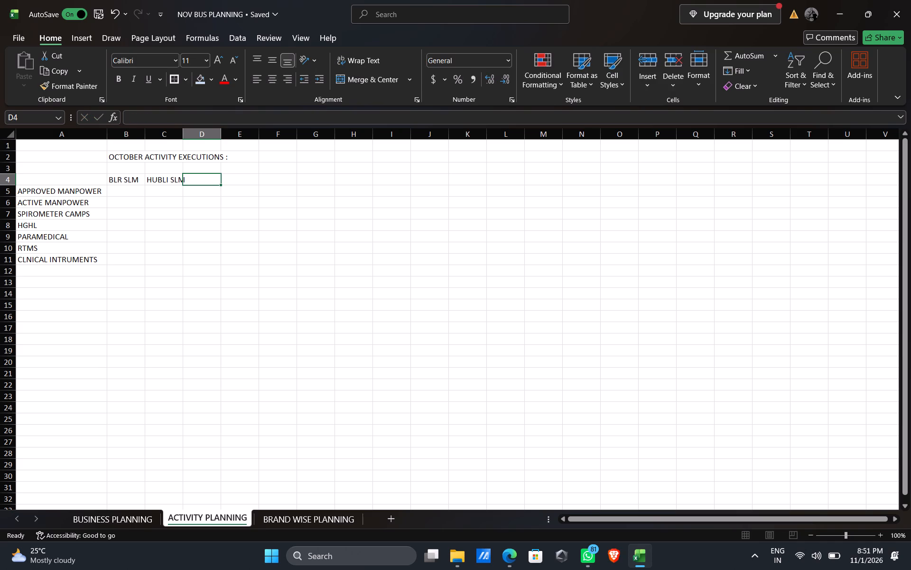
pyautogui.write('GULBARGA SLM')
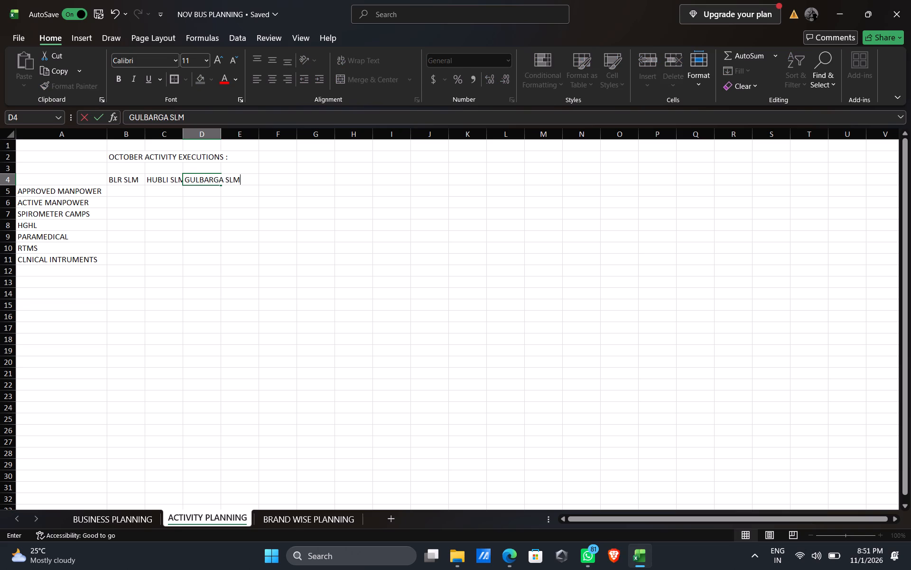
pyautogui.press('Right')
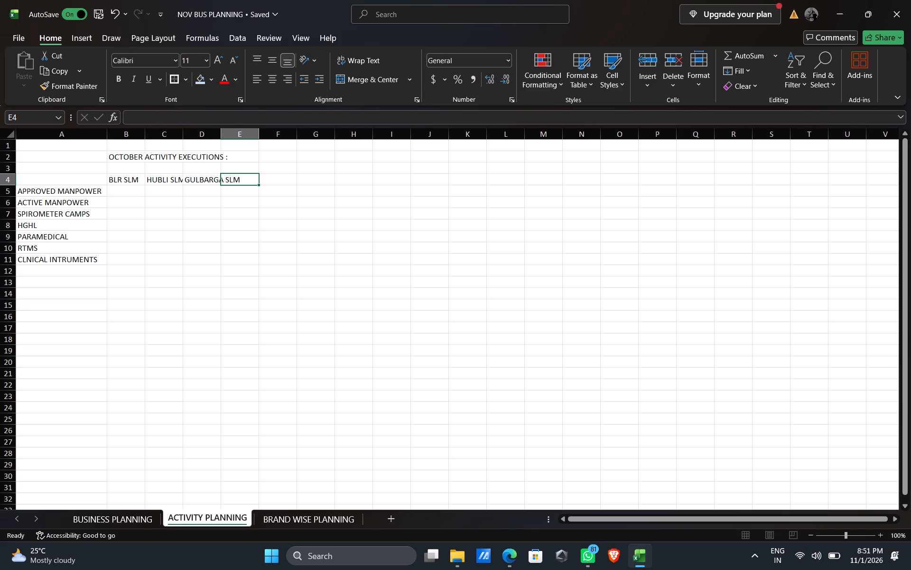
# Widen columns B, C and D so that the three SLM headers fit within their cells.
pyautogui.moveTo(182, 135); pyautogui.dragTo(195, 134)
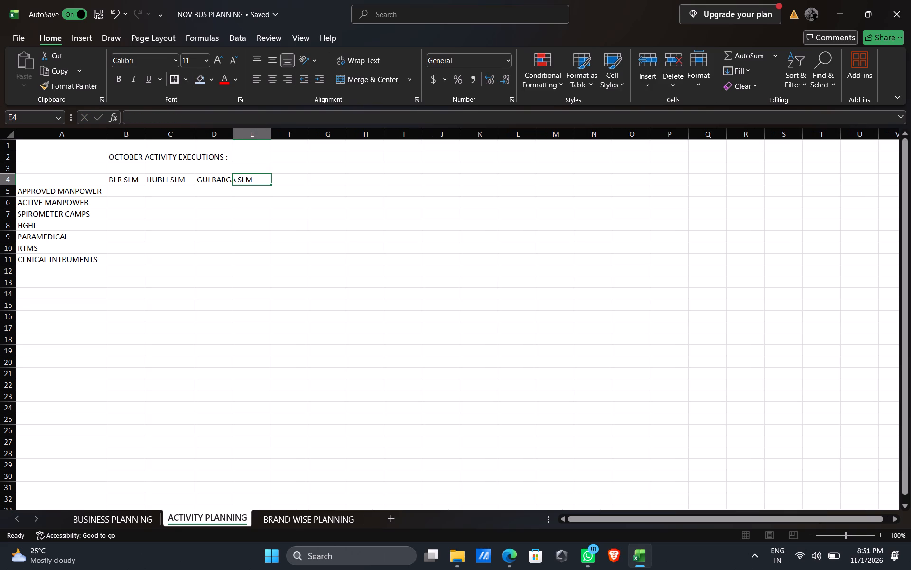
pyautogui.moveTo(233, 133); pyautogui.dragTo(258, 132)
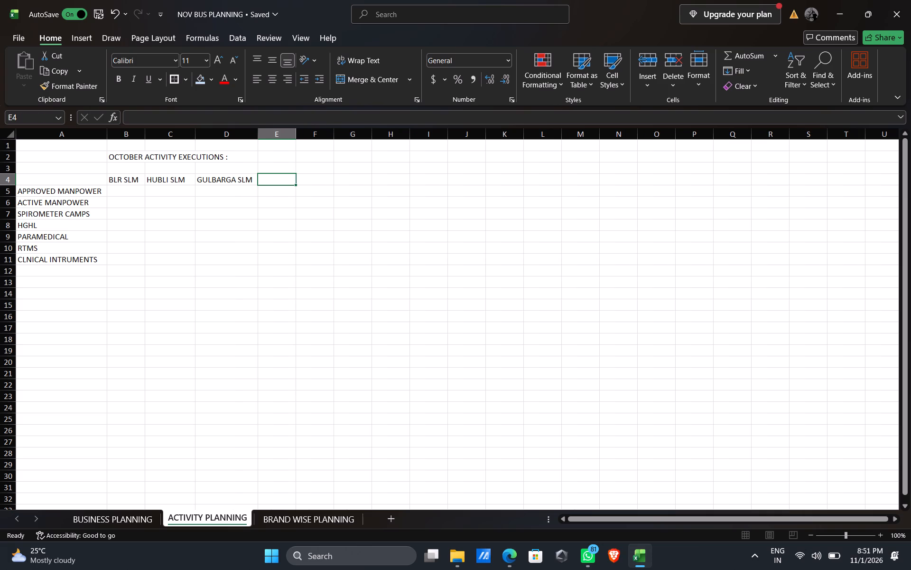
pyautogui.moveTo(143, 134); pyautogui.dragTo(156, 135)
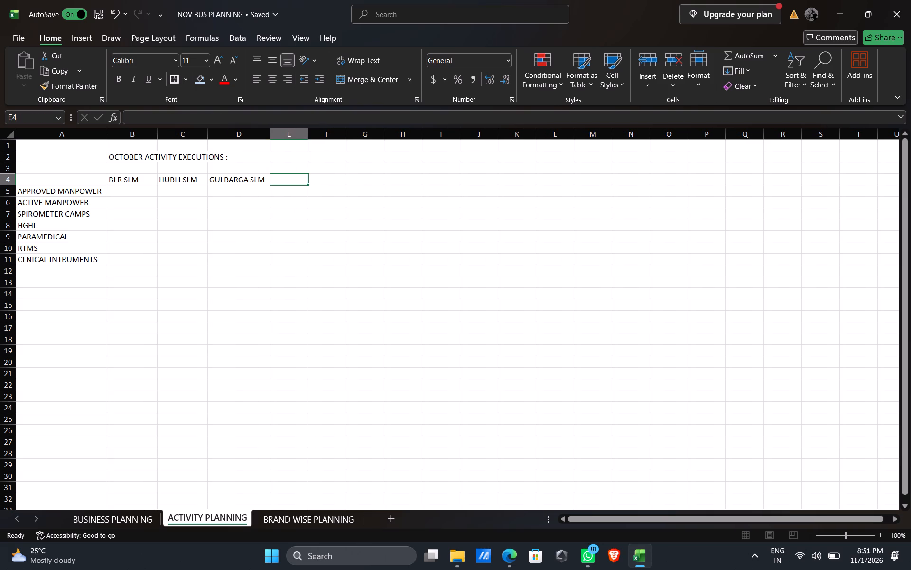
# Change the heading in B2 to SEPTEMBER ACTIVITY EXECUTIONS :.
pyautogui.click(131, 156)
pyautogui.click(162, 117)
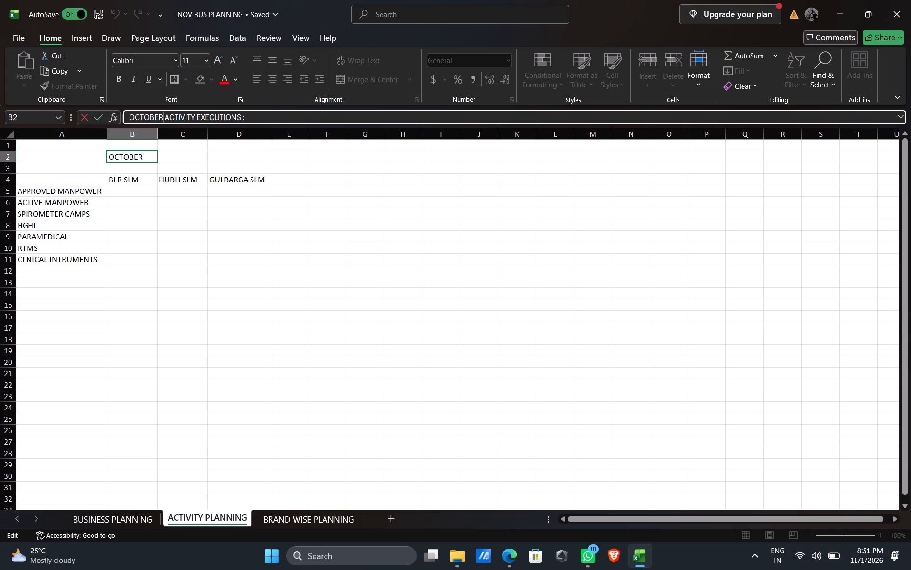
pyautogui.press('BackSpace')
pyautogui.press('BackSpace')
pyautogui.press('BackSpace')
pyautogui.press('BackSpace')
pyautogui.press('BackSpace')
pyautogui.press('BackSpace')
pyautogui.press('BackSpace')
pyautogui.press('BackSpace')
pyautogui.press('BackSpace')
pyautogui.press('BackSpace')
pyautogui.press('BackSpace')
pyautogui.press('BackSpace')
pyautogui.press('BackSpace')
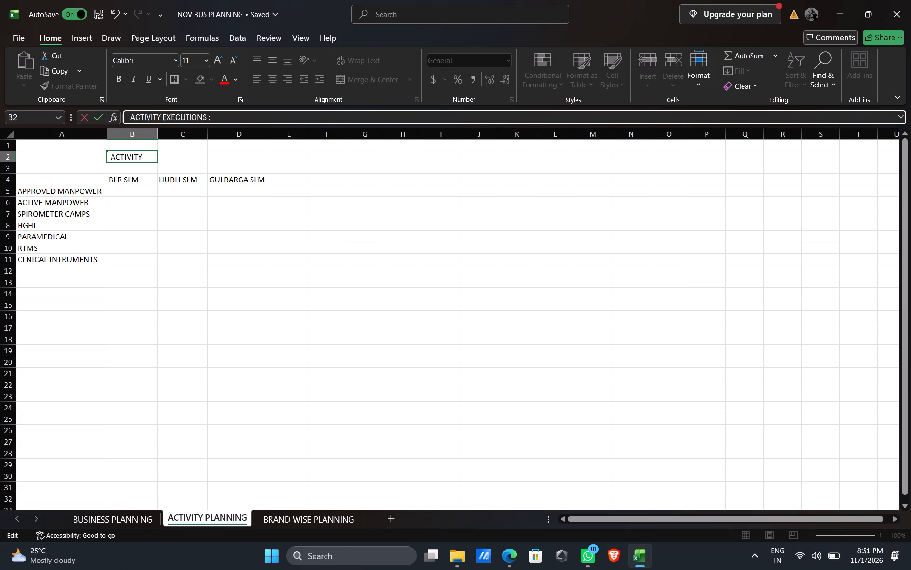
pyautogui.write('SEPTEMBER')
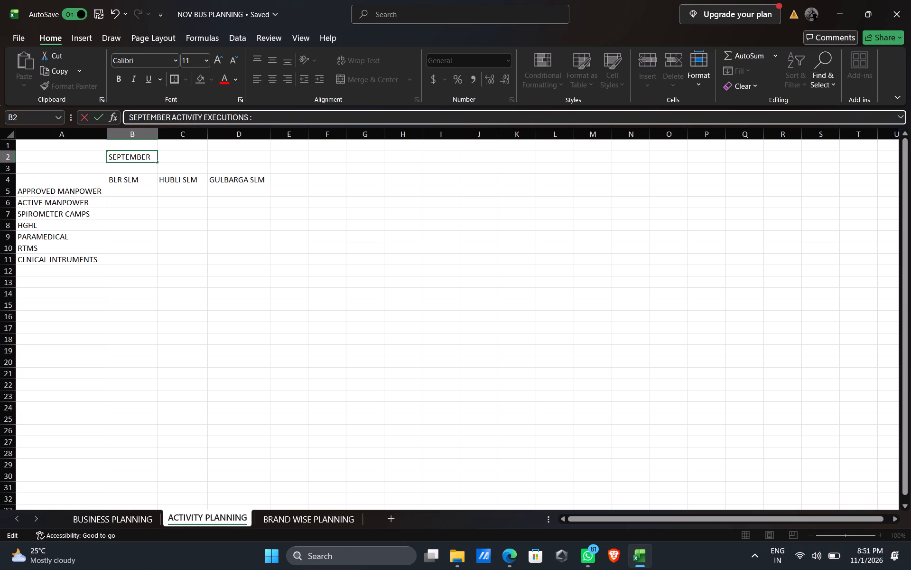
pyautogui.press('Return')
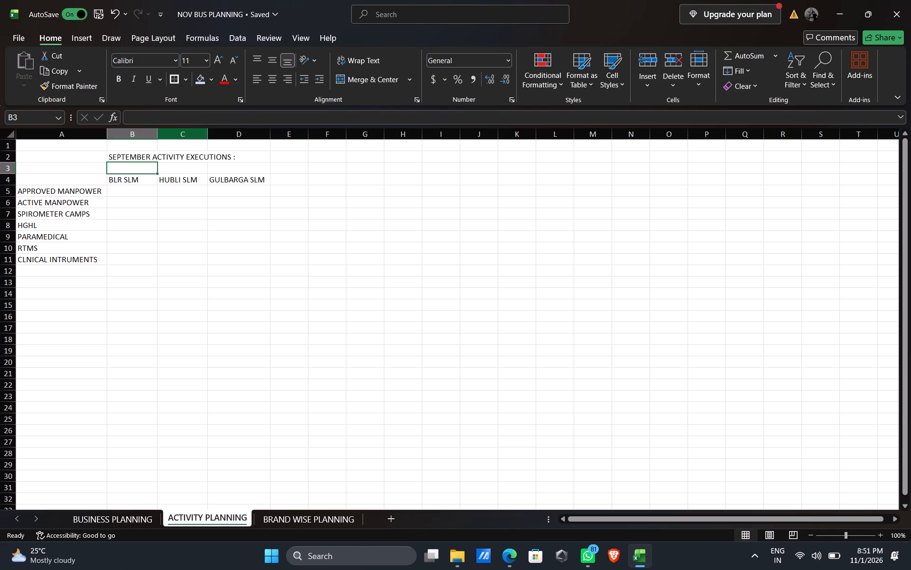
# Copy the three SLM headers from B4:D4 into F4:H4.
pyautogui.moveTo(120, 181); pyautogui.dragTo(241, 175)
pyautogui.hotkey('ctrl', 'c')
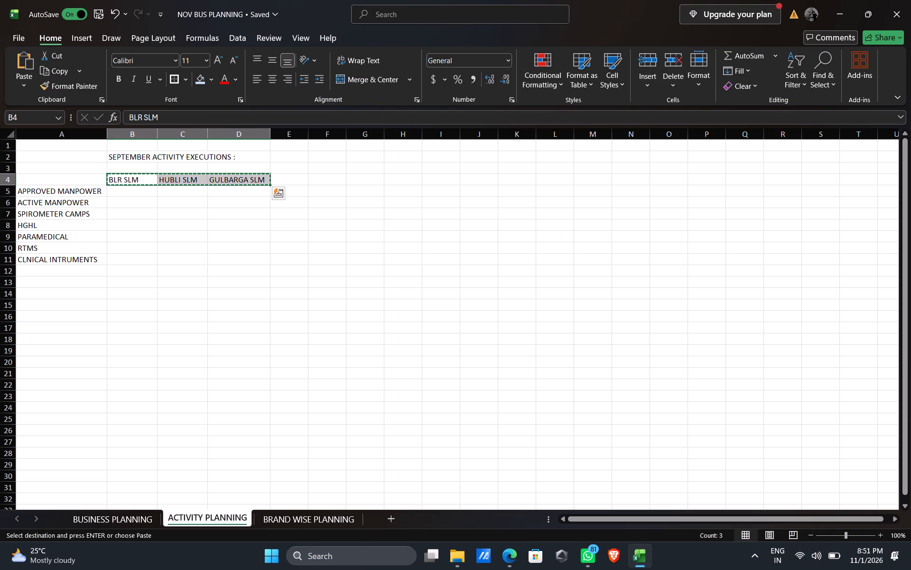
pyautogui.click(320, 179)
pyautogui.hotkey('ctrl', 'v')
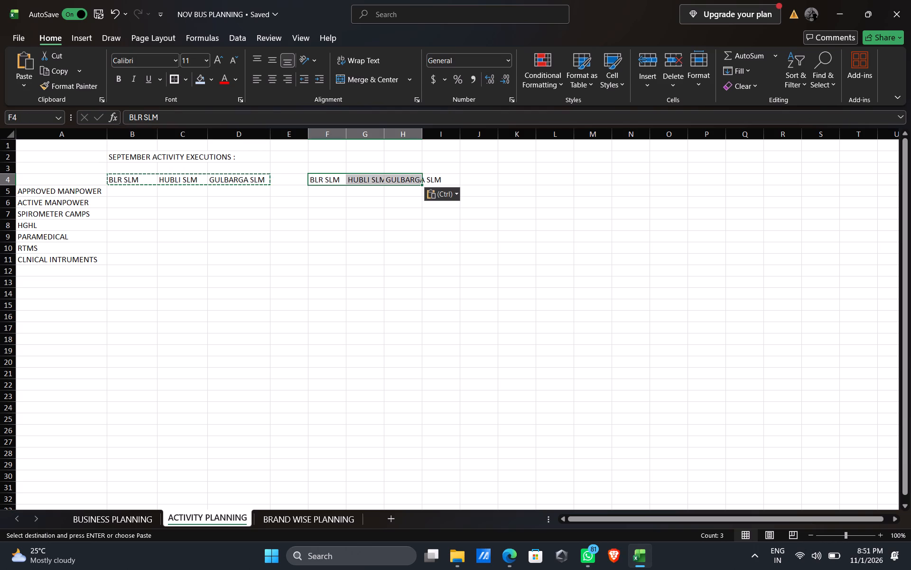
# Copy the SEPTEMBER ACTIVITY EXECUTIONS : heading from B2 into F2.
pyautogui.click(123, 159)
pyautogui.hotkey('ctrl', 'c')
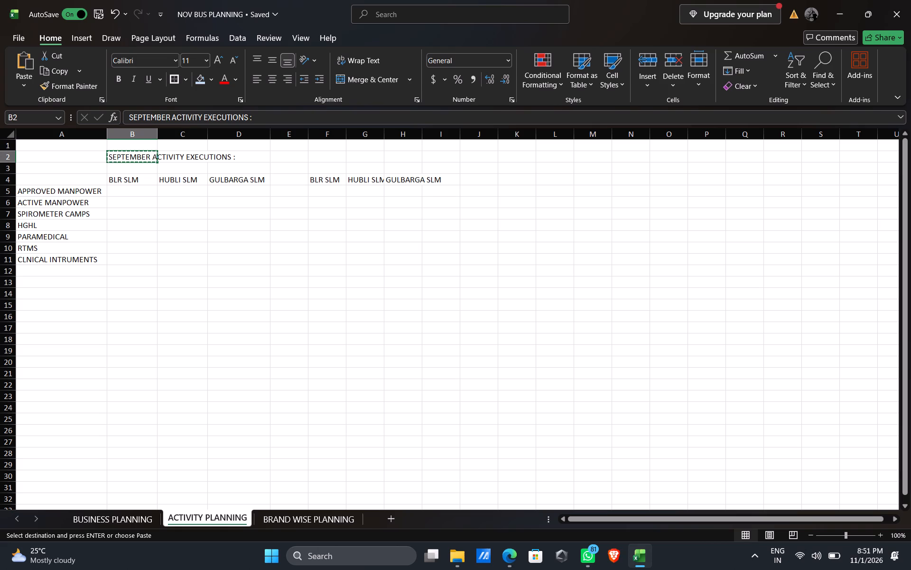
pyautogui.click(325, 153)
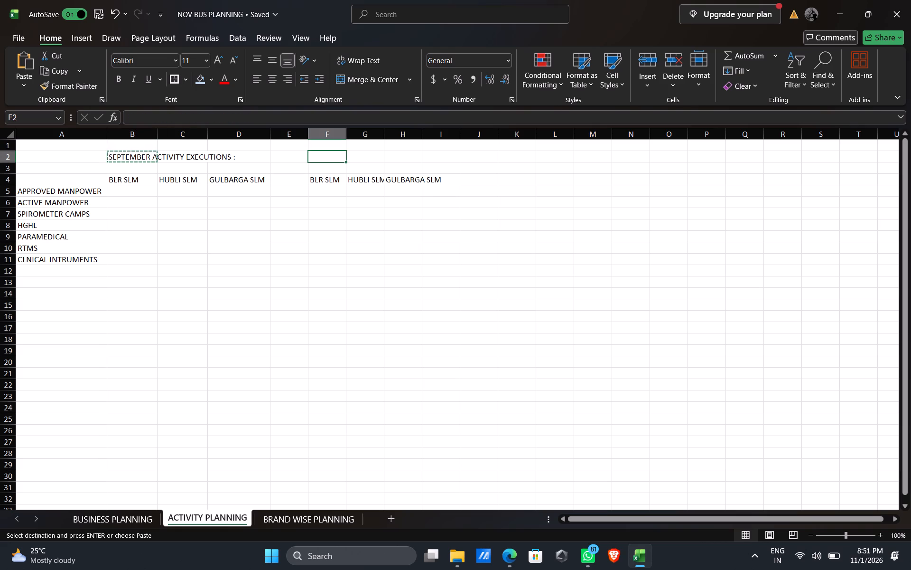
pyautogui.hotkey('ctrl', 'v')
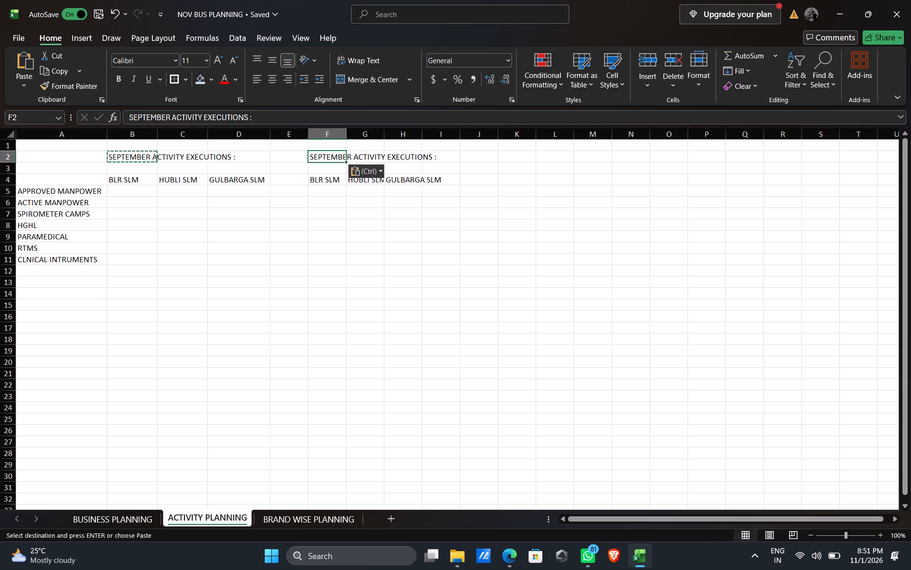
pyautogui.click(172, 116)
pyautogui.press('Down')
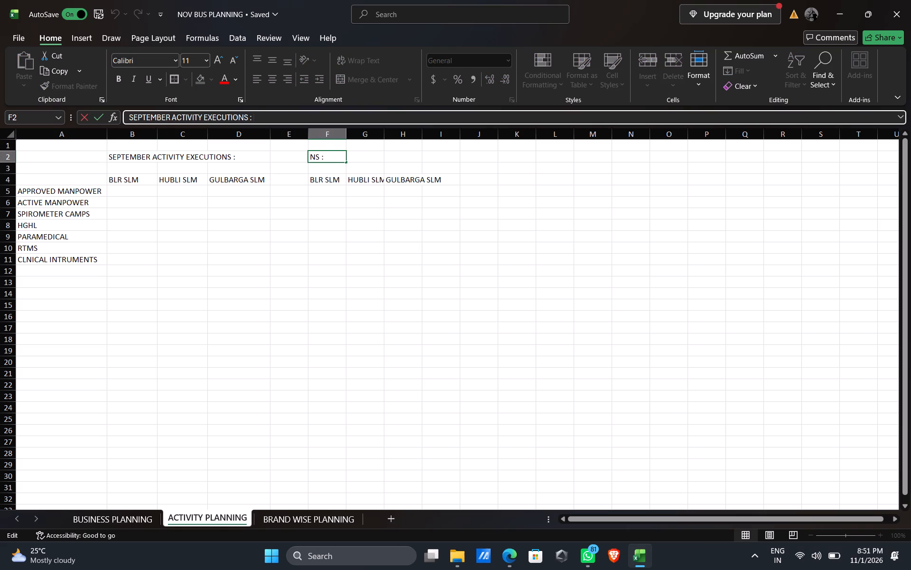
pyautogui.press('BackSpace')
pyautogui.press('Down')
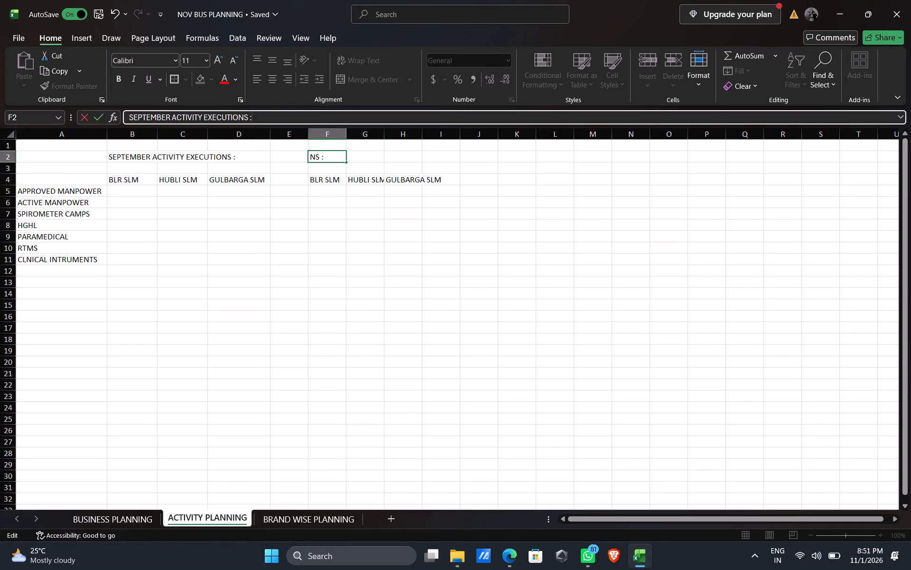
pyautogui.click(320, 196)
# Change the copied heading in F2 to OCTOBER ACTIVITY EXECUTIONS :.
pyautogui.click(331, 155)
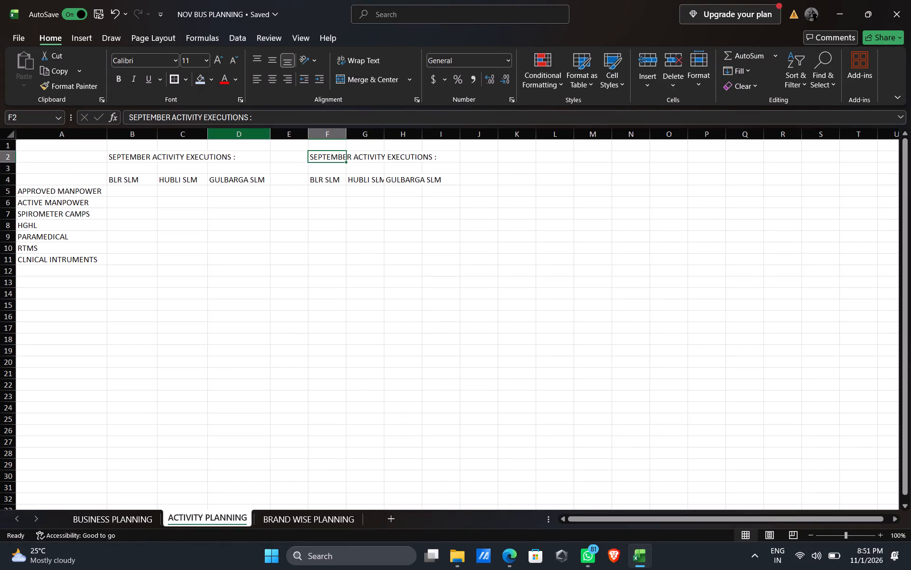
pyautogui.click(170, 114)
pyautogui.press('BackSpace')
pyautogui.press('BackSpace')
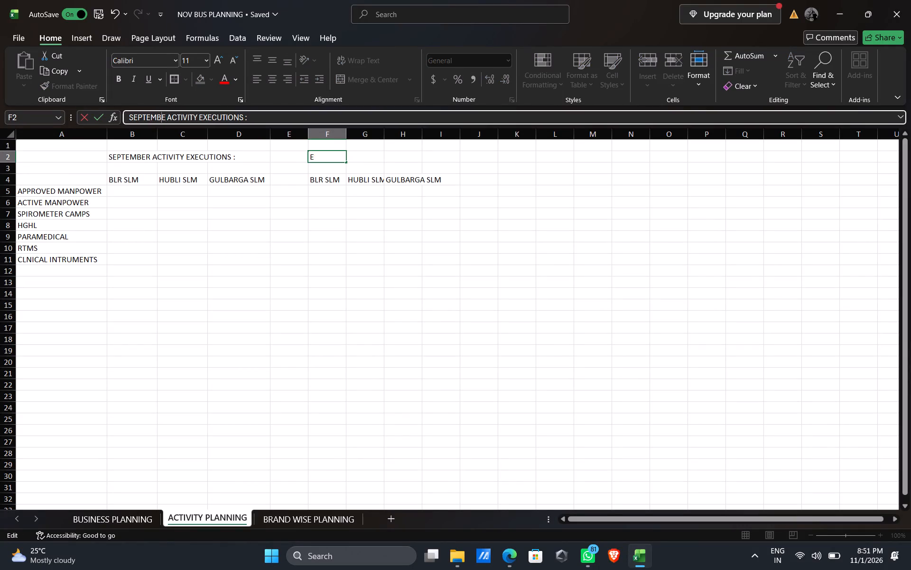
pyautogui.press('BackSpace')
pyautogui.press('BackSpace')
pyautogui.press('BackSpace')
pyautogui.press('BackSpace')
pyautogui.press('BackSpace')
pyautogui.press('BackSpace')
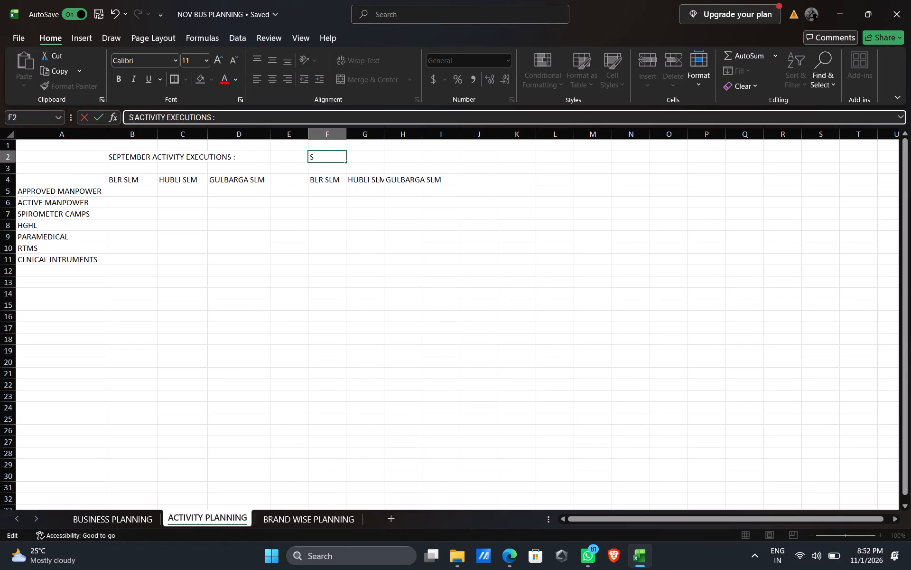
pyautogui.press('BackSpace')
pyautogui.write('OCOTBER')
pyautogui.press('BackSpace')
pyautogui.press('BackSpace')
pyautogui.press('BackSpace')
pyautogui.press('BackSpace')
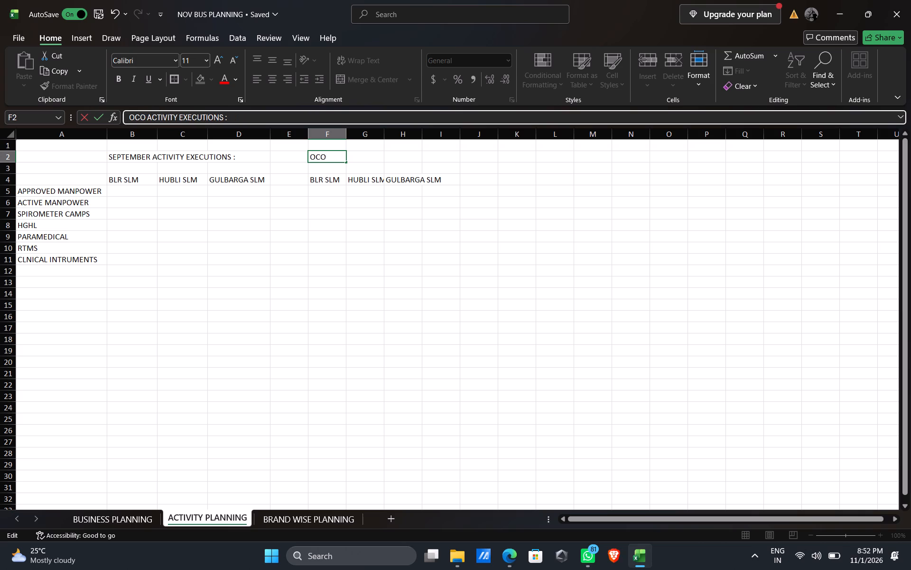
pyautogui.press('BackSpace')
pyautogui.write('TOBER')
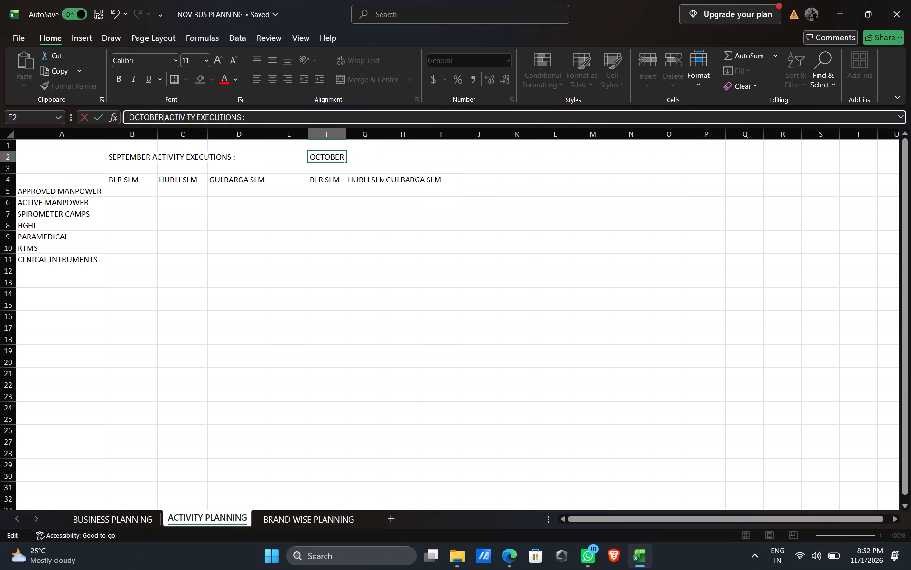
pyautogui.press('Return')
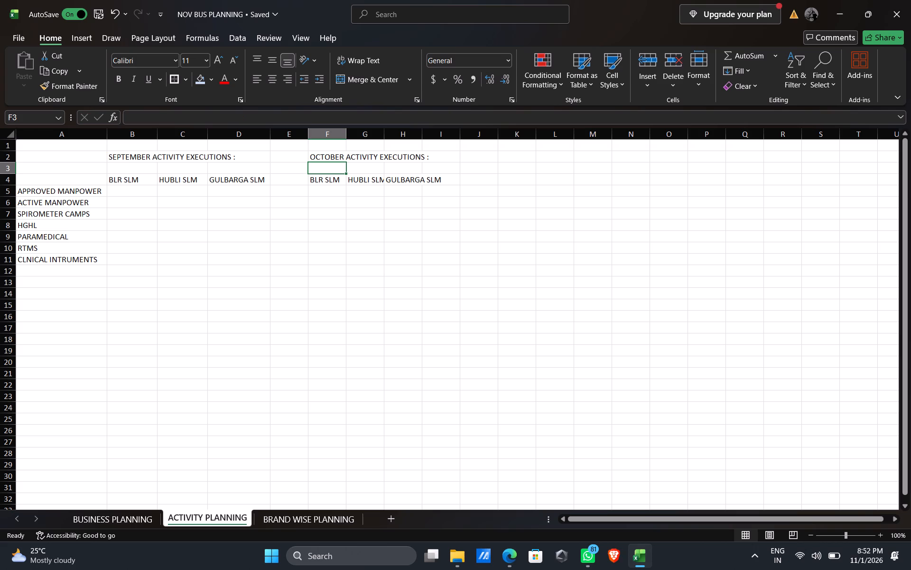
# Copy the three SLM headers from F4:H4 into J4:L4.
pyautogui.moveTo(315, 180); pyautogui.dragTo(407, 176)
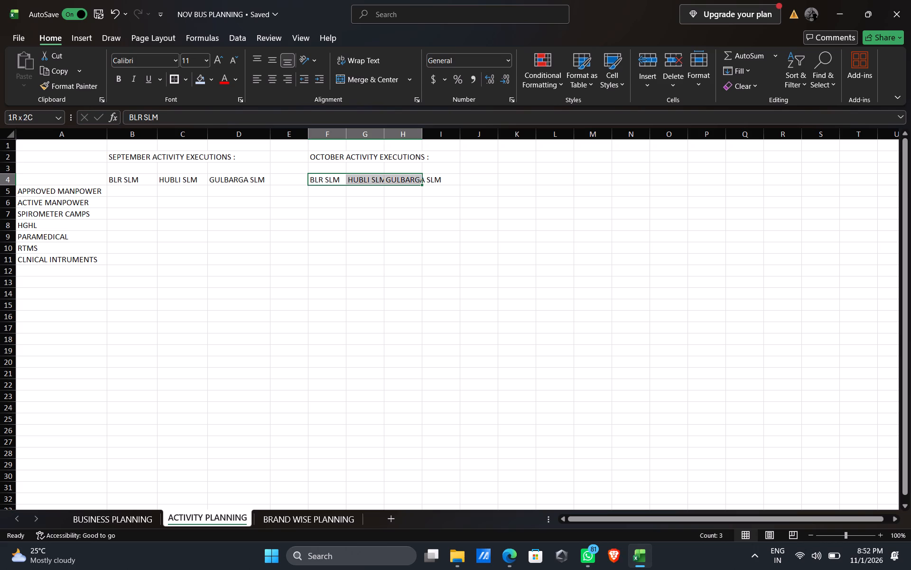
pyautogui.moveTo(407, 176); pyautogui.dragTo(410, 177)
pyautogui.hotkey('ctrl', 'c')
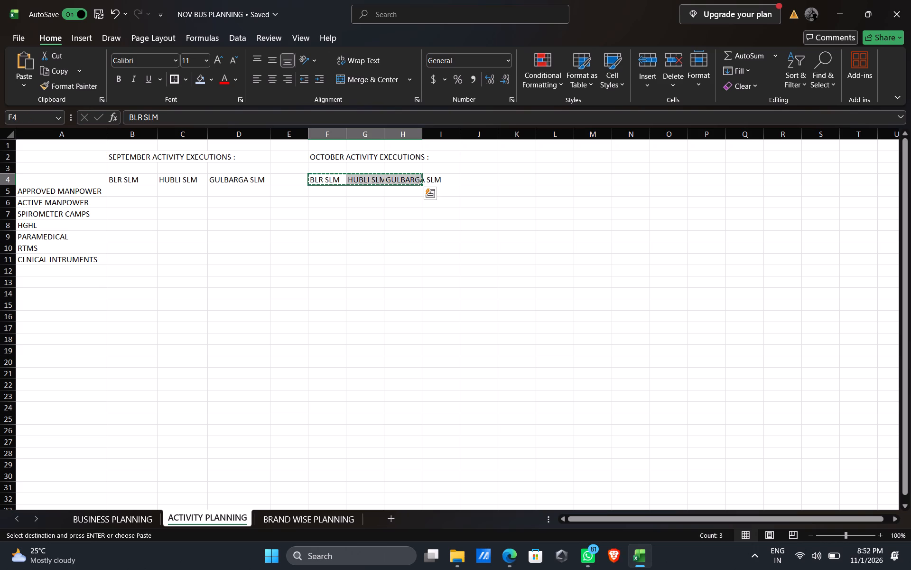
pyautogui.click(473, 179)
pyautogui.hotkey('ctrl', 'v')
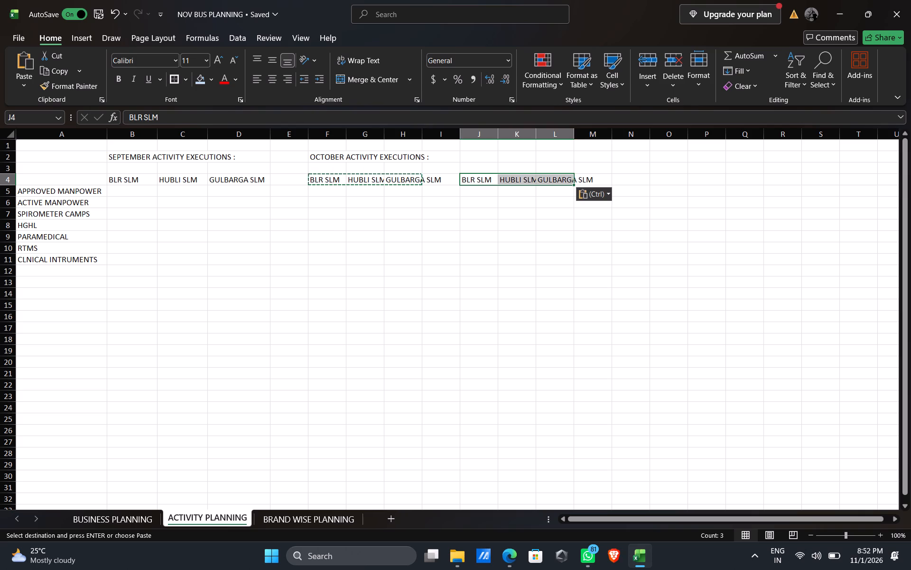
# Enter the heading NOVEMBER MONTH ACTIVITY PLANNING in cell J2 above the third SLM block.
pyautogui.click(469, 159)
pyautogui.write('NOVEMBER MONTH')
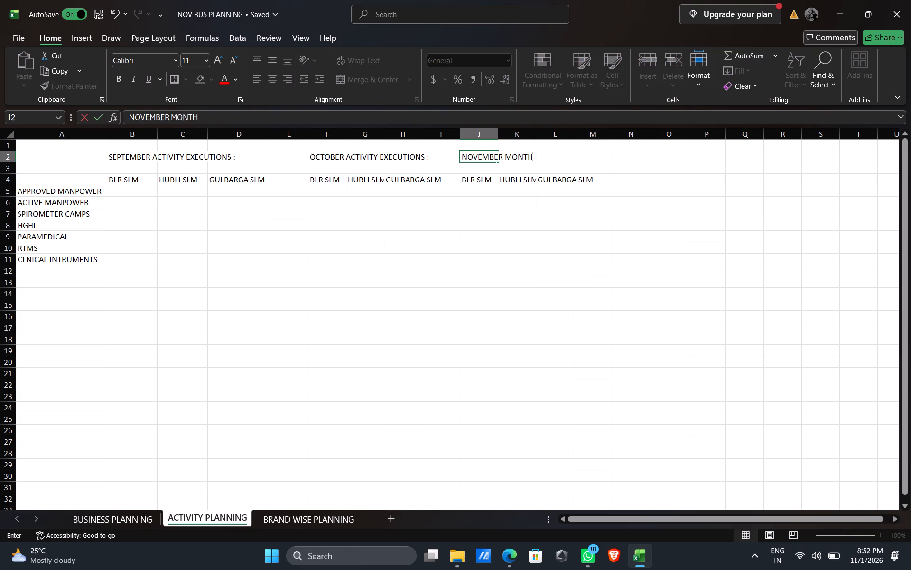
pyautogui.press('space')
pyautogui.write('AC')
pyautogui.write('TIVITY PLANNING')
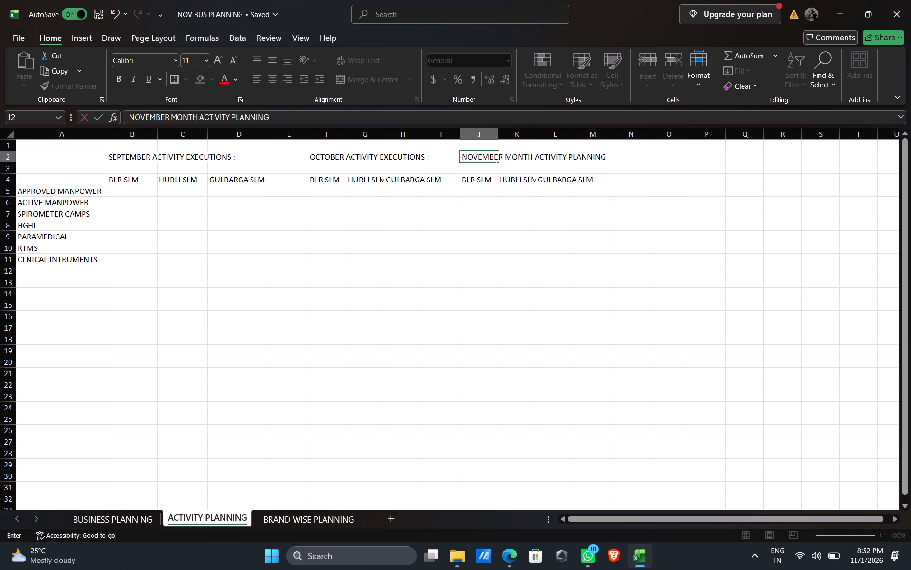
pyautogui.press('Down')
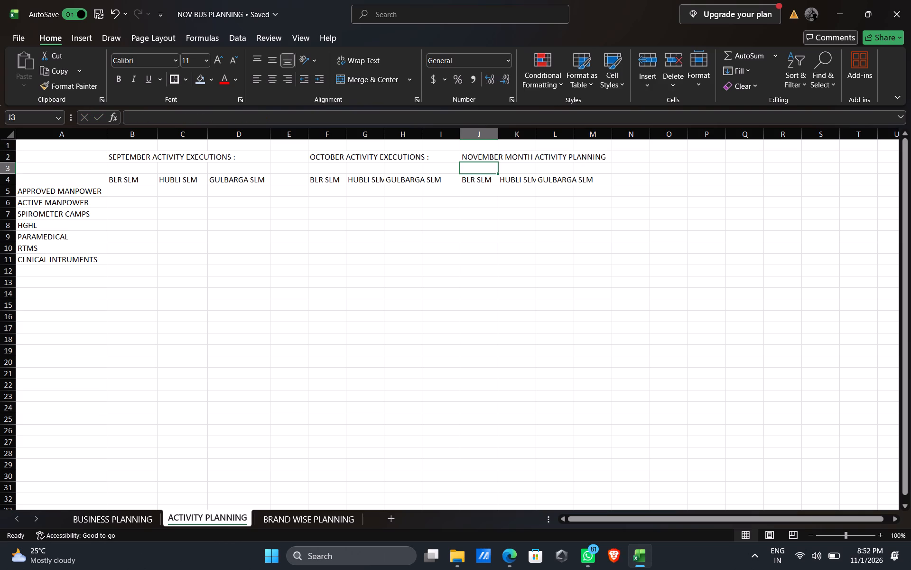
# Widen columns J, K, L and F, G, H so the November and October SLM headers fit in their cells.
pyautogui.moveTo(499, 135); pyautogui.dragTo(504, 135)
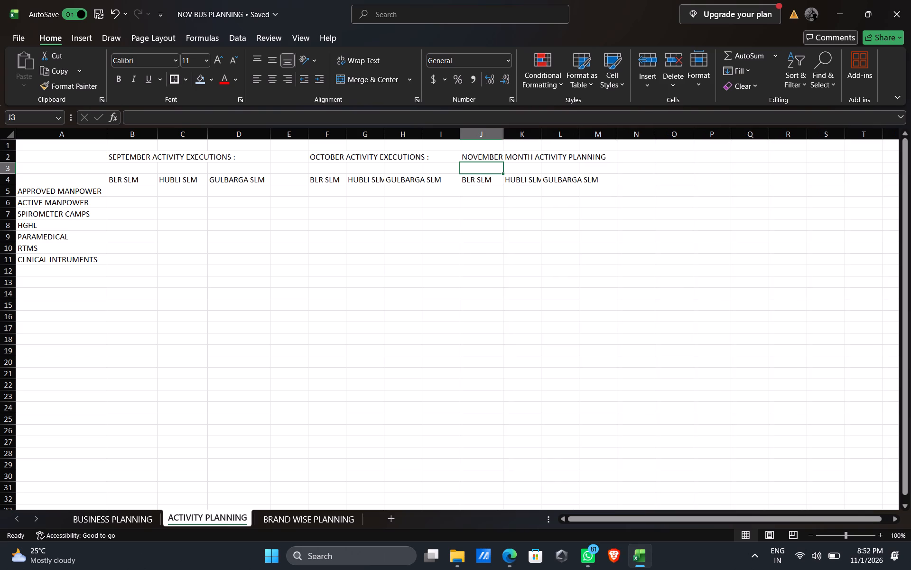
pyautogui.moveTo(539, 134); pyautogui.dragTo(554, 133)
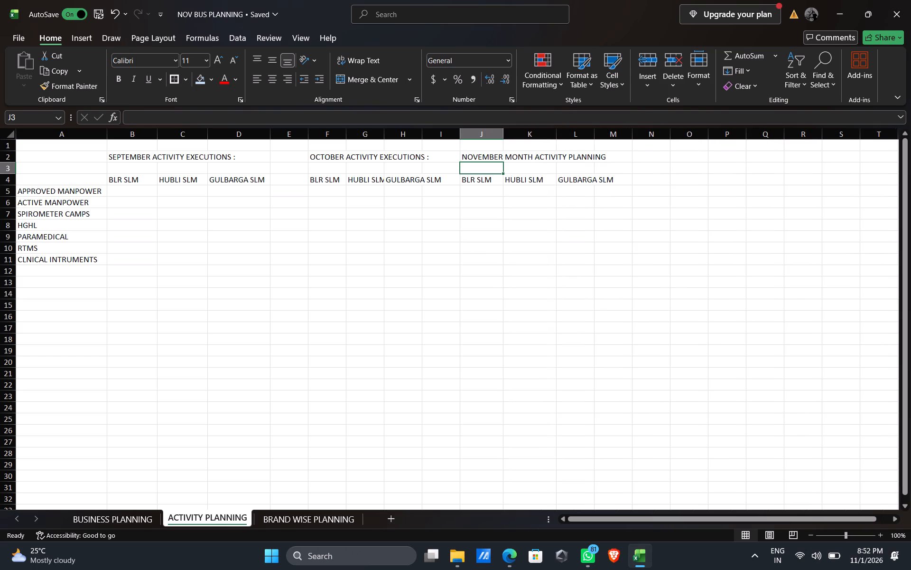
pyautogui.moveTo(594, 135); pyautogui.dragTo(618, 133)
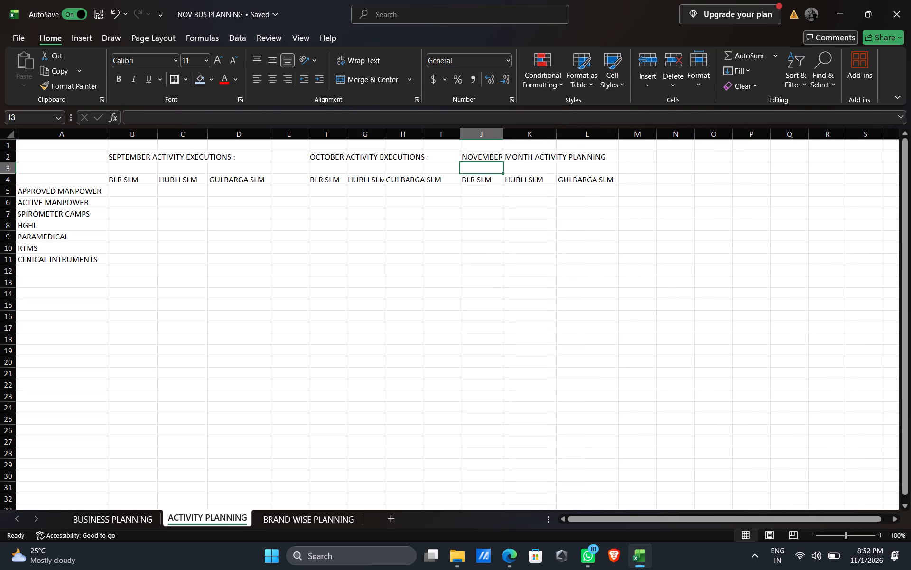
pyautogui.moveTo(420, 136); pyautogui.dragTo(436, 138)
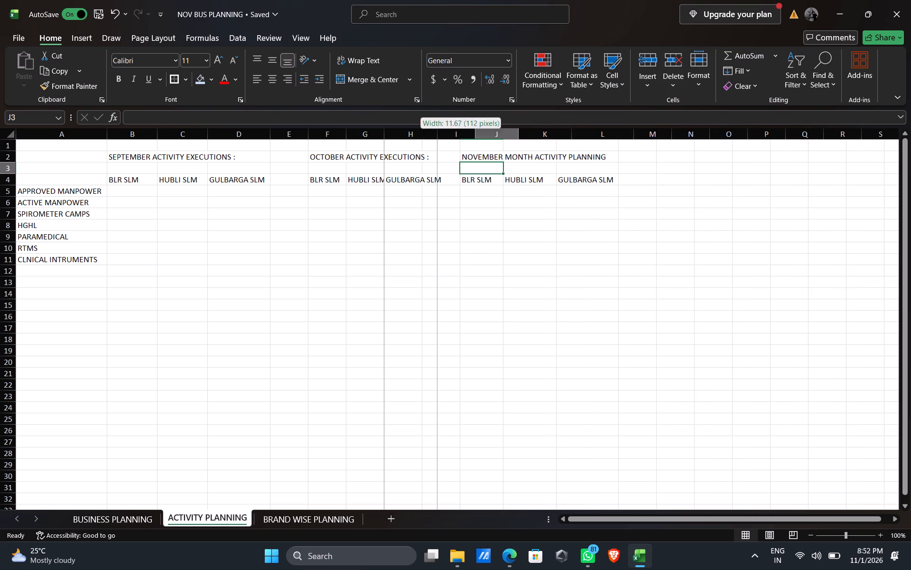
pyautogui.moveTo(436, 138); pyautogui.dragTo(445, 139)
pyautogui.moveTo(384, 134); pyautogui.dragTo(391, 134)
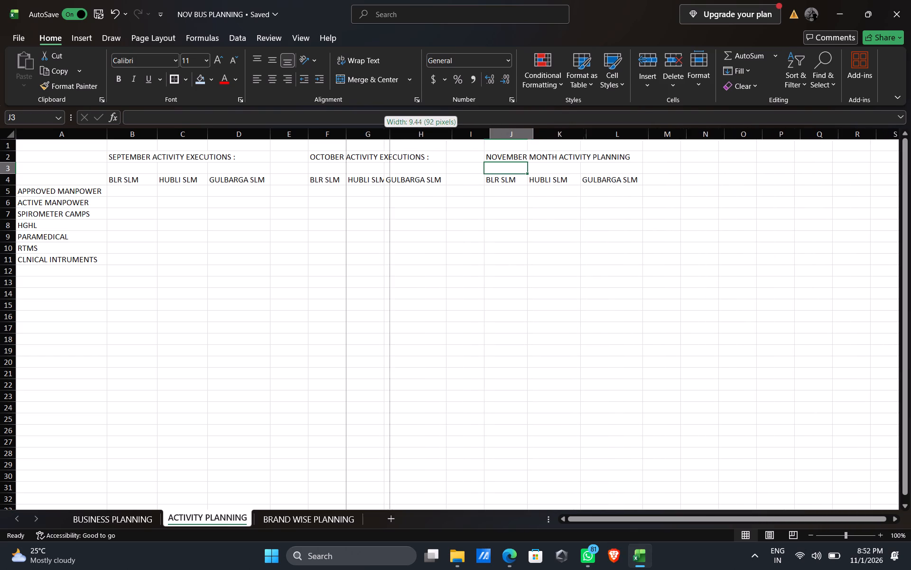
pyautogui.moveTo(391, 134); pyautogui.dragTo(402, 133)
pyautogui.moveTo(347, 132); pyautogui.dragTo(355, 133)
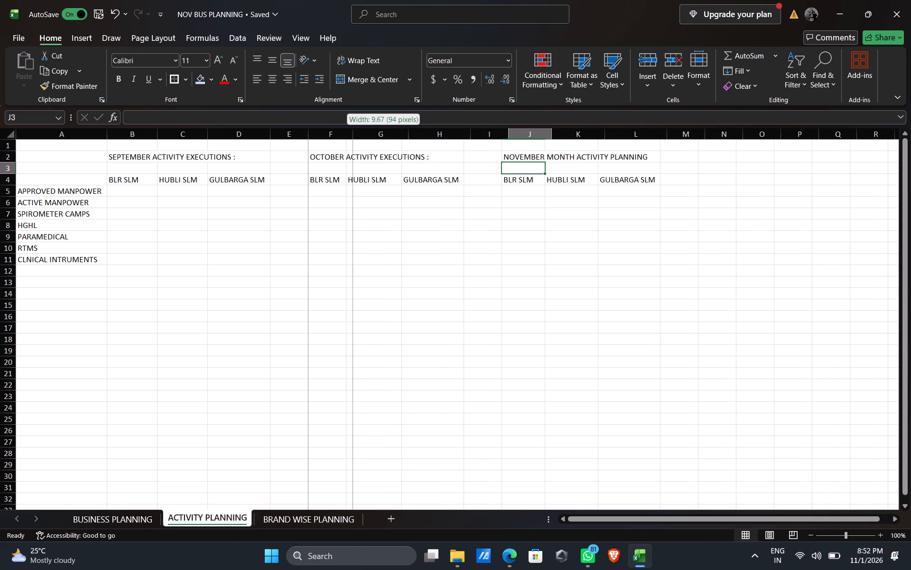
pyautogui.moveTo(355, 133); pyautogui.dragTo(358, 134)
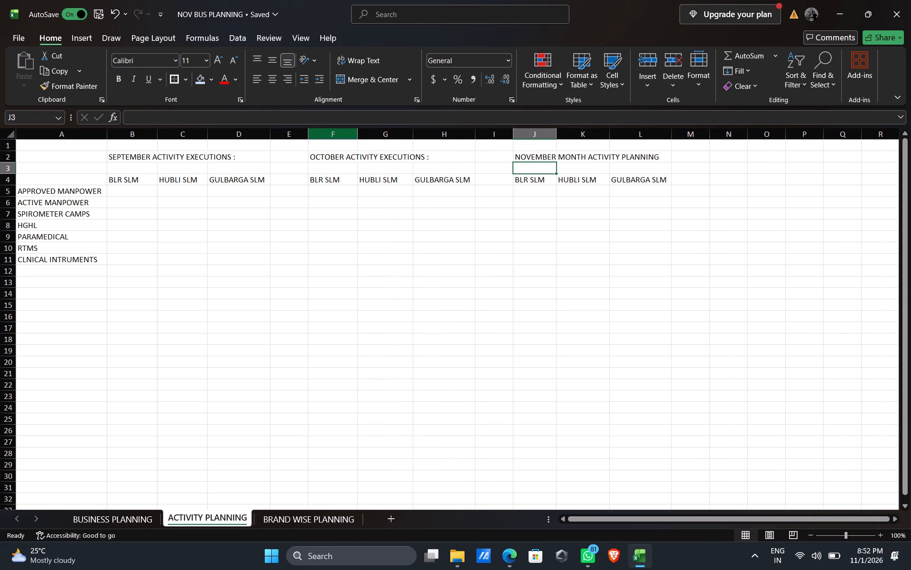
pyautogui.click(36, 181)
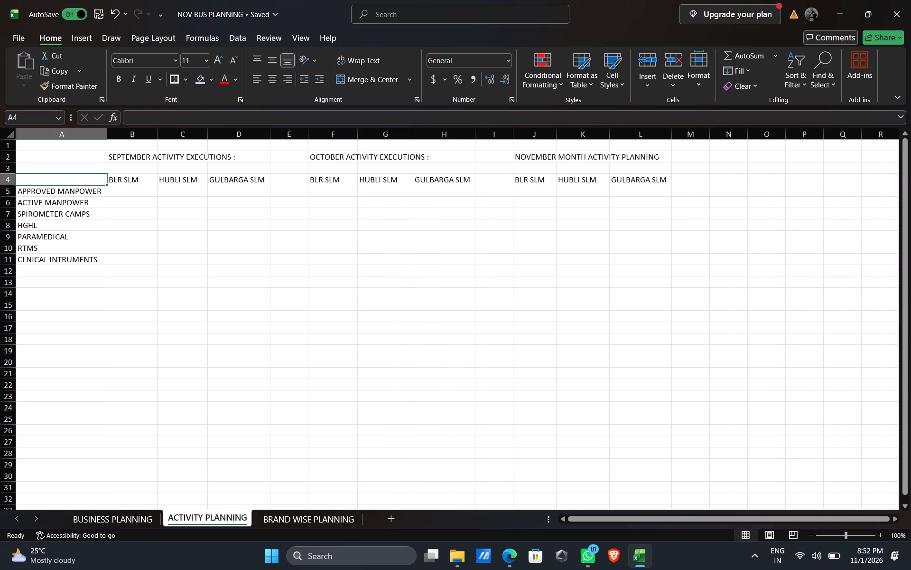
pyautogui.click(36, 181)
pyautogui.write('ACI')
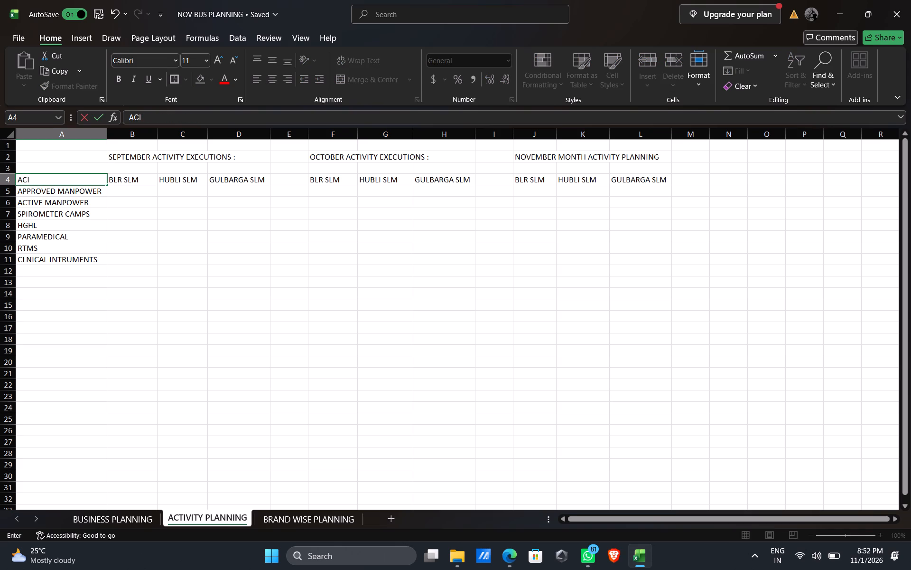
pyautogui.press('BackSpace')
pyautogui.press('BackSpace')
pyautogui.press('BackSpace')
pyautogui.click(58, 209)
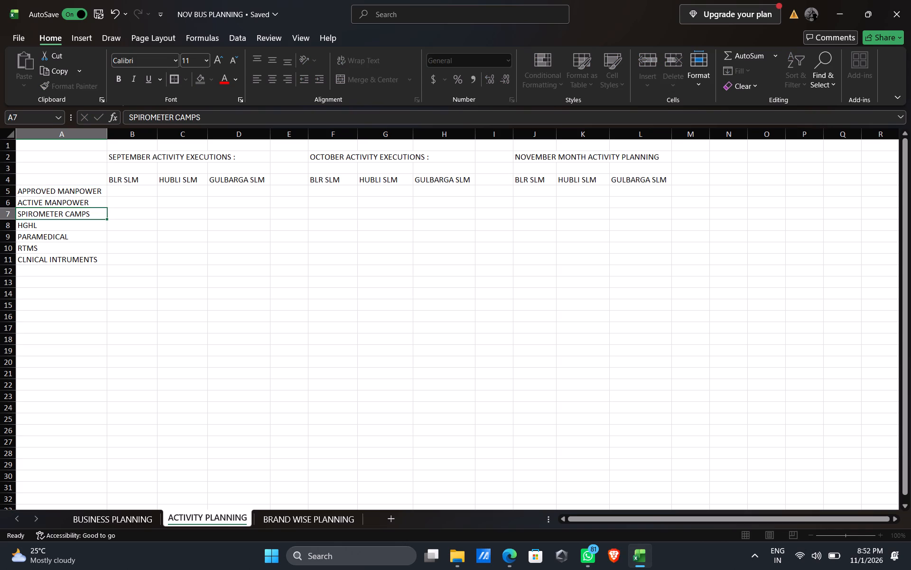
# Format the activity table A4:L11 as bold with all borders.
pyautogui.moveTo(36, 180); pyautogui.dragTo(627, 207)
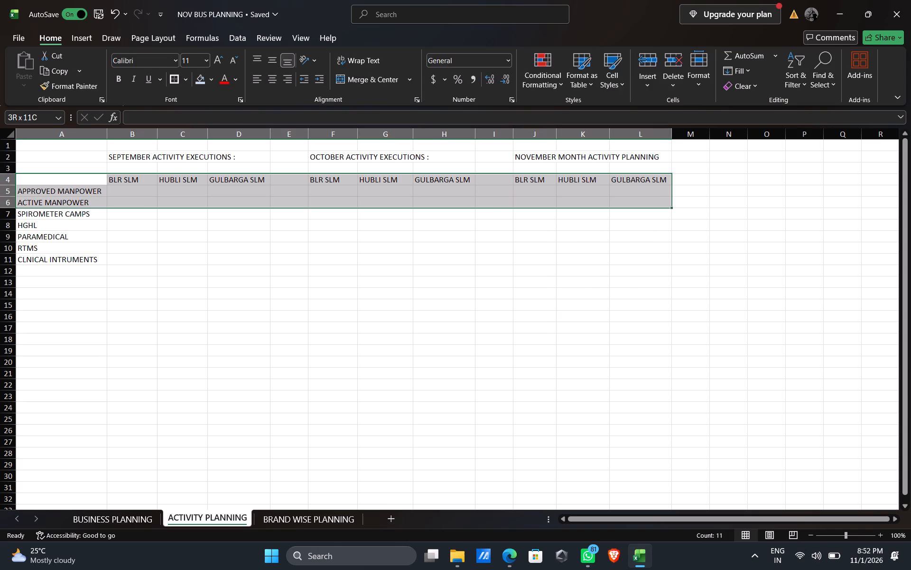
pyautogui.moveTo(627, 207); pyautogui.dragTo(623, 263)
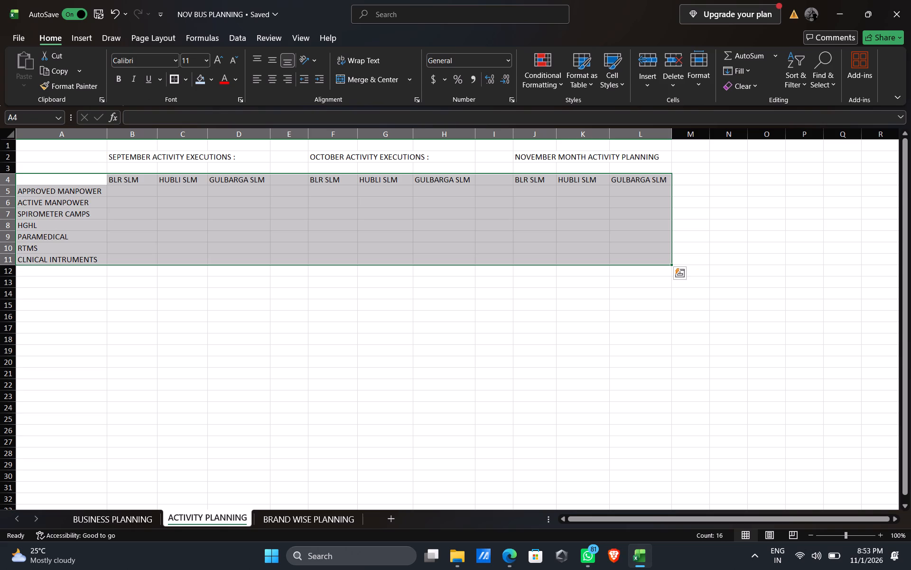
pyautogui.click(117, 80)
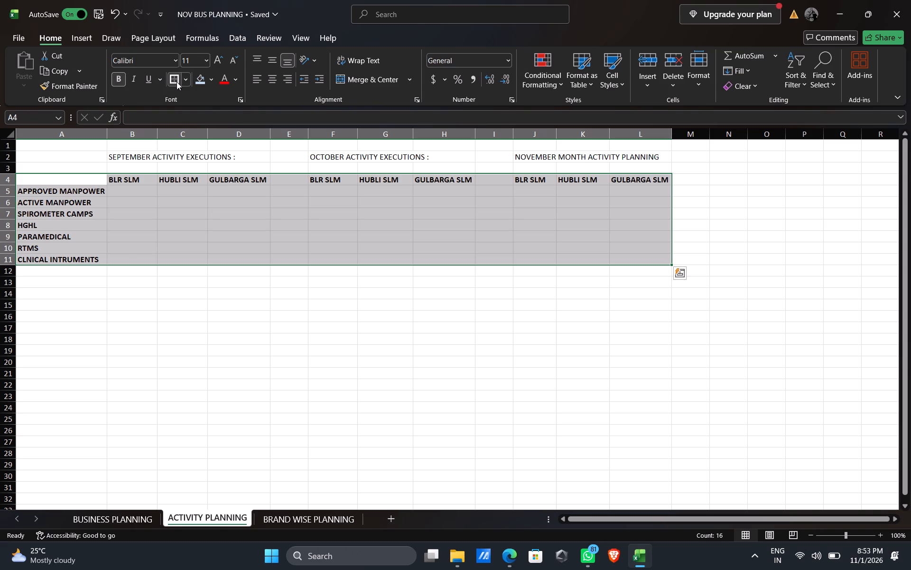
pyautogui.click(184, 81)
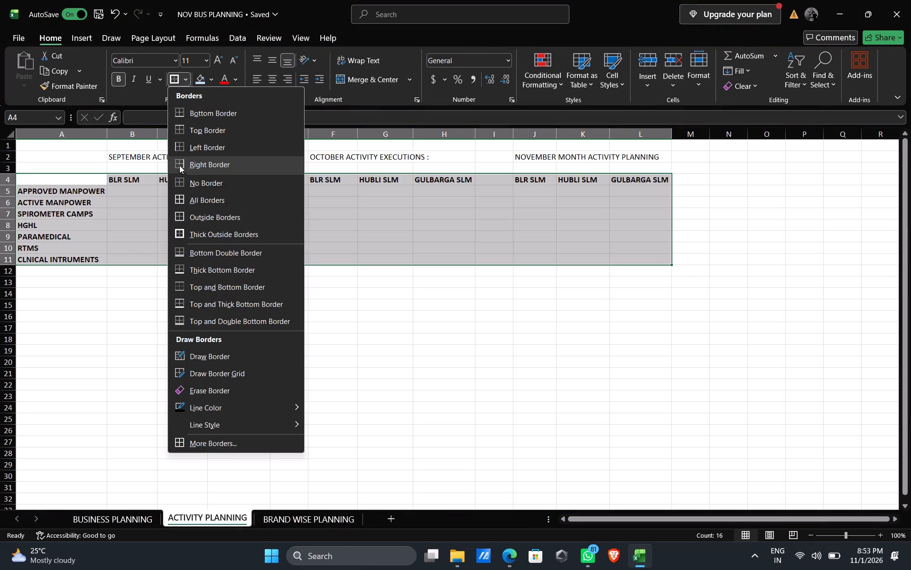
pyautogui.click(177, 199)
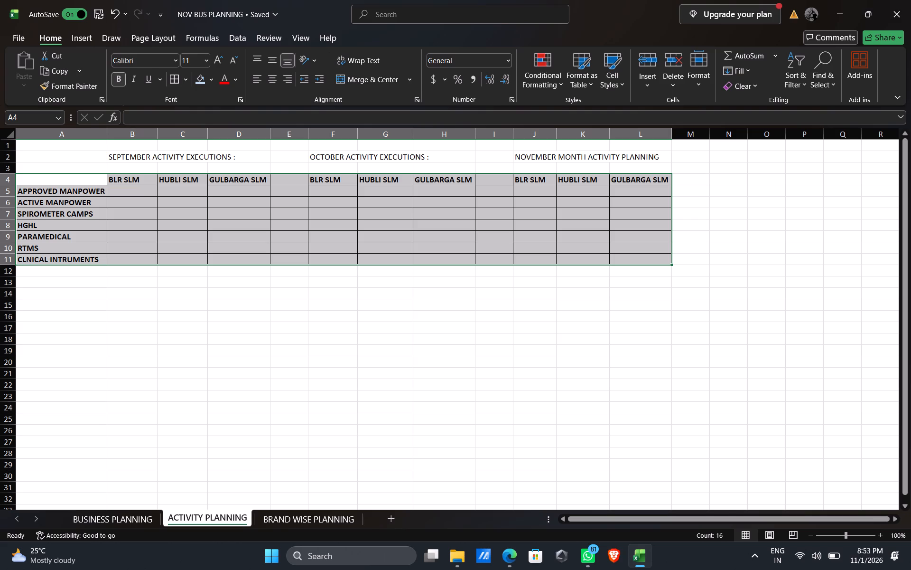
# Make the month headings in row 2 bold.
pyautogui.click(3, 155)
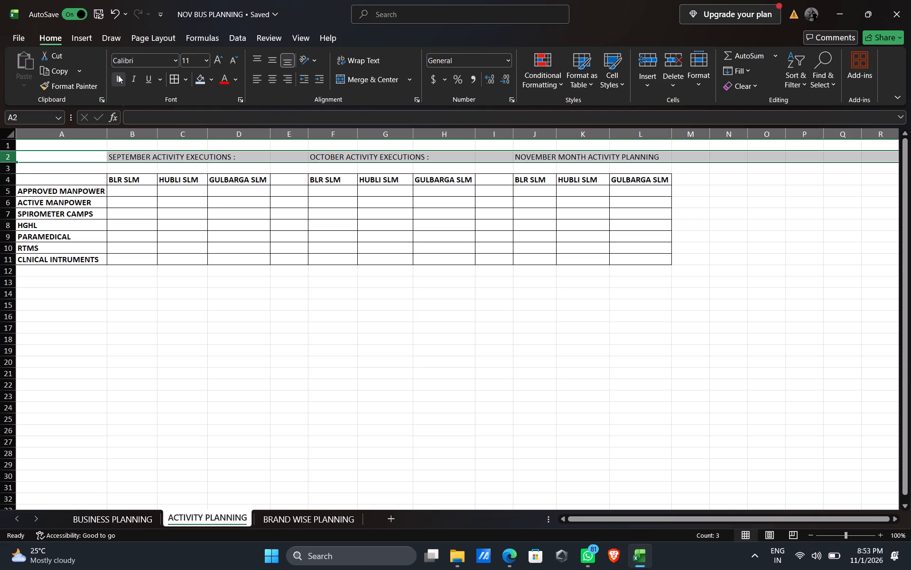
pyautogui.click(118, 74)
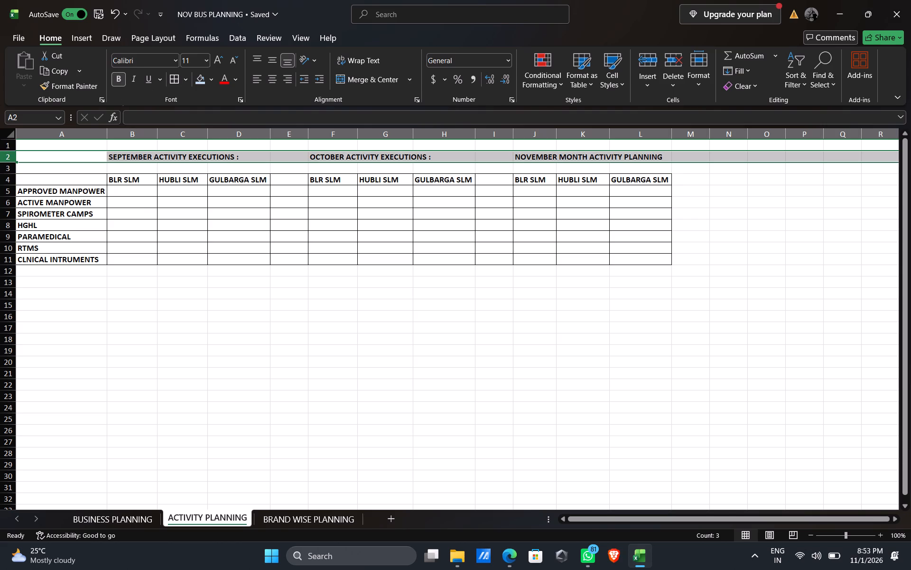
pyautogui.click(183, 269)
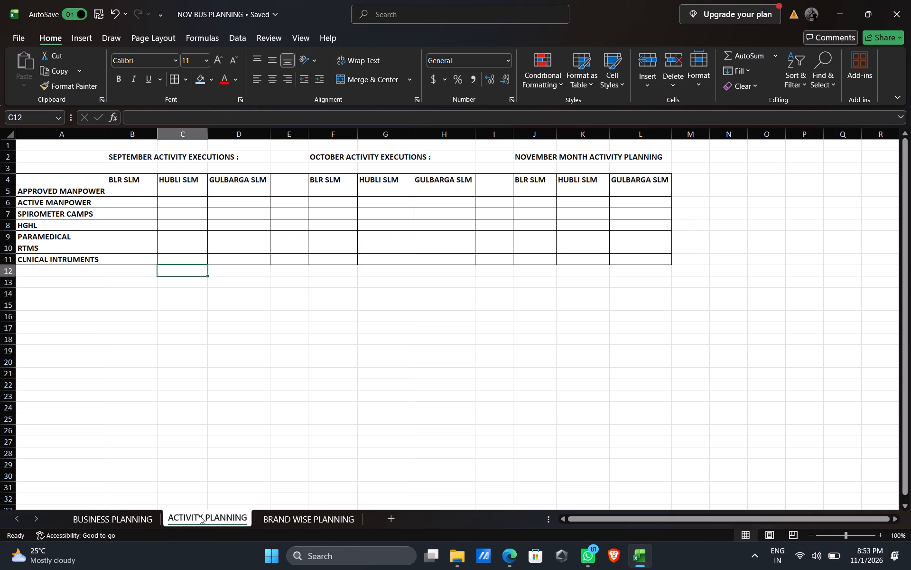
# Copy the HQ NAME list A3:A43 from the BUSINESS PLANNING sheet into A3 of the BRAND WISE PLANNING sheet.
pyautogui.click(127, 520)
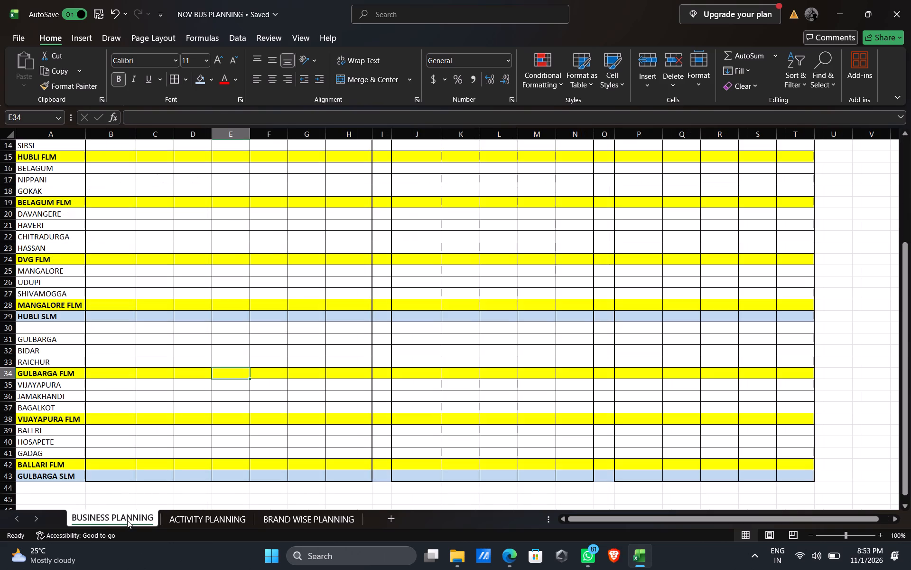
pyautogui.moveTo(587, 517); pyautogui.dragTo(567, 517)
pyautogui.moveTo(904, 332); pyautogui.dragTo(905, 224)
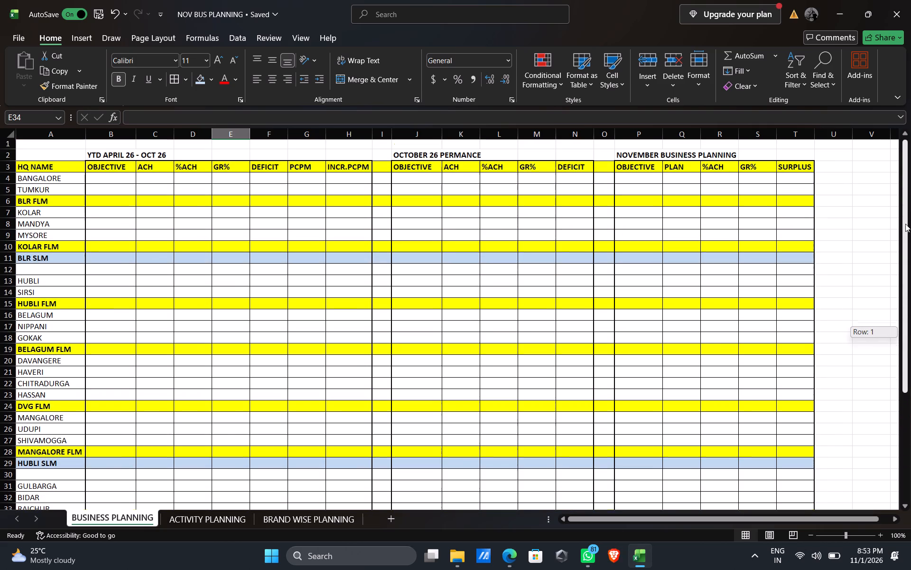
pyautogui.moveTo(905, 224); pyautogui.dragTo(906, 207)
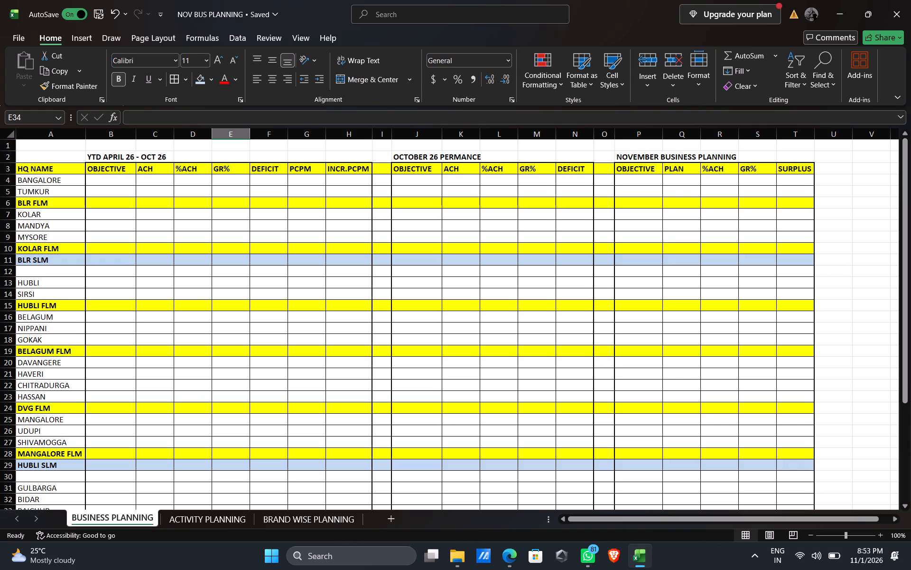
pyautogui.moveTo(27, 171); pyautogui.dragTo(41, 351)
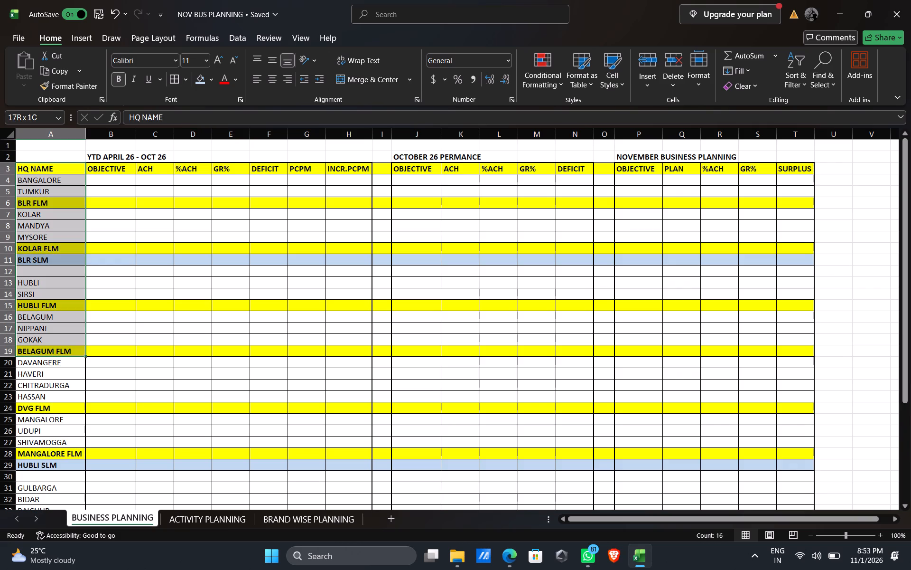
pyautogui.moveTo(41, 351); pyautogui.dragTo(63, 520)
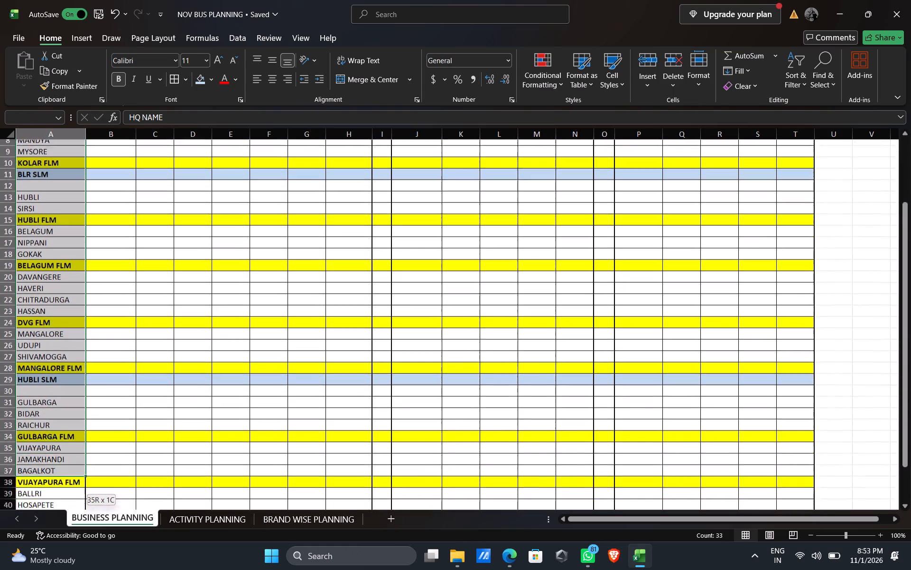
pyautogui.moveTo(63, 520); pyautogui.dragTo(59, 467)
pyautogui.hotkey('ctrl', 'c')
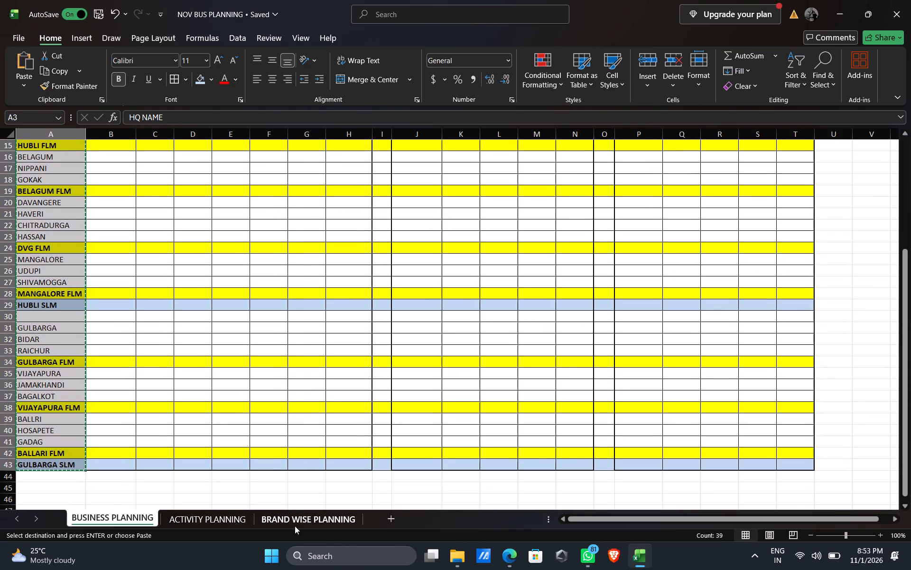
pyautogui.click(296, 517)
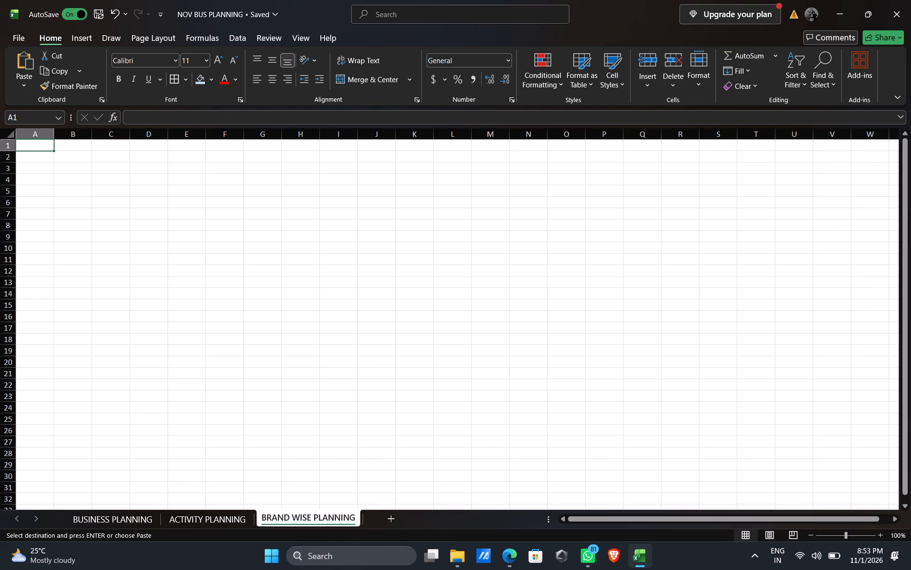
pyautogui.click(36, 168)
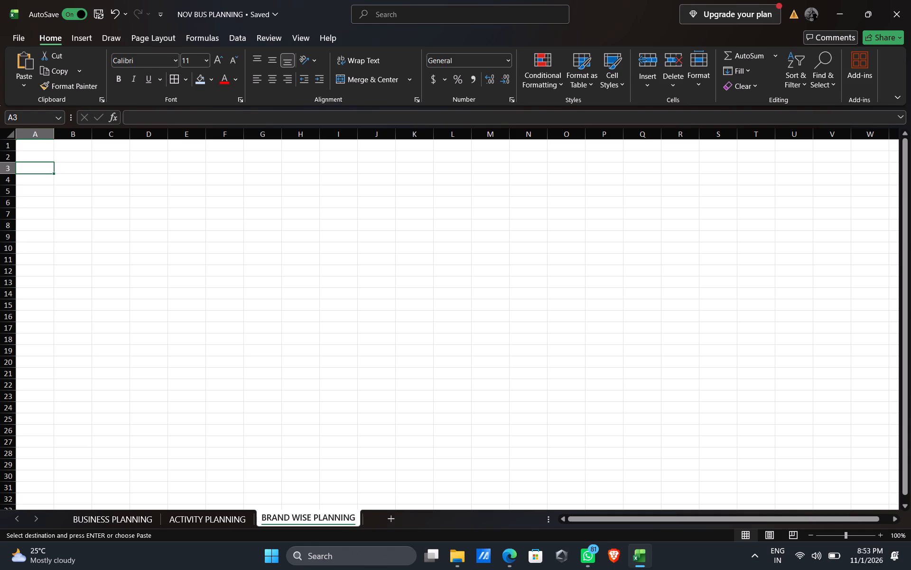
pyautogui.hotkey('ctrl', 'v')
# Widen column A of the BRAND WISE PLANNING sheet to fit the HQ names.
pyautogui.moveTo(54, 130); pyautogui.dragTo(78, 133)
pyautogui.moveTo(78, 133); pyautogui.dragTo(84, 133)
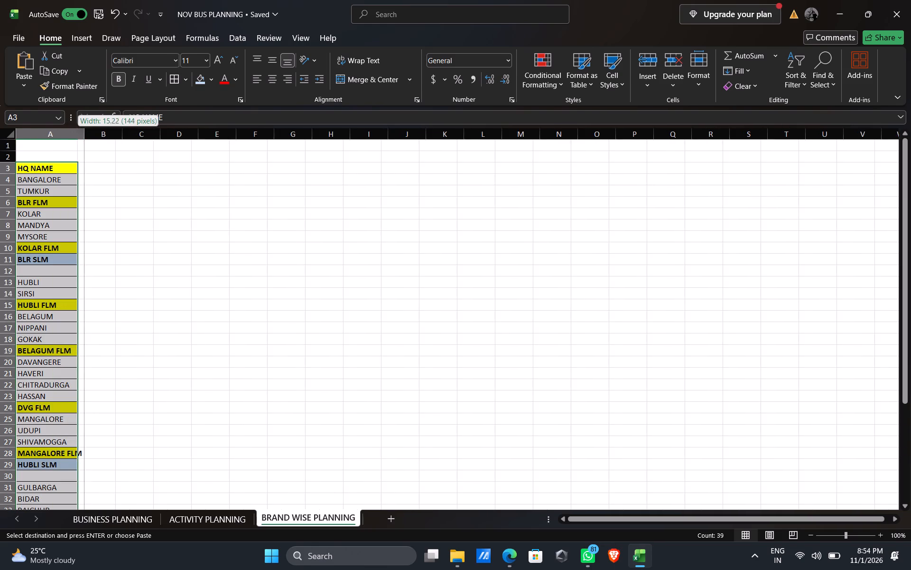
pyautogui.moveTo(84, 133); pyautogui.dragTo(94, 135)
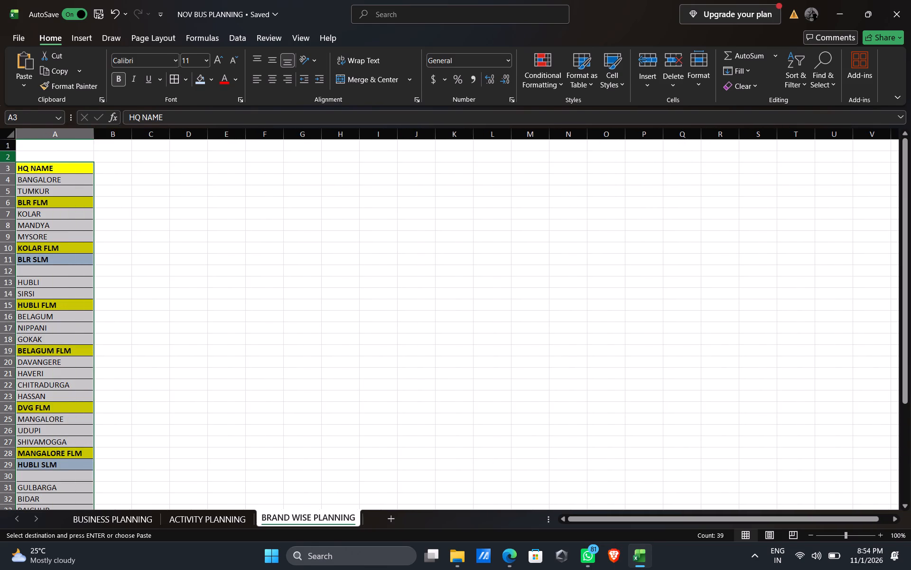
# Insert a blank row above row 2 so the HQ list moves down one row.
pyautogui.click(6, 158)
pyautogui.rightClick(6, 158)
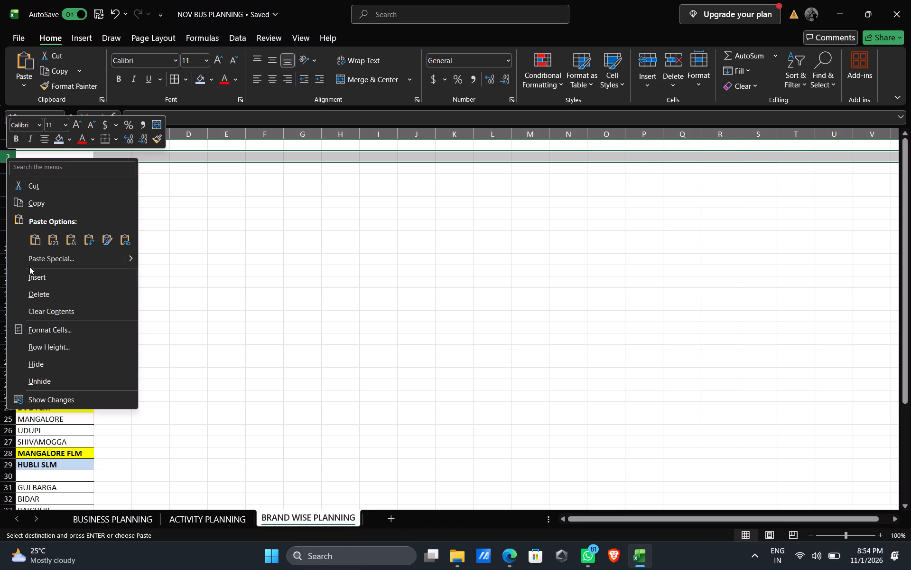
pyautogui.click(30, 277)
# Enter the title "LAST 3 MONTHS TREND UNIT WISE SALE ACH :" in cell B2.
pyautogui.click(107, 157)
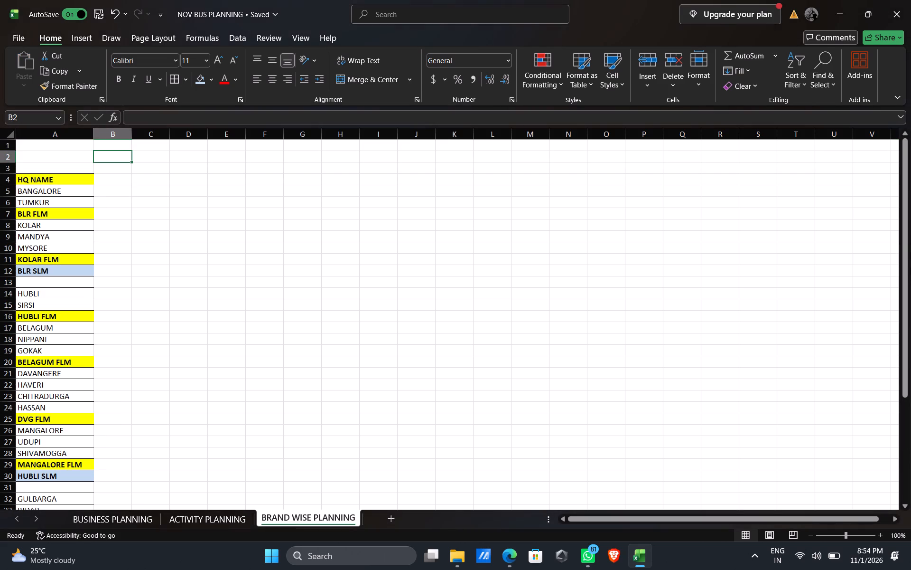
pyautogui.write('LAST')
pyautogui.press('space')
pyautogui.write('3')
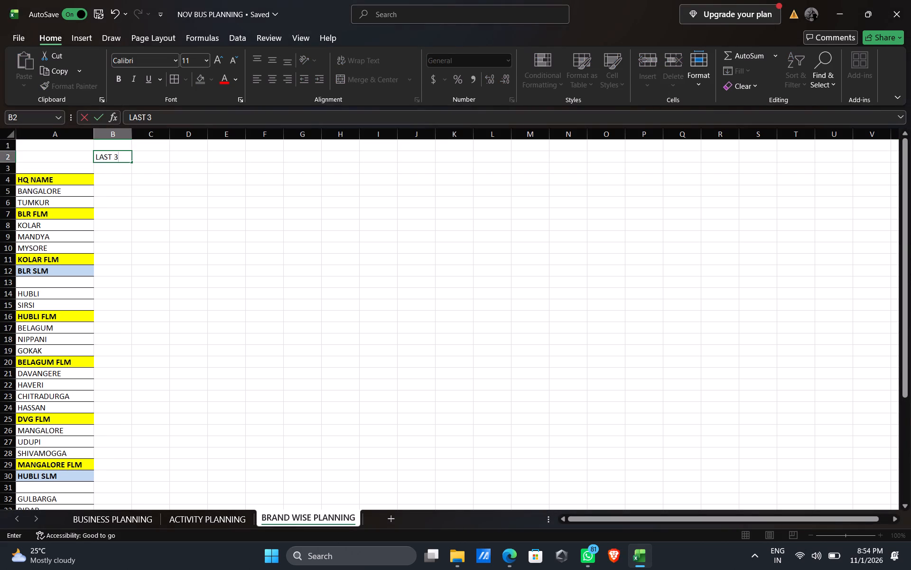
pyautogui.press('space')
pyautogui.write('MONTHS TREND')
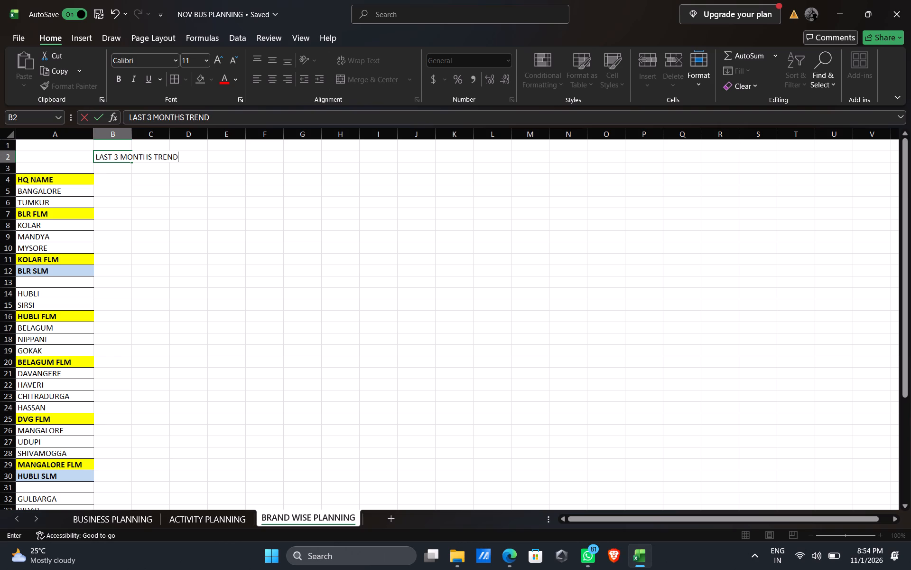
pyautogui.press('space')
pyautogui.write('UNIT WISE')
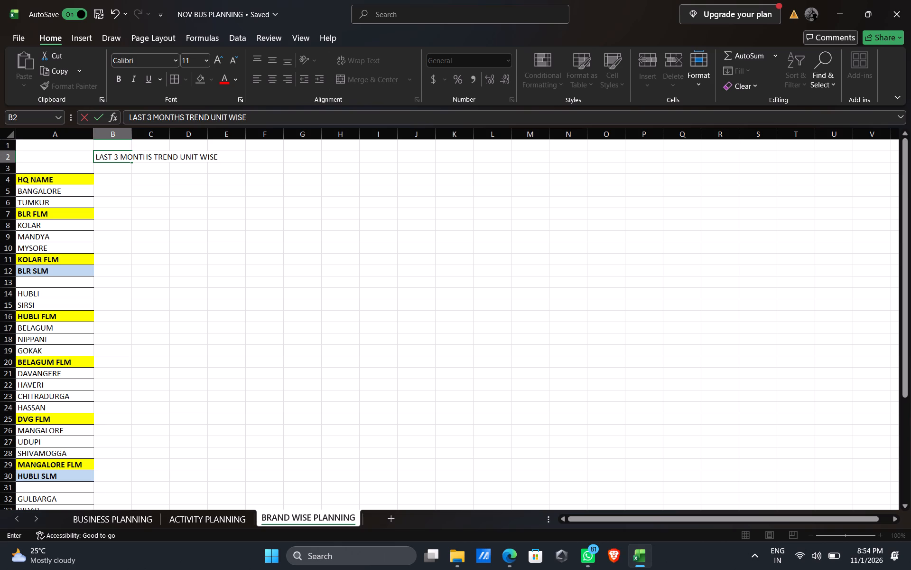
pyautogui.press('space')
pyautogui.write('SALE ACH')
pyautogui.press('space')
pyautogui.hotkey('shift', ':')
pyautogui.press('Return')
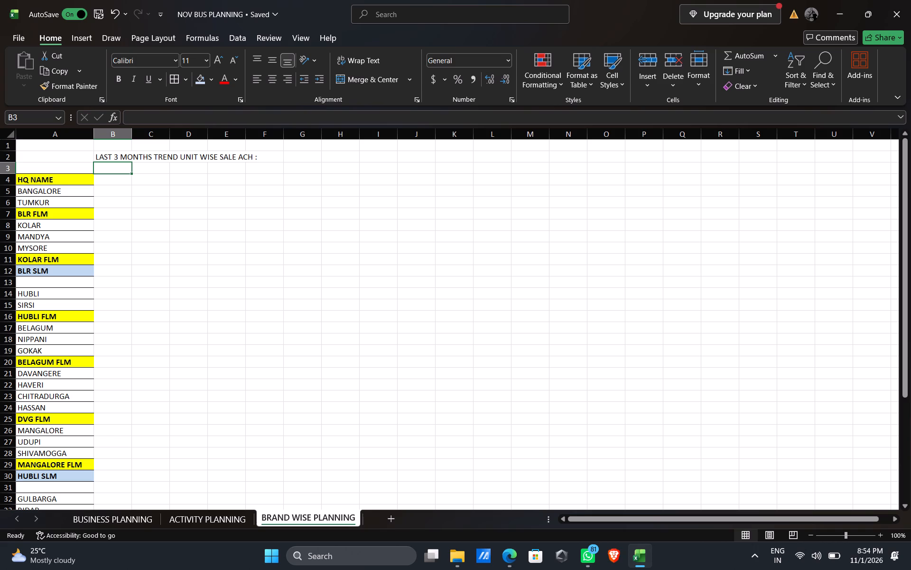
# Insert another blank row directly above the HQ NAME header row.
pyautogui.press('Down')
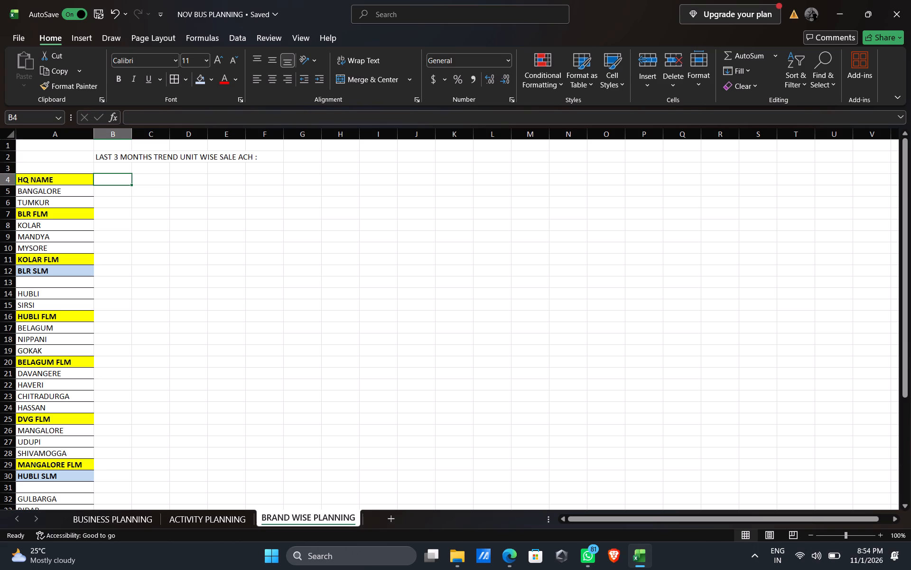
pyautogui.click(6, 179)
pyautogui.rightClick(6, 179)
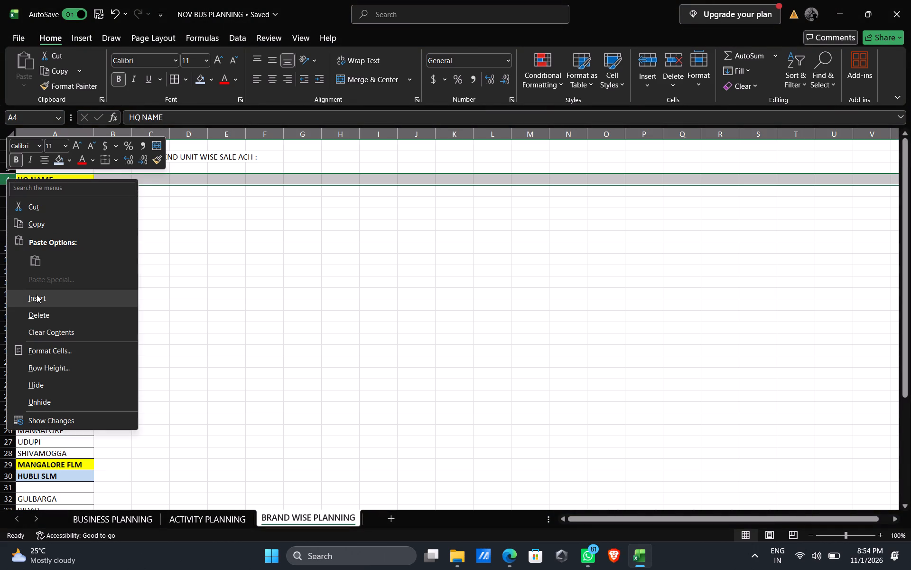
pyautogui.click(37, 294)
# Enter the month headings AUG, SEP, OCT and NOV in B5:E5, beside HQ NAME.
pyautogui.click(117, 192)
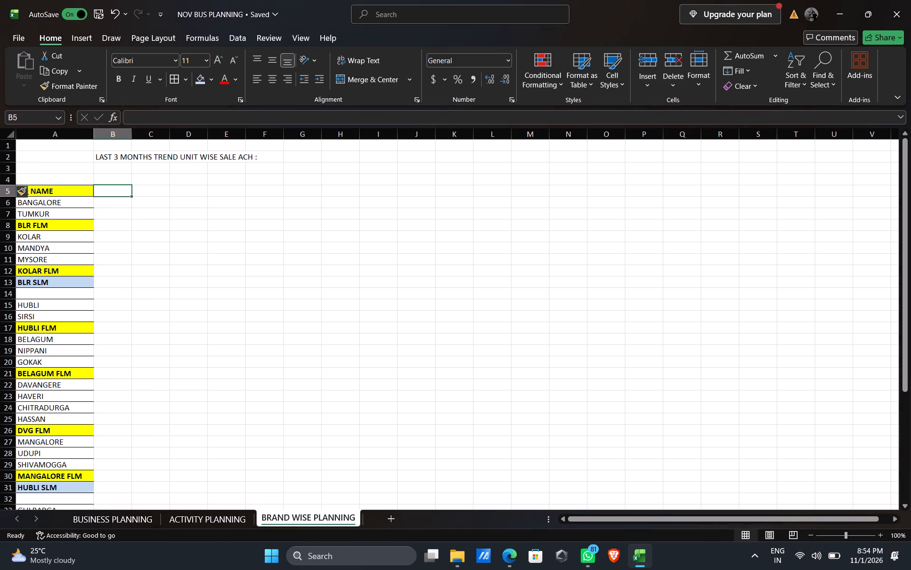
pyautogui.write('AUG')
pyautogui.press('Right')
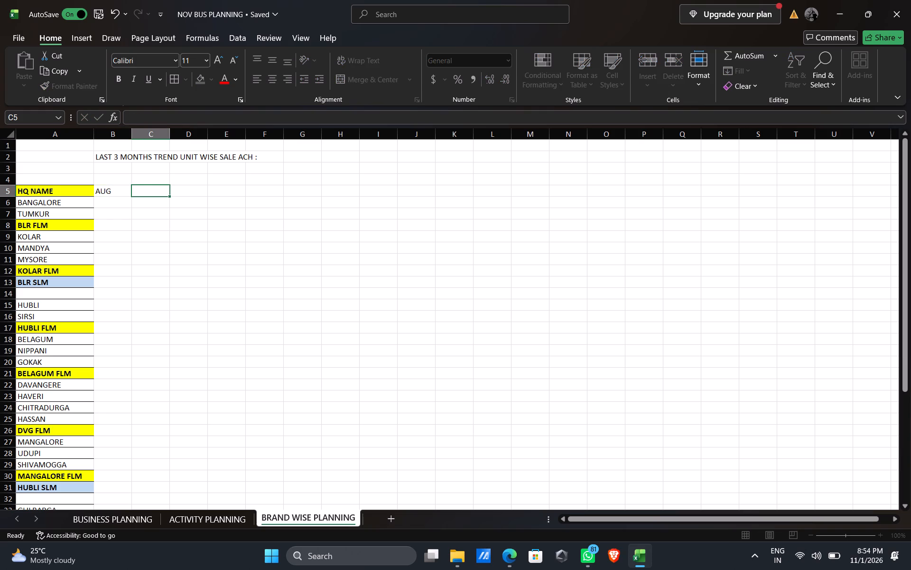
pyautogui.write('SEP')
pyautogui.press('Right')
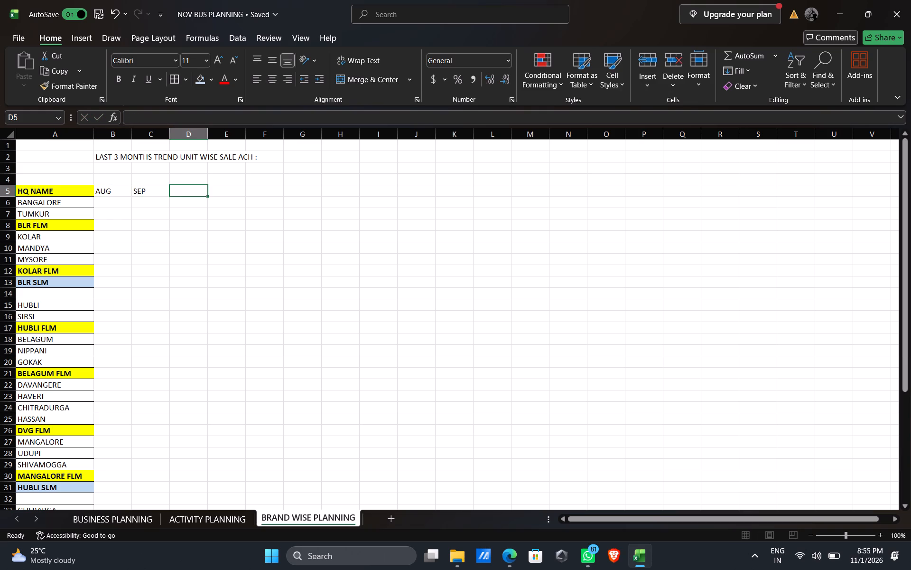
pyautogui.write('OCT')
pyautogui.press('Right')
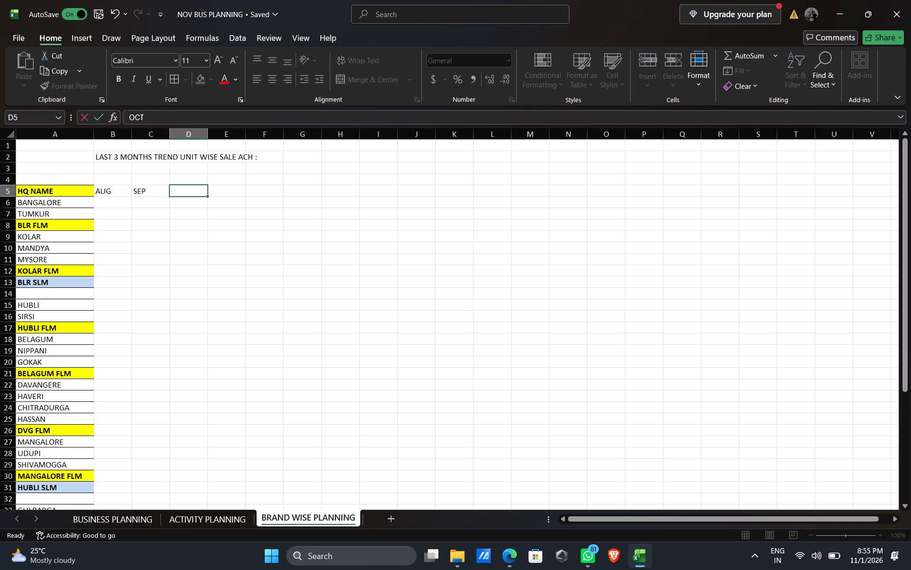
pyautogui.write('NOV')
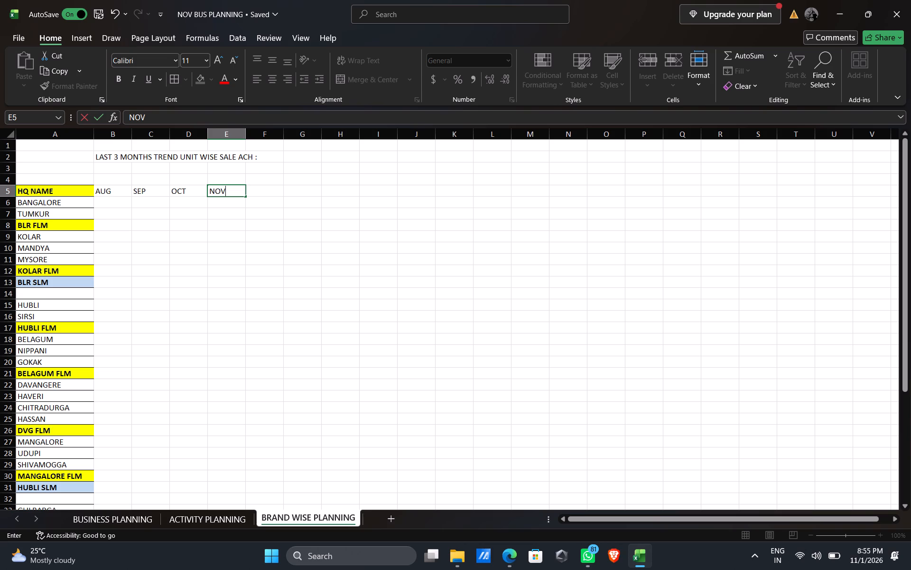
pyautogui.press('Right')
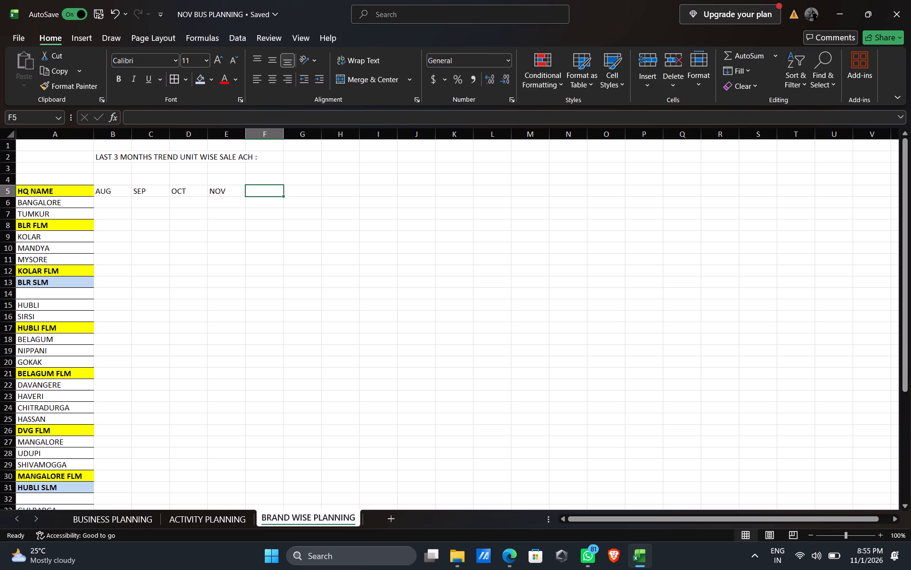
pyautogui.press('Left')
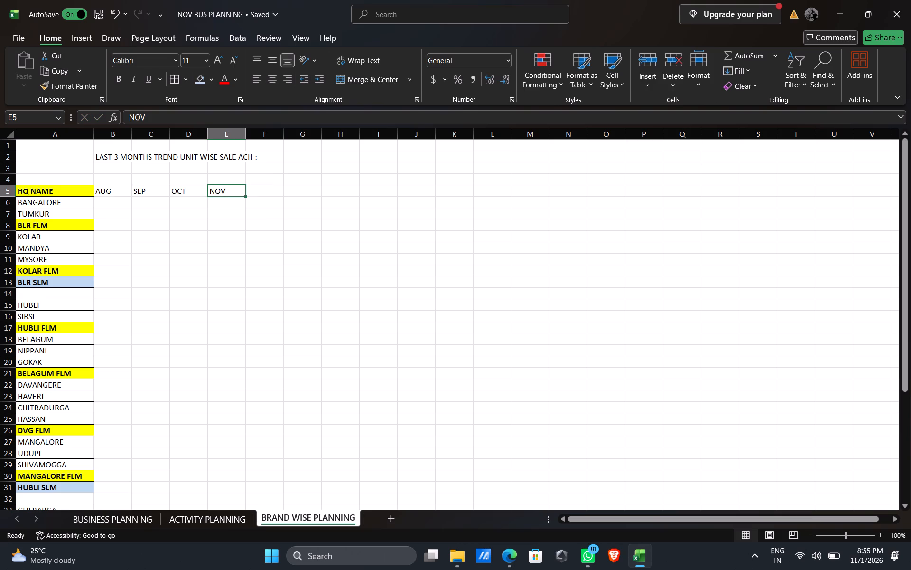
# Add the label PLAN above NOV in E4 and the brand name BUDAWAYS above AUG in B4.
pyautogui.click(215, 180)
pyautogui.write('PLAN')
pyautogui.press('Left')
pyautogui.press('Left')
pyautogui.press('Left')
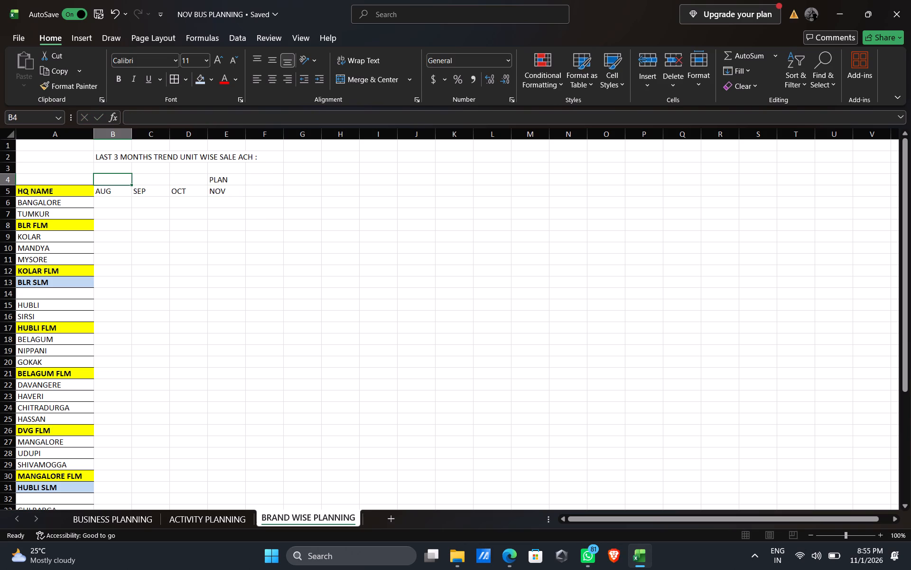
pyautogui.write('BUDAWAYS')
pyautogui.press('Right')
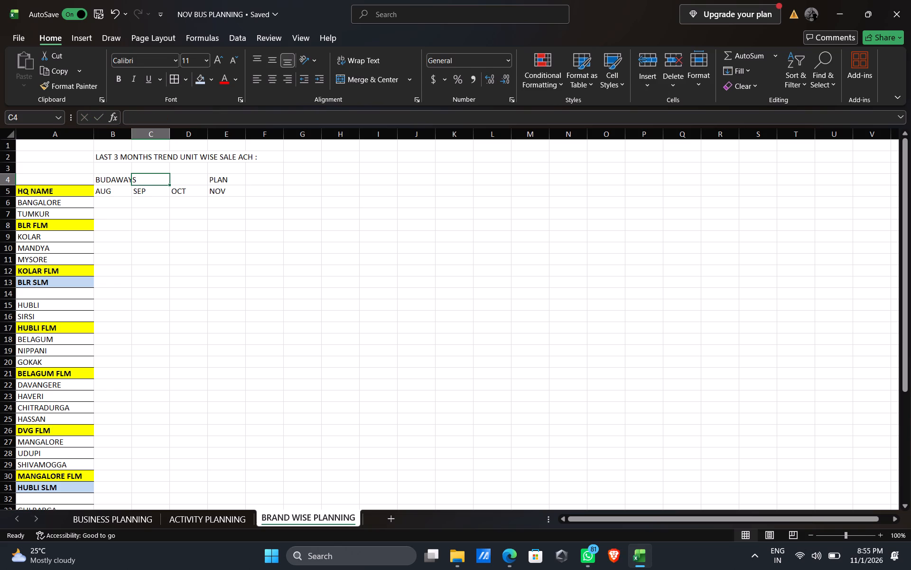
# Copy the brand and month heading block B4:E5 into F4, J4, N4 and R4 for four more brand blocks.
pyautogui.moveTo(108, 179); pyautogui.dragTo(187, 184)
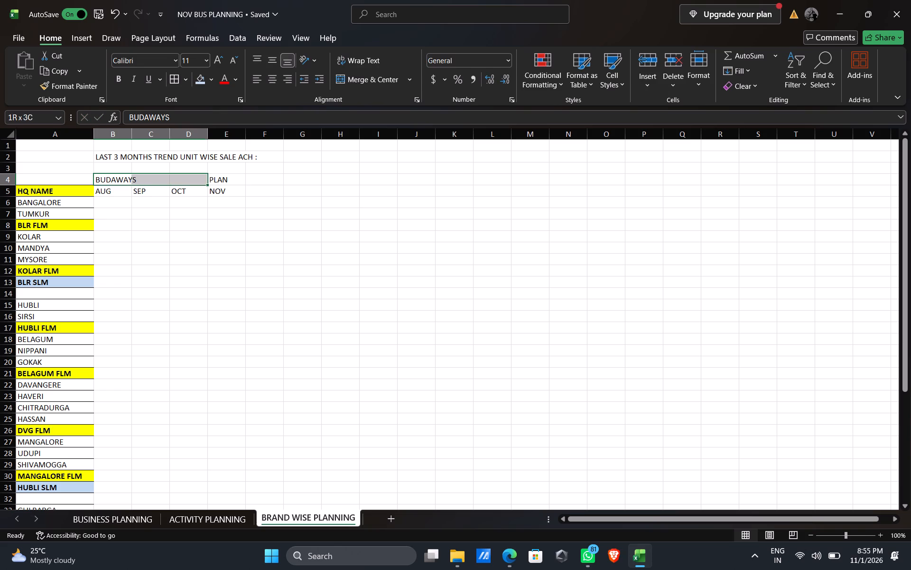
pyautogui.moveTo(187, 184); pyautogui.dragTo(213, 192)
pyautogui.hotkey('ctrl', 'c')
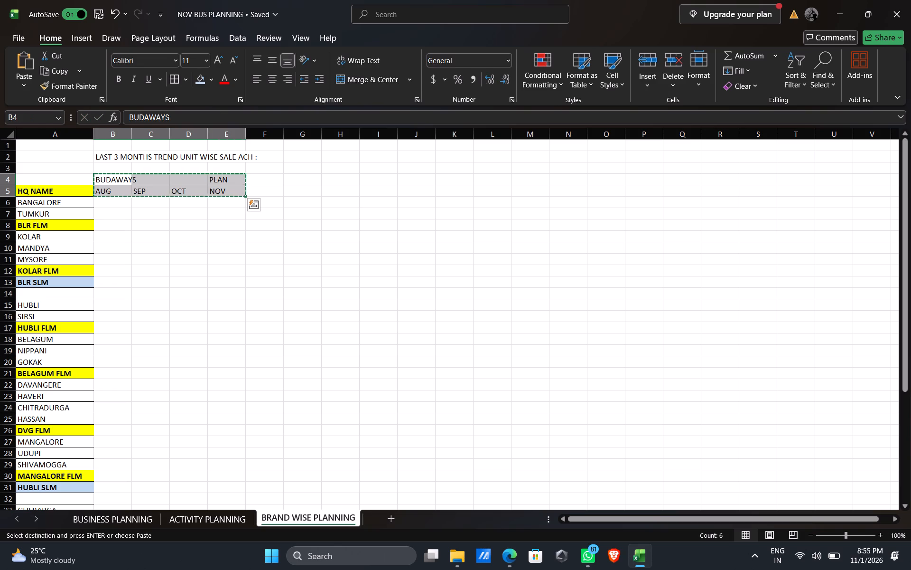
pyautogui.click(261, 180)
pyautogui.hotkey('ctrl', 'v')
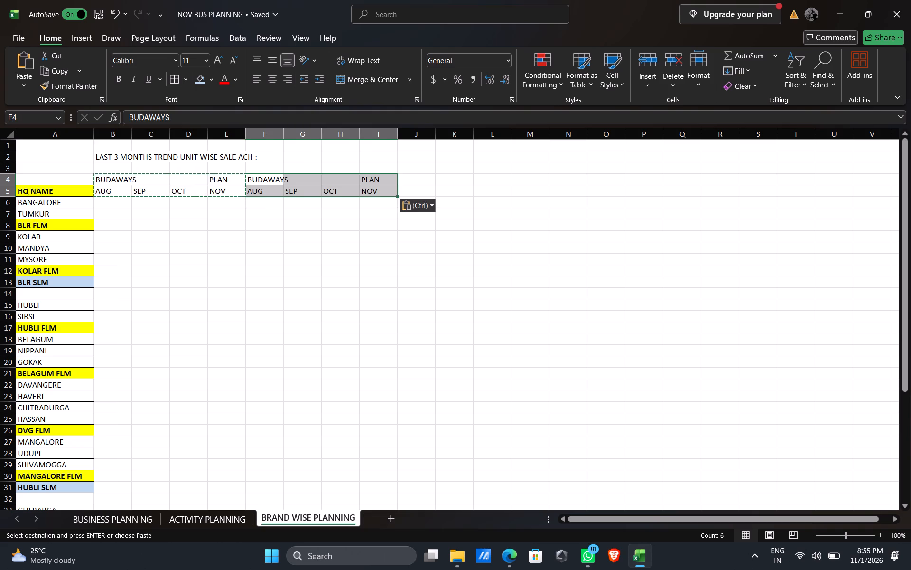
pyautogui.click(417, 180)
pyautogui.hotkey('ctrl', 'v')
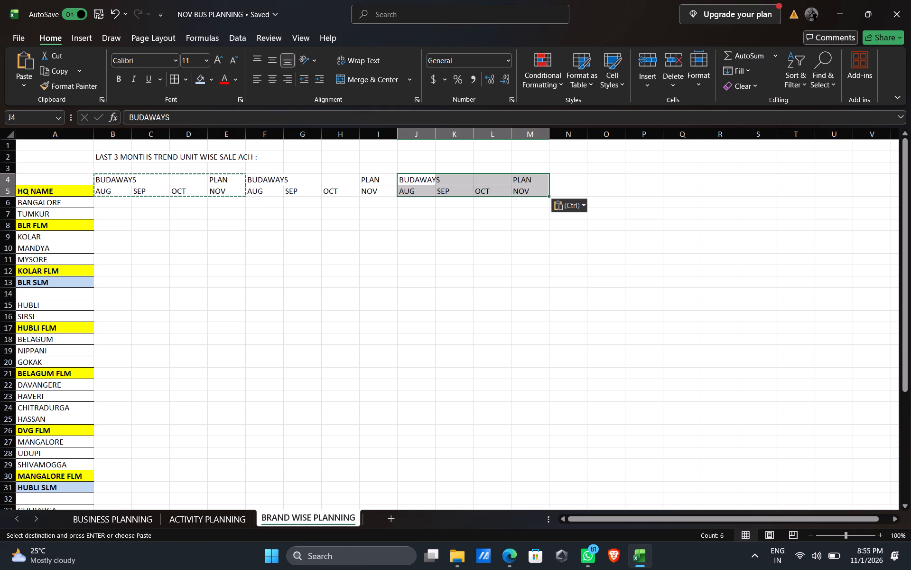
pyautogui.click(563, 179)
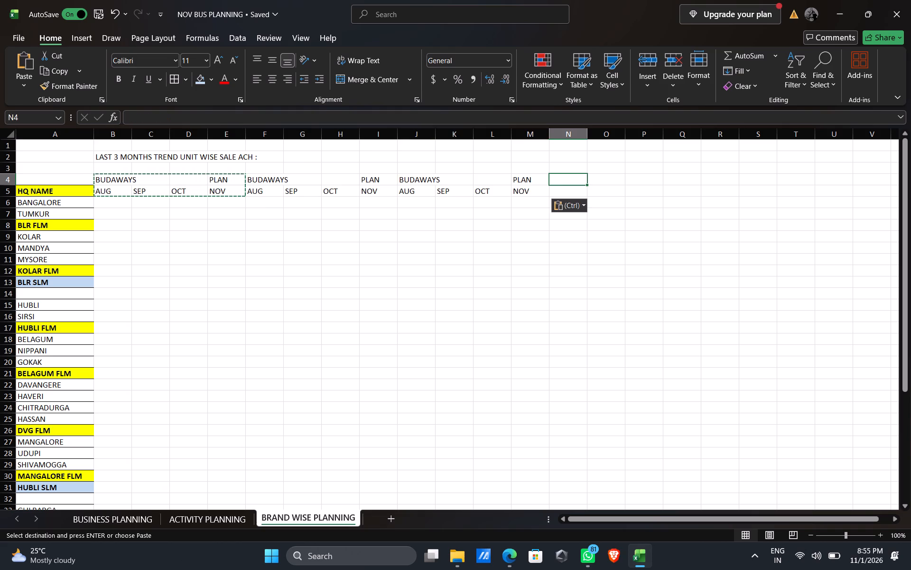
pyautogui.hotkey('ctrl', 'v')
pyautogui.click(720, 180)
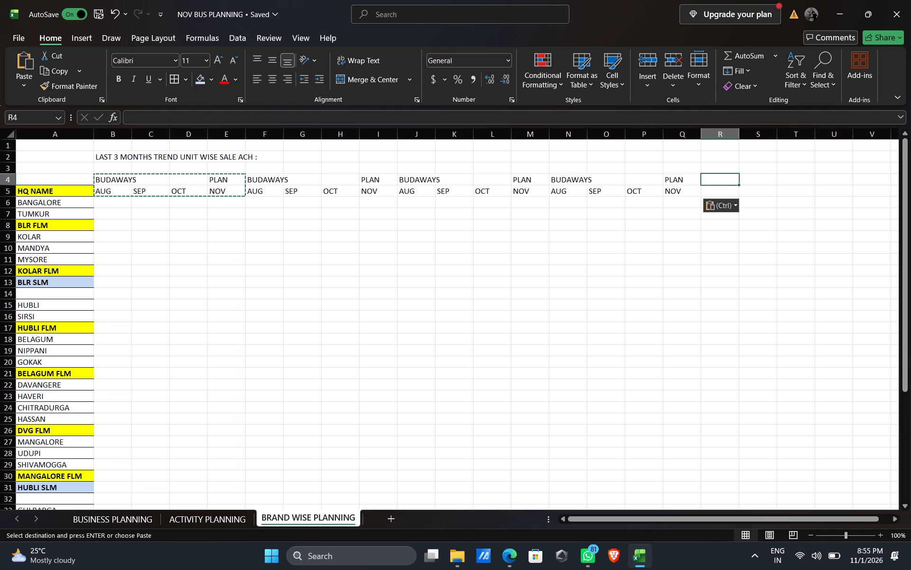
pyautogui.hotkey('ctrl', 'v')
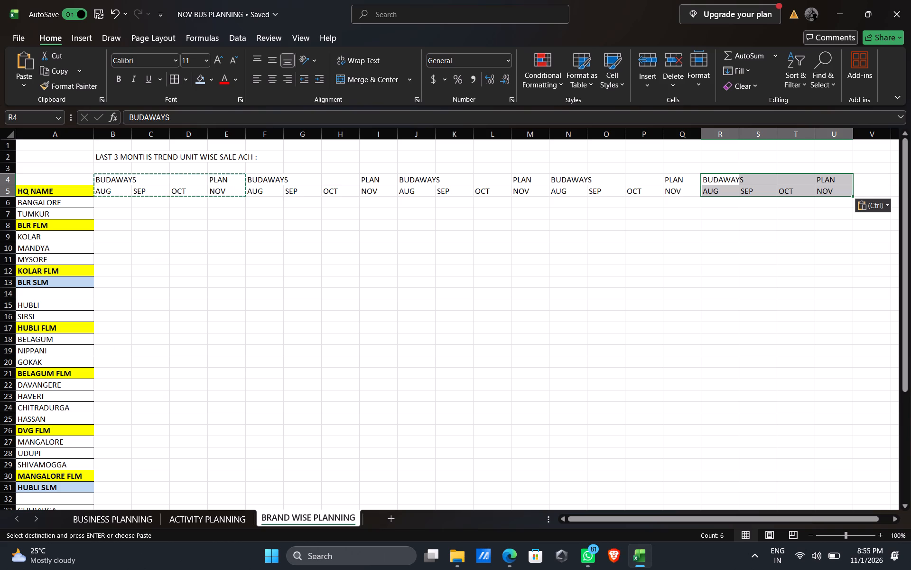
# Make the title row 2 bold and underlined.
pyautogui.click(6, 157)
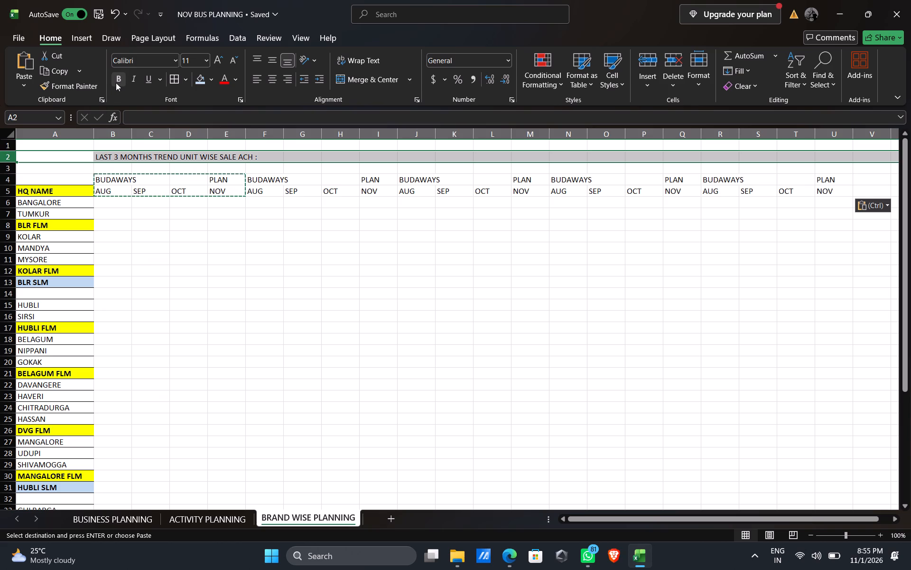
pyautogui.click(116, 82)
pyautogui.click(148, 85)
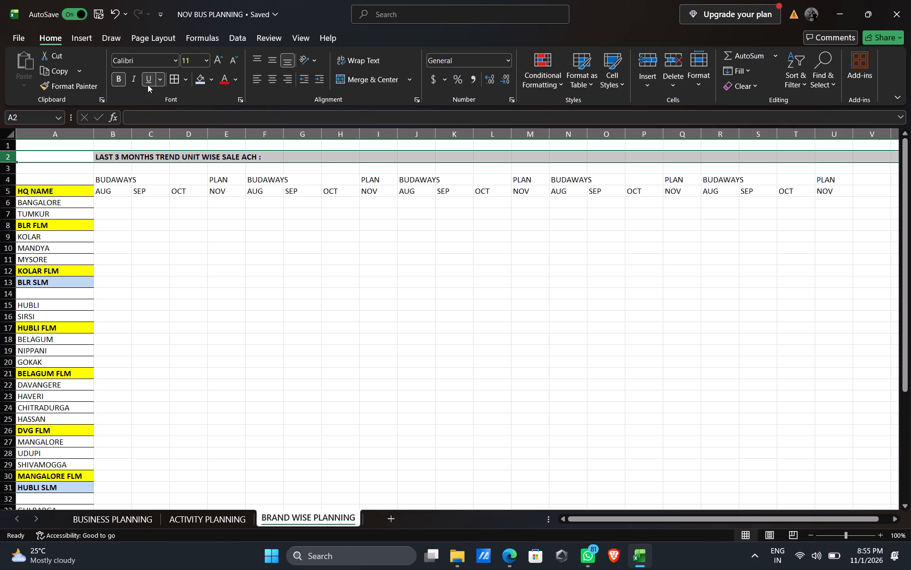
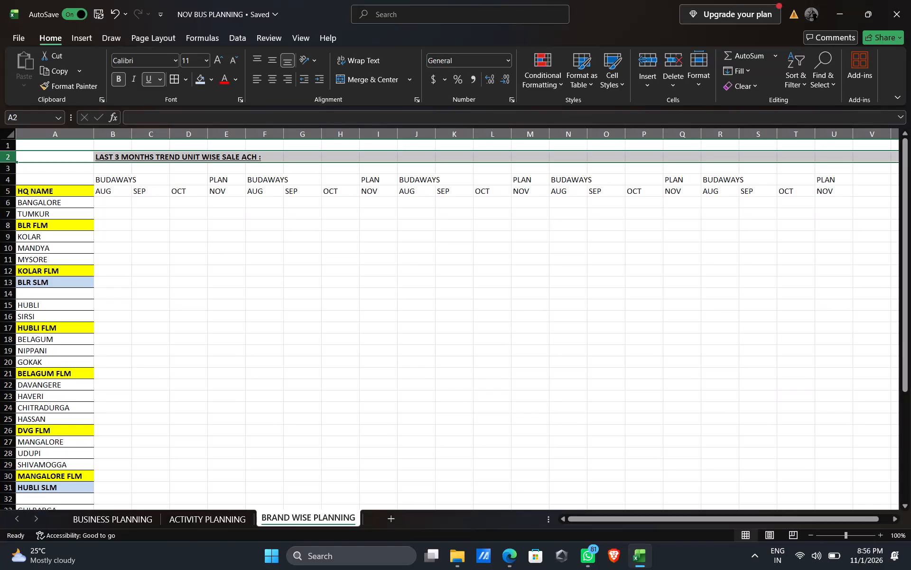
# Change the second block's brand name in F4 to BUDAWAYS F.
pyautogui.click(265, 180)
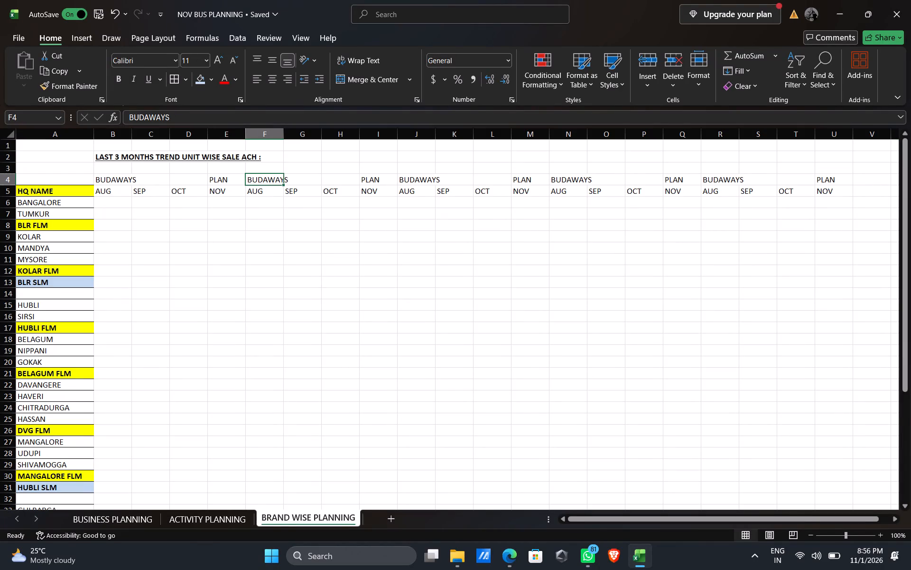
pyautogui.click(173, 115)
pyautogui.press('space')
pyautogui.write('F')
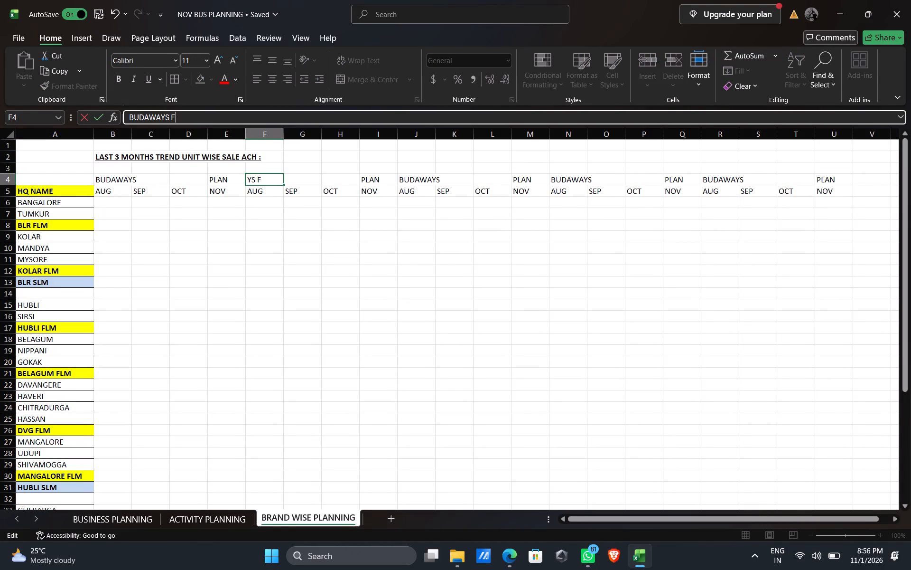
pyautogui.press('Return')
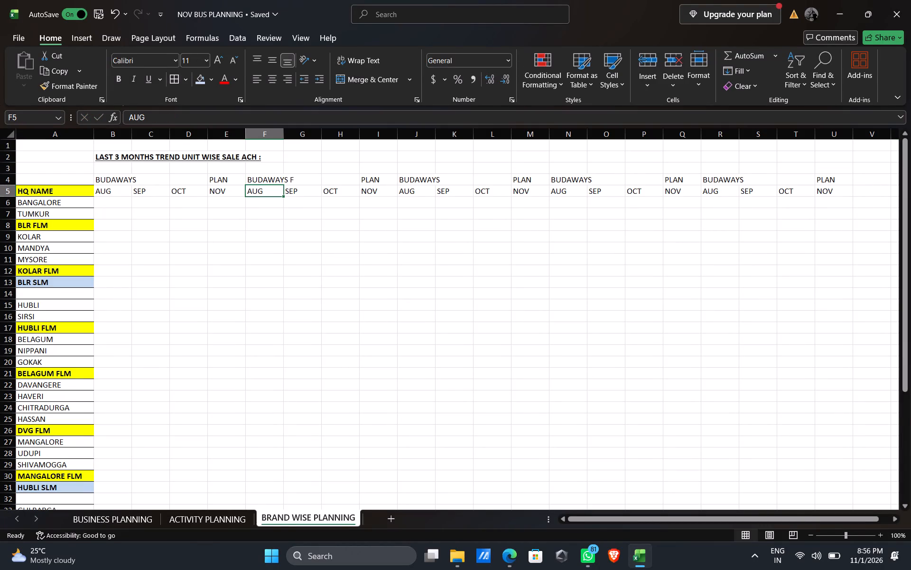
# Replace the third block's brand name in J4 with IPRALUNGS.
pyautogui.press('Up')
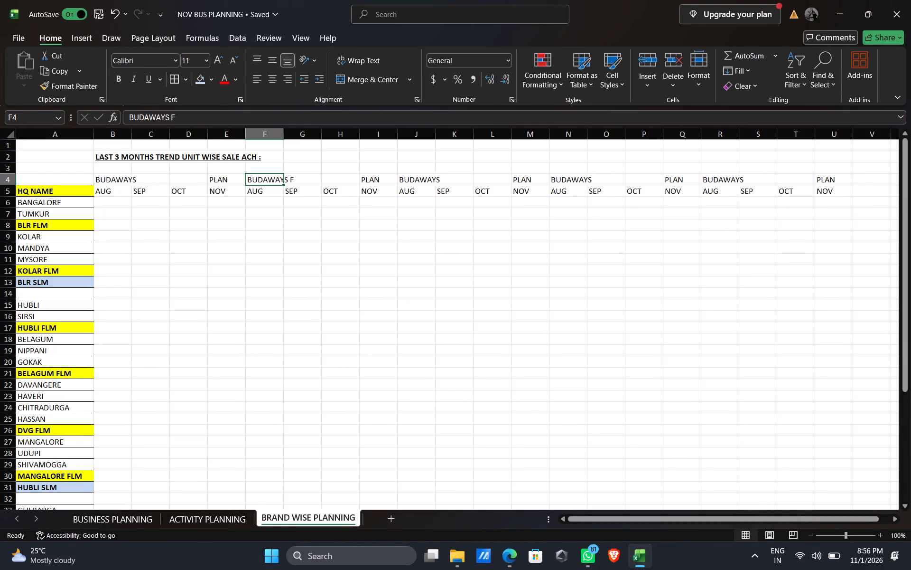
pyautogui.press('Right')
pyautogui.press('Right')
pyautogui.press('Right')
pyautogui.press('Right')
pyautogui.click(173, 115)
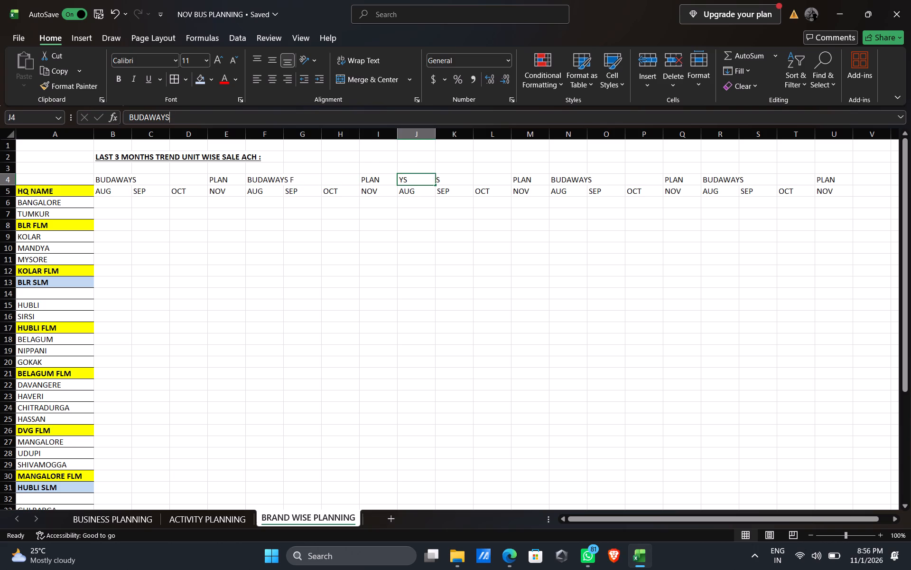
pyautogui.press('BackSpace')
pyautogui.press('BackSpace')
pyautogui.press('BackSpace')
pyautogui.press('BackSpace')
pyautogui.press('BackSpace')
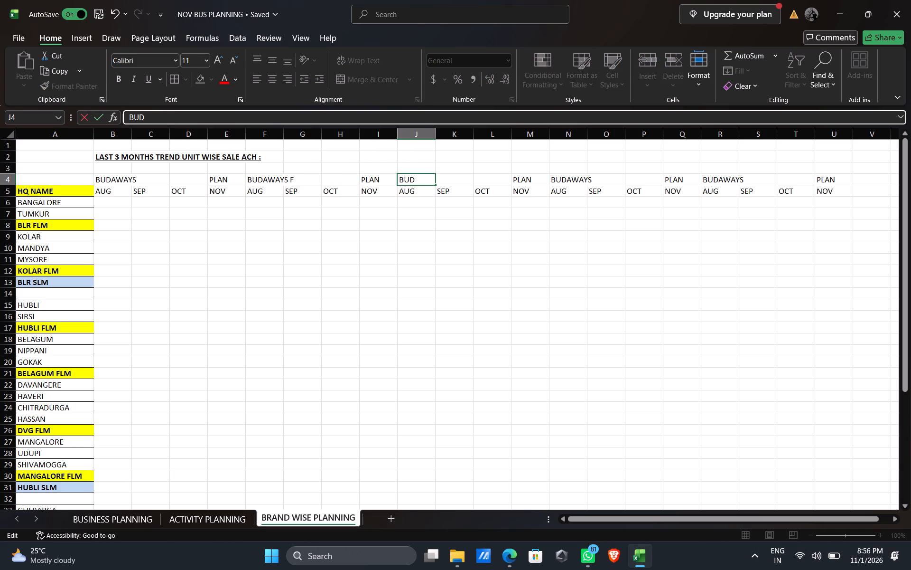
pyautogui.press('BackSpace')
pyautogui.press('BackSpace')
pyautogui.press('BackSpace')
pyautogui.press('BackSpace')
pyautogui.write('ABIWAYS')
pyautogui.press('BackSpace')
pyautogui.press('BackSpace')
pyautogui.press('BackSpace')
pyautogui.press('BackSpace')
pyautogui.press('BackSpace')
pyautogui.press('BackSpace')
pyautogui.press('BackSpace')
pyautogui.write('IPRALUNGS')
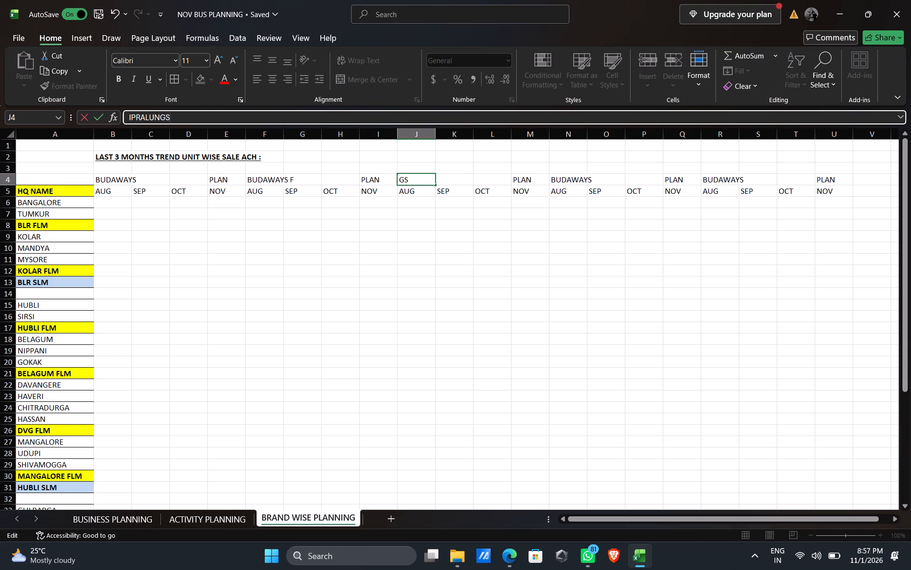
pyautogui.press('Return')
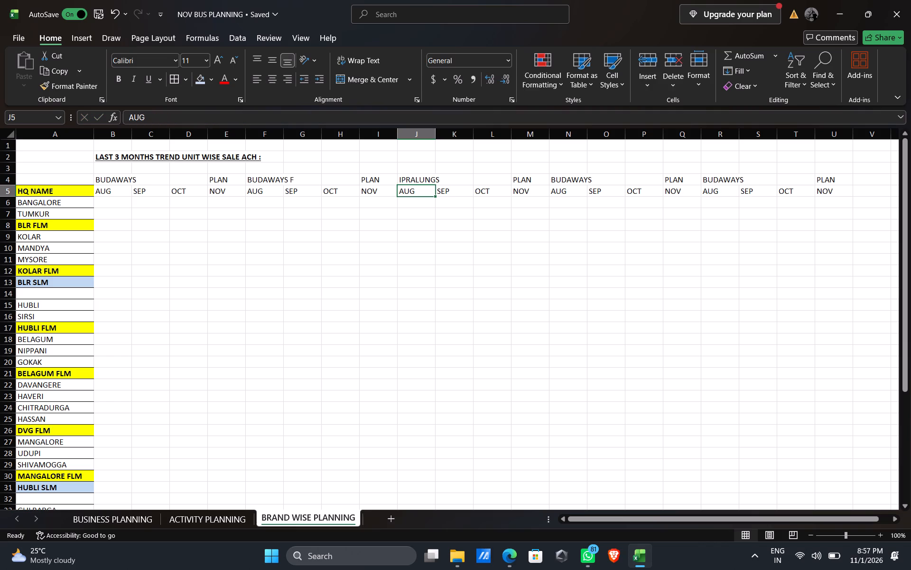
# Replace the fourth block's brand name in N4 with LANSONEED.
pyautogui.press('Up')
pyautogui.press('Right')
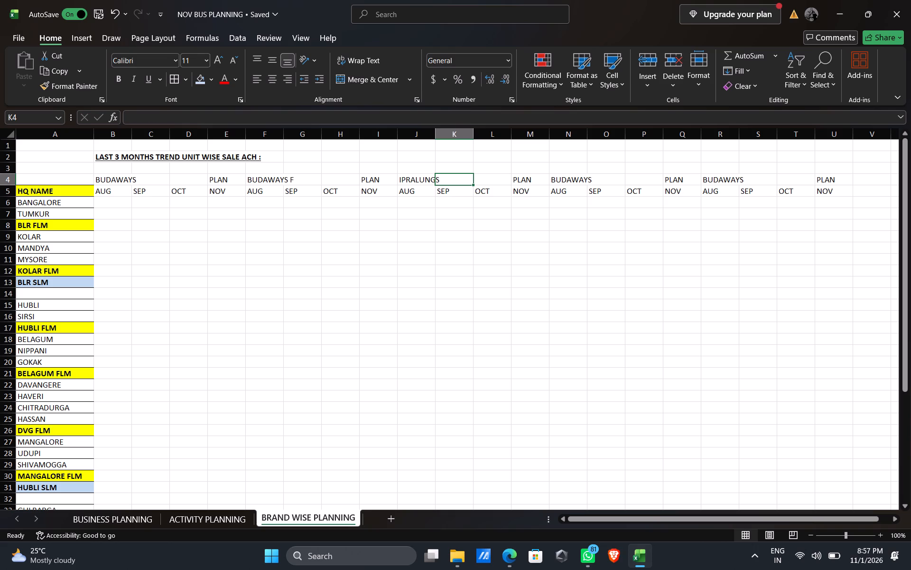
pyautogui.press('Right')
pyautogui.press('Right')
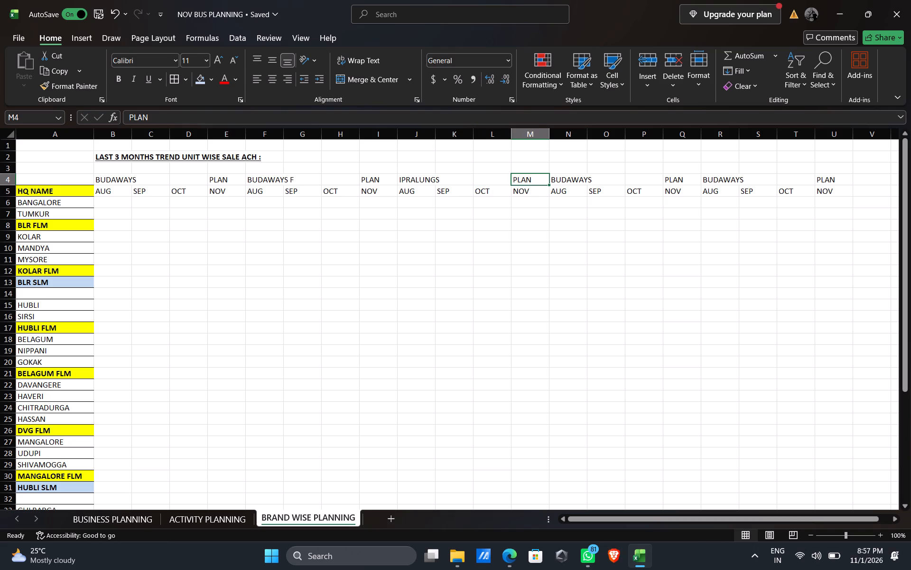
pyautogui.press('Right')
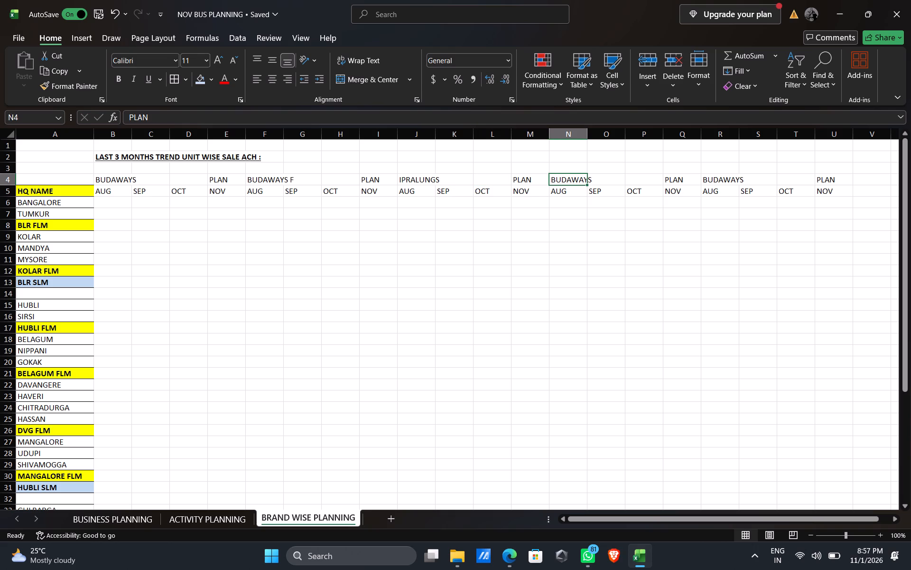
pyautogui.write('LANSO')
pyautogui.write('NEED')
pyautogui.press('Right')
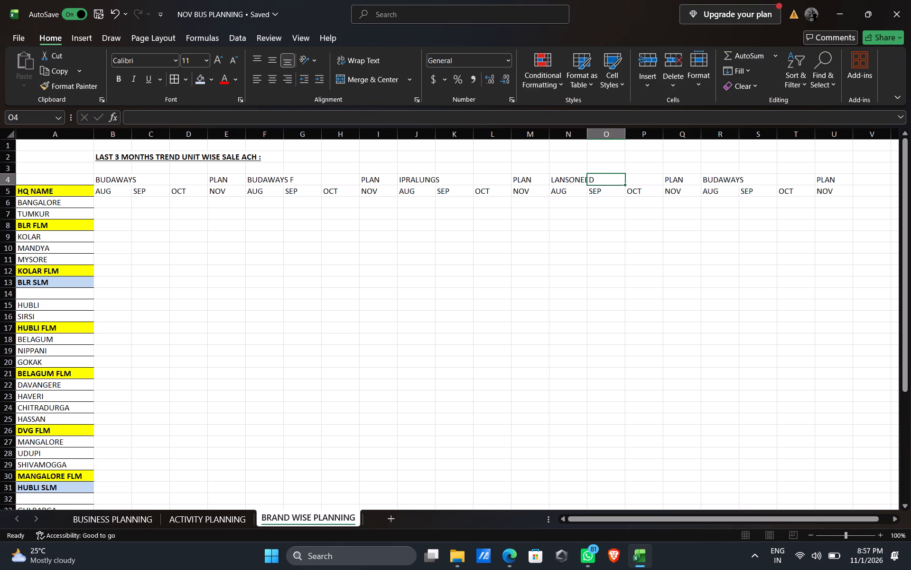
# Select the fifth block's brand name cell, R4.
pyautogui.press('Right')
pyautogui.press('Right')
pyautogui.press('Right')
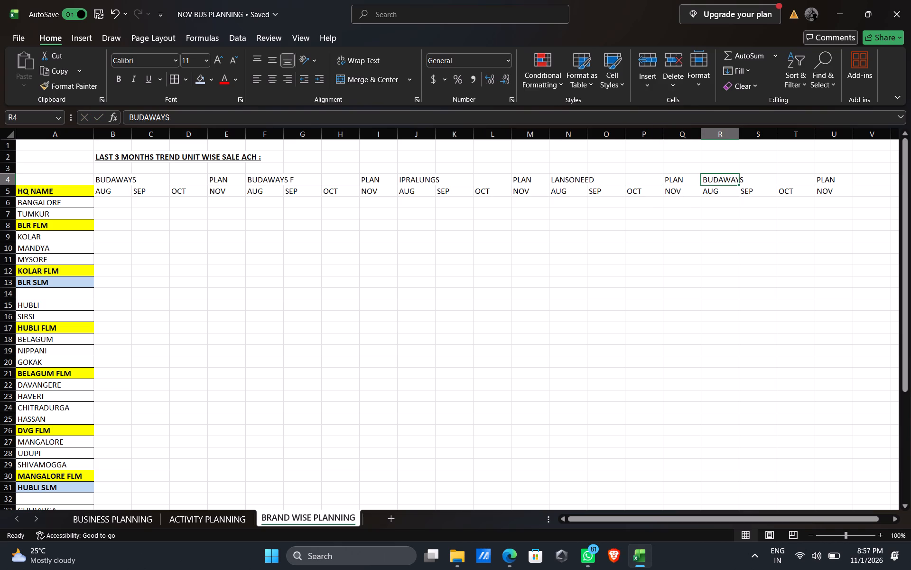
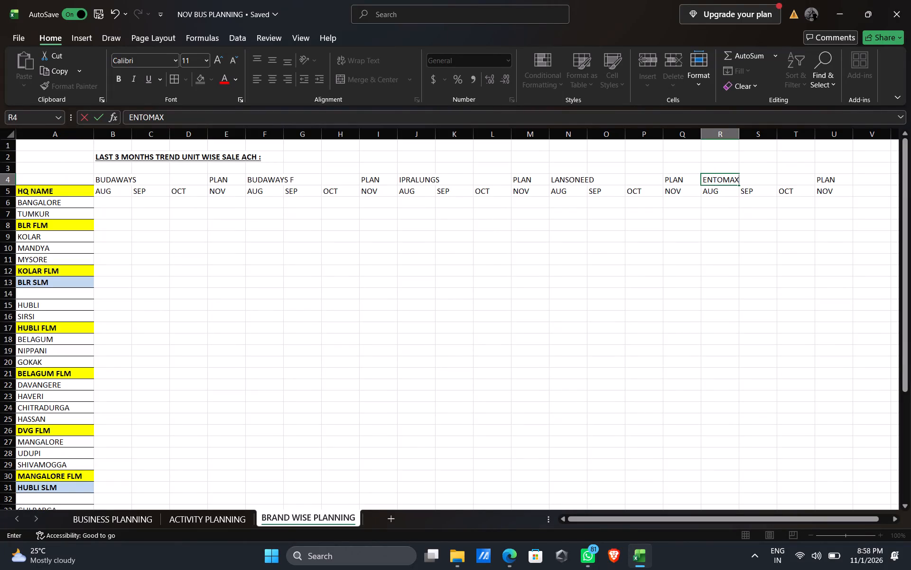
# Correct the fifth block's brand name in R4 to ENTROMAX.
pyautogui.press('BackSpace')
pyautogui.press('BackSpace')
pyautogui.press('BackSpace')
pyautogui.press('BackSpace')
pyautogui.write('ROMAX')
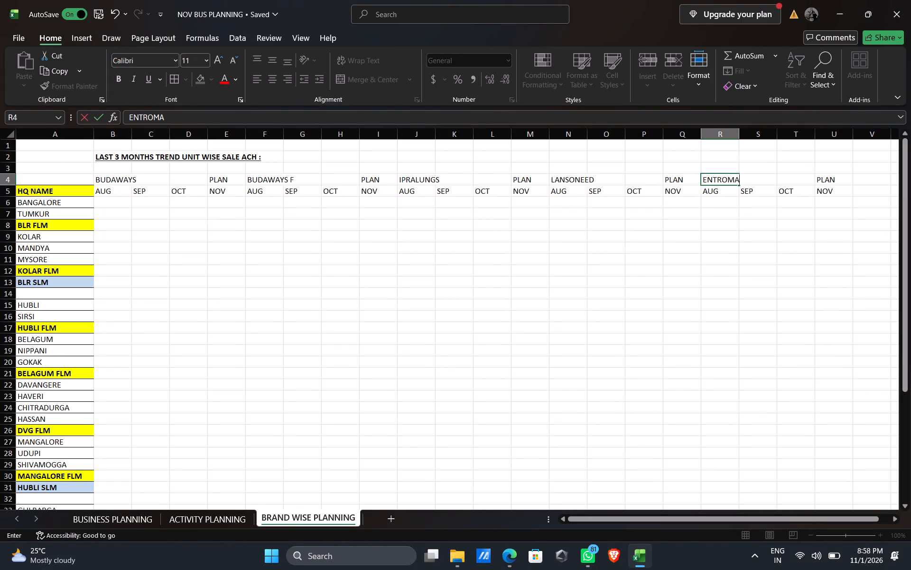
pyautogui.press('Return')
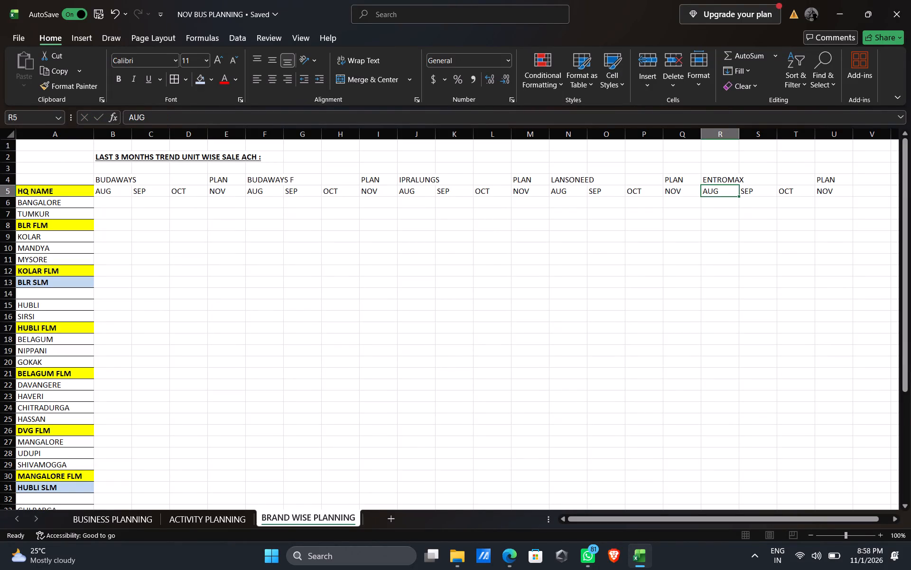
pyautogui.press('Up')
pyautogui.press('Right')
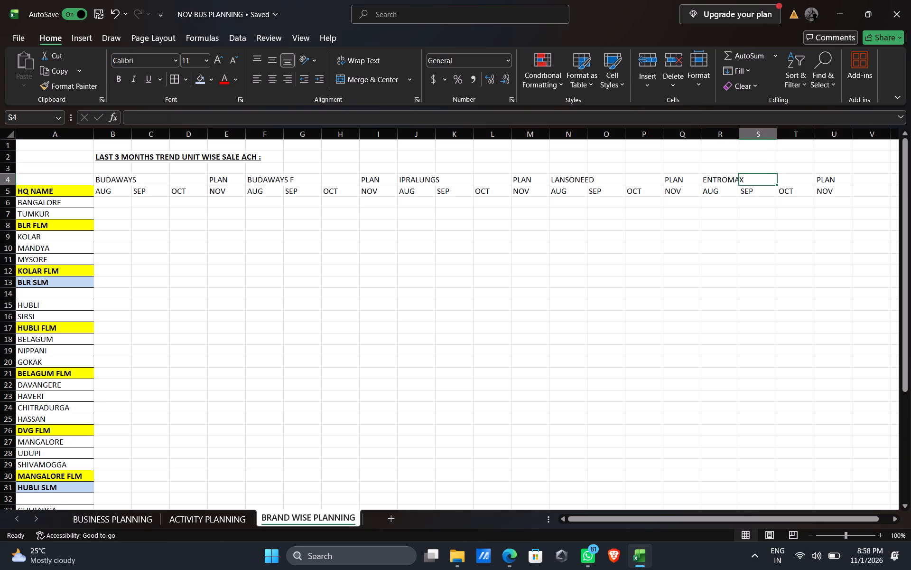
# Freeze the panes at column B so the HQ NAME column stays in view.
pyautogui.click(106, 132)
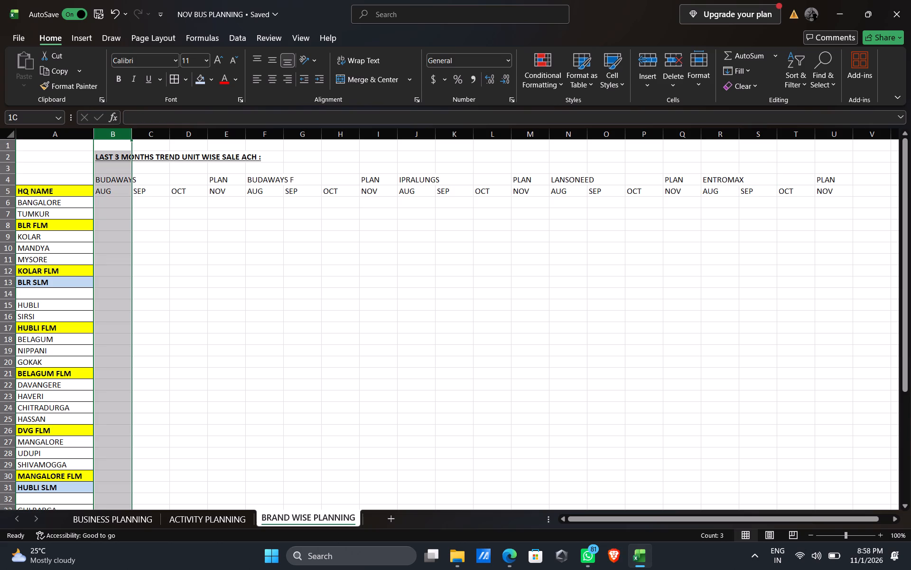
pyautogui.click(270, 39)
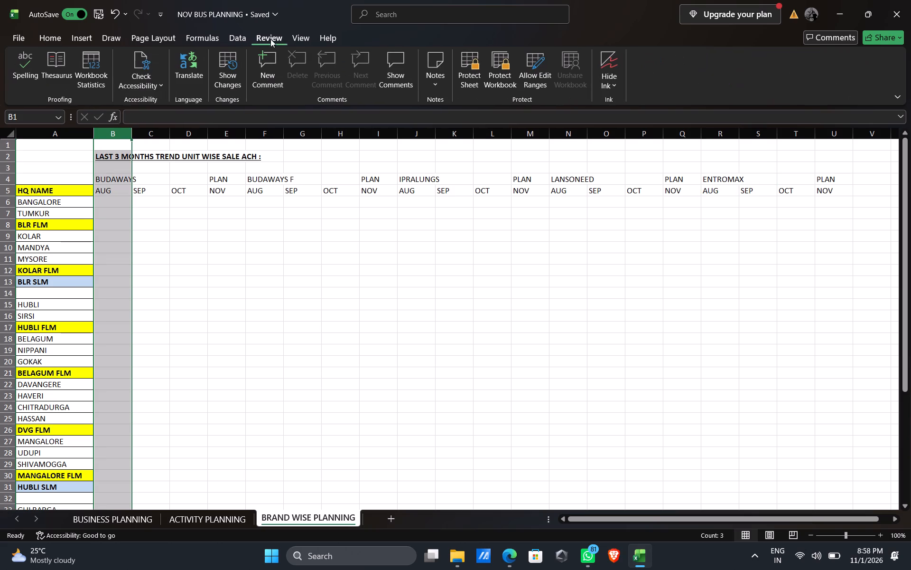
pyautogui.click(302, 38)
pyautogui.click(563, 82)
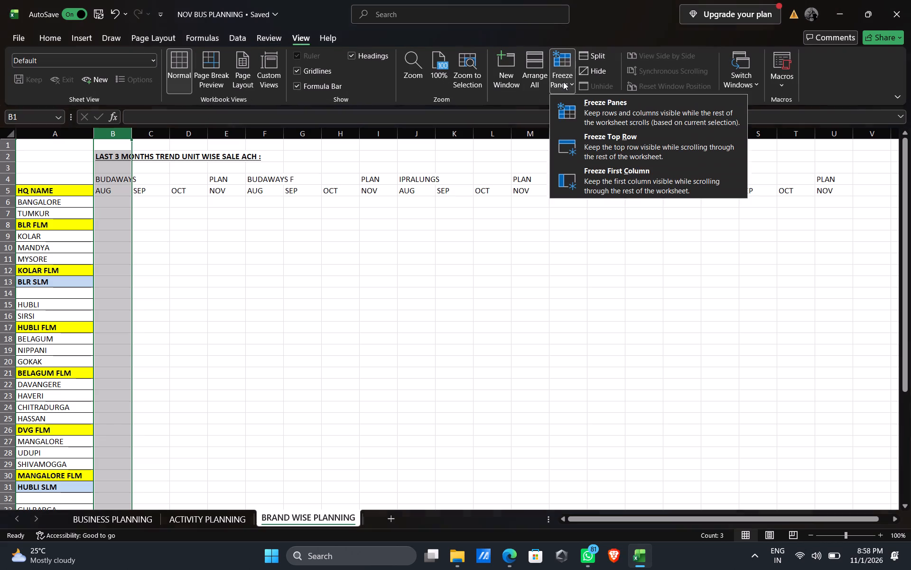
pyautogui.click(586, 113)
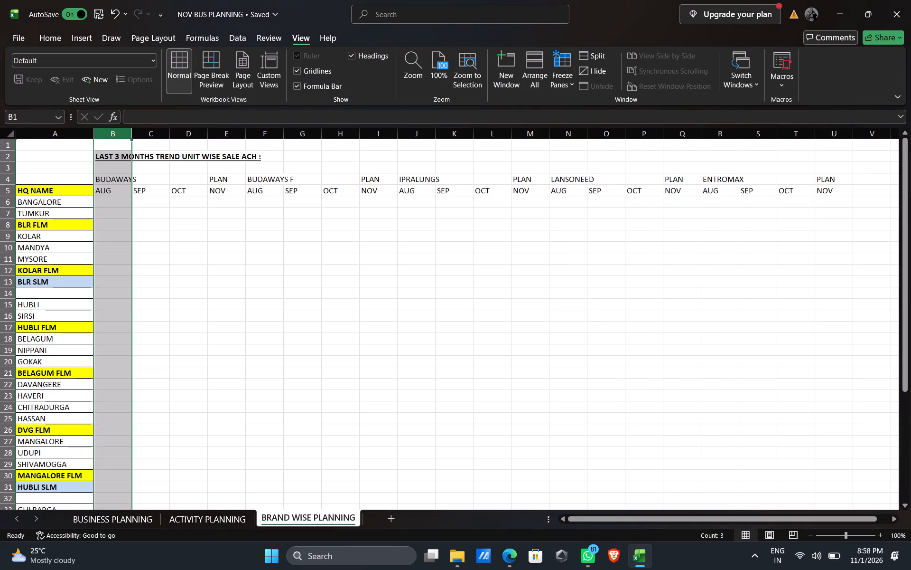
pyautogui.click(564, 67)
pyautogui.click(594, 120)
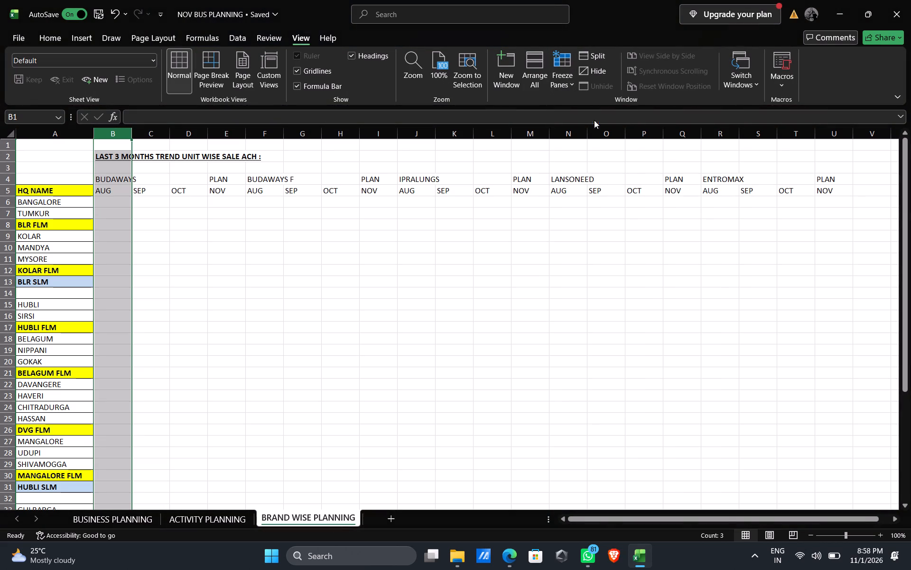
pyautogui.click(895, 520)
pyautogui.moveTo(736, 519); pyautogui.dragTo(688, 521)
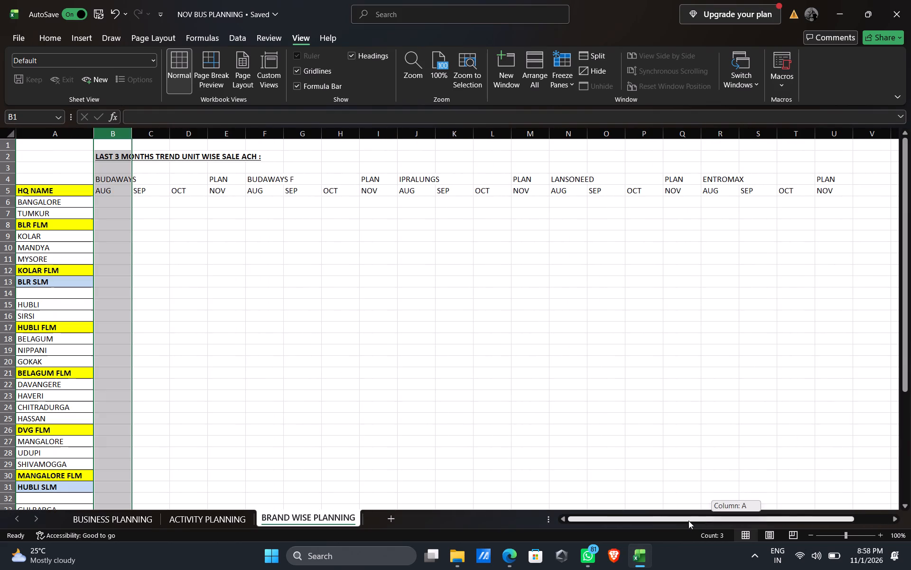
pyautogui.moveTo(688, 521); pyautogui.dragTo(651, 517)
pyautogui.click(559, 61)
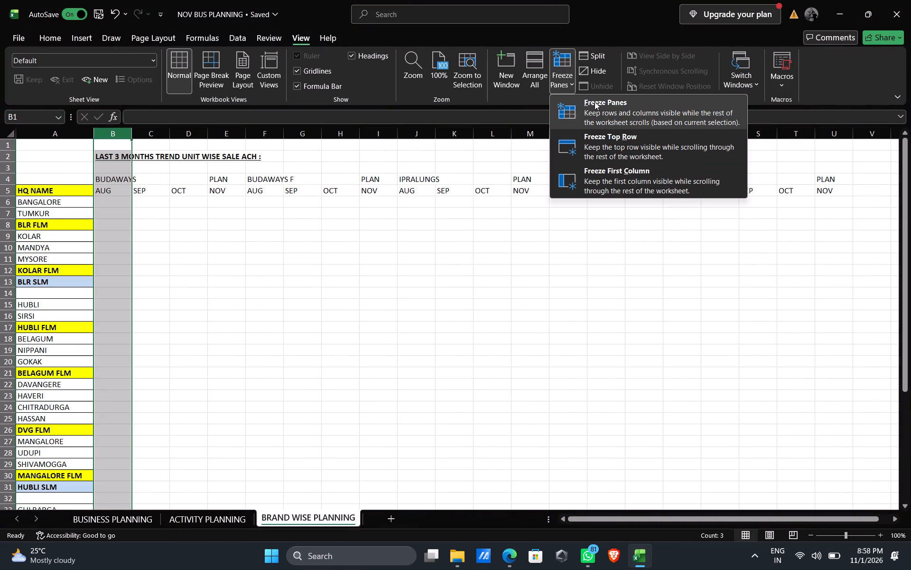
pyautogui.click(603, 112)
# Check the frozen HQ NAME column by moving across row 12 beyond the last brand block.
pyautogui.click(507, 265)
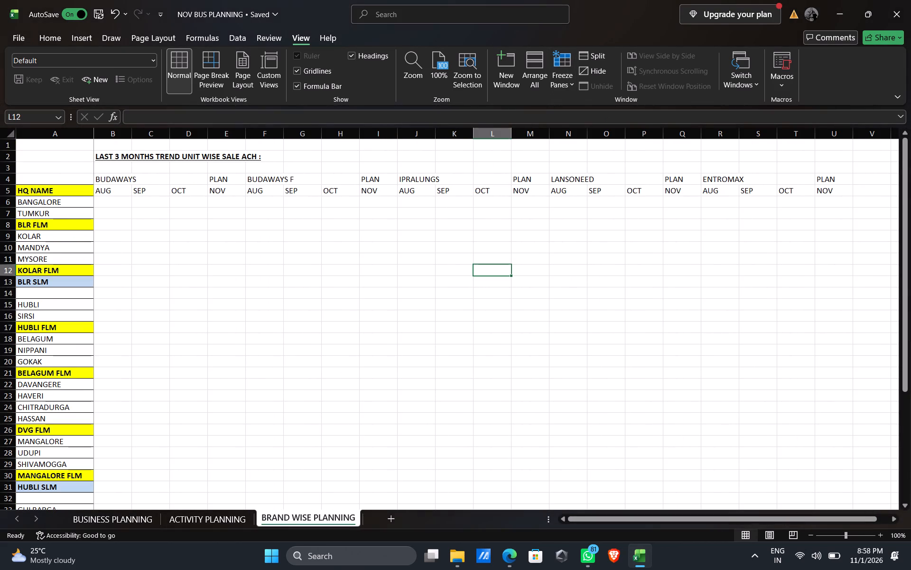
pyautogui.press('Right')
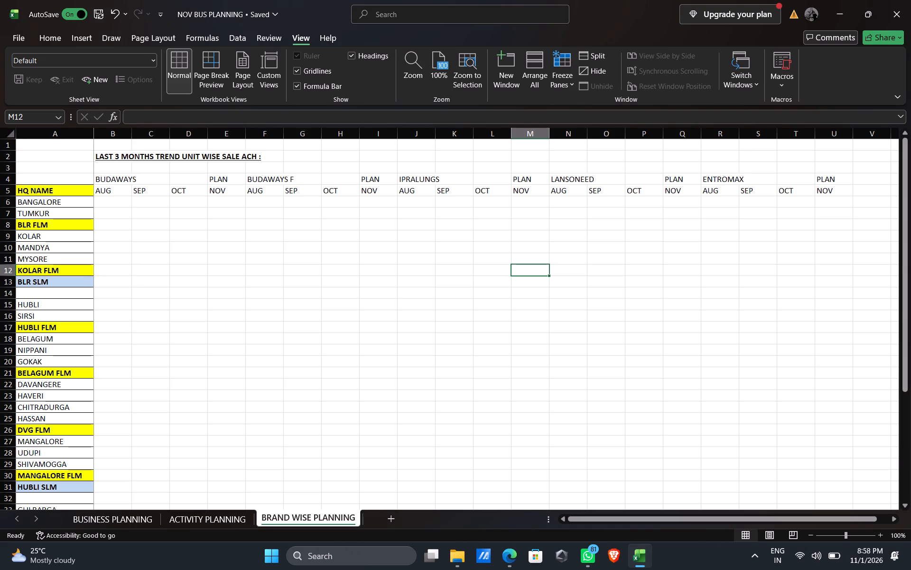
pyautogui.press('Right')
pyautogui.press('Right')
pyautogui.press('Right')
pyautogui.press('Right')
pyautogui.press('Right')
pyautogui.press('Right')
pyautogui.press('Right')
pyautogui.press('Right')
pyautogui.press('Right')
pyautogui.press('Right')
pyautogui.press('Right')
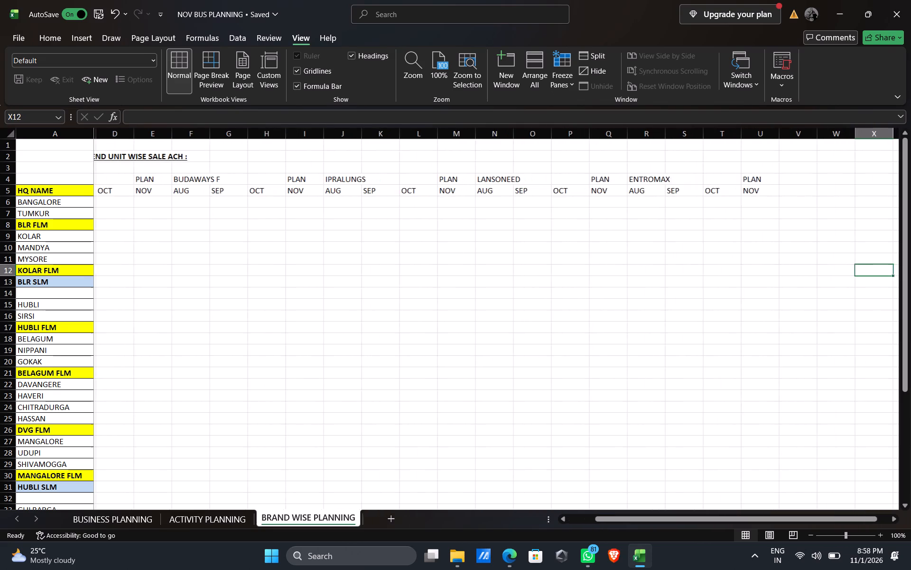
pyautogui.press('Right')
pyautogui.press('Right')
pyautogui.press('Right')
pyautogui.press('Right')
pyautogui.press('Right')
pyautogui.press('Right')
pyautogui.press('Right')
pyautogui.press('Right')
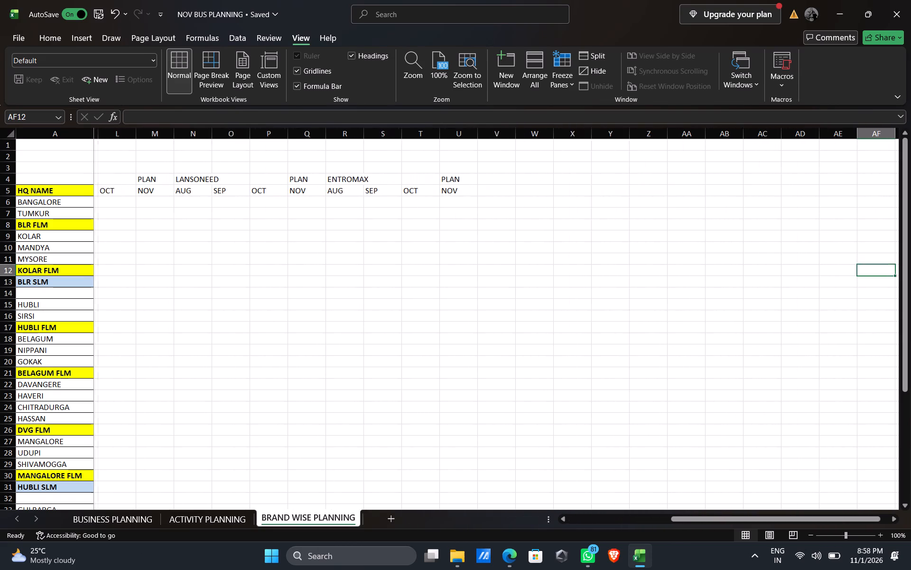
# Copy the ENTROMAX header block R4:U5 and paste it at V4 as a sixth brand block.
pyautogui.moveTo(329, 181); pyautogui.dragTo(425, 201)
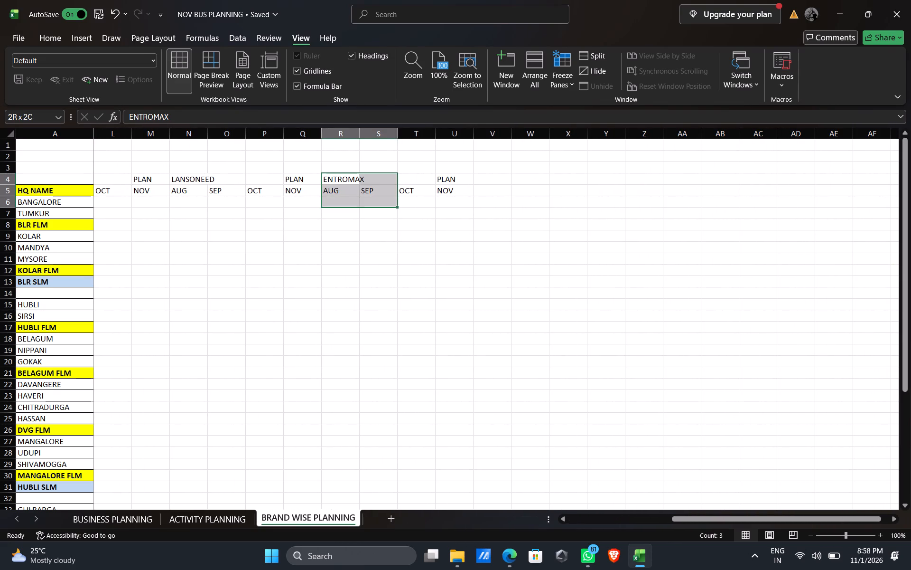
pyautogui.moveTo(425, 201); pyautogui.dragTo(447, 192)
pyautogui.hotkey('ctrl', 'c')
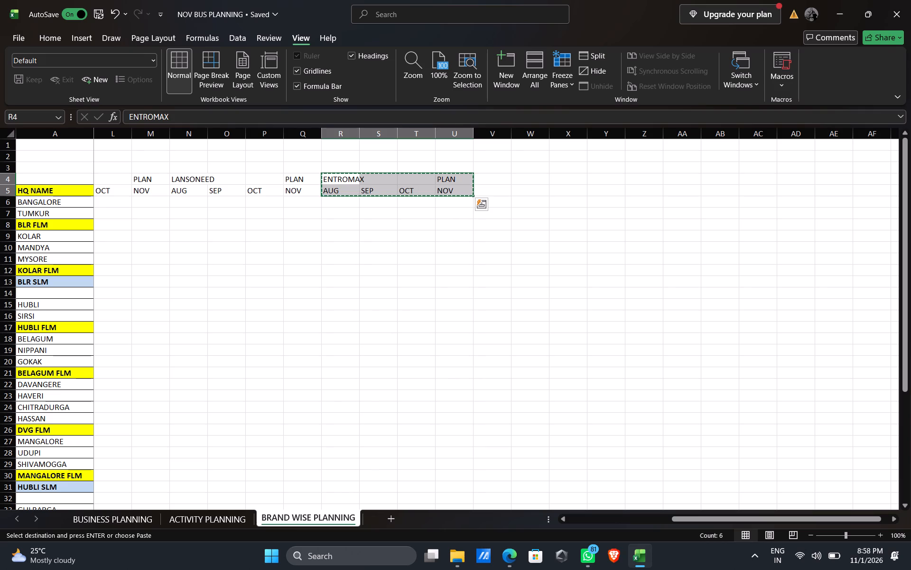
pyautogui.click(491, 182)
pyautogui.hotkey('ctrl', 'v')
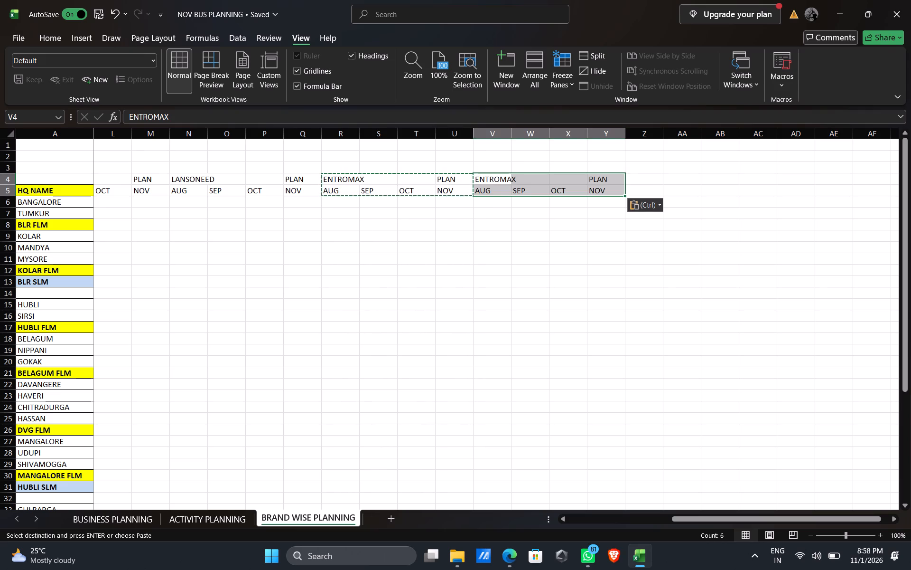
# Review the existing brand blocks and replace the sixth block's brand name in V4 with ABIWAYS.
pyautogui.moveTo(695, 516); pyautogui.dragTo(650, 516)
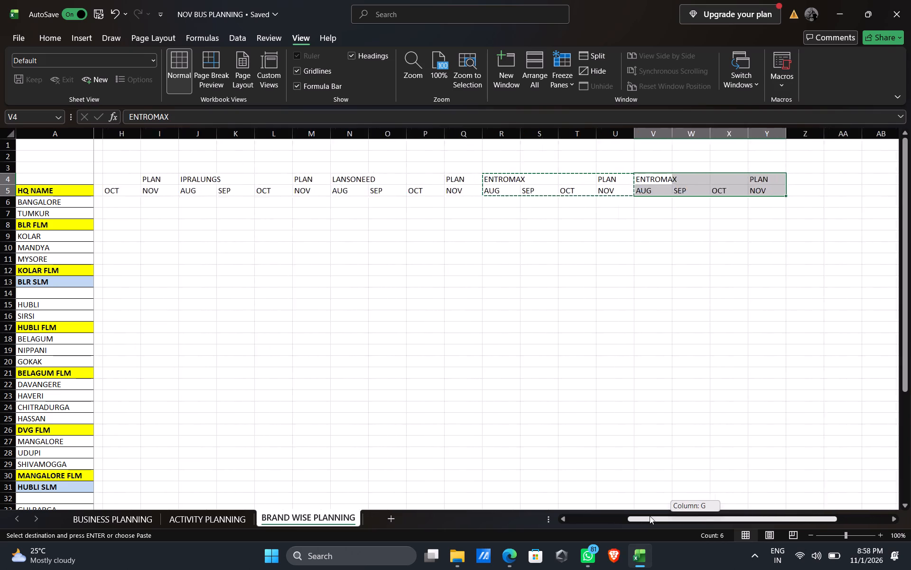
pyautogui.moveTo(650, 516); pyautogui.dragTo(564, 514)
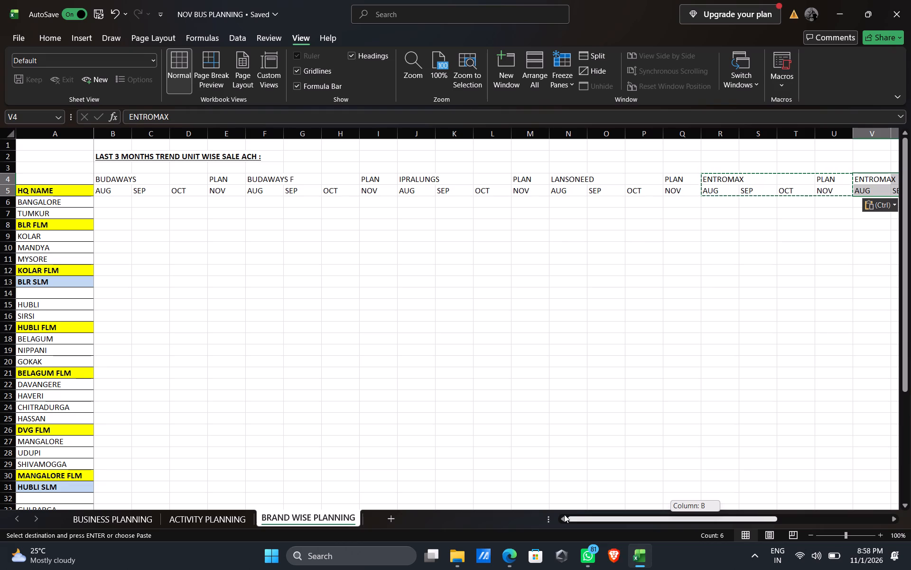
pyautogui.moveTo(564, 514); pyautogui.dragTo(628, 517)
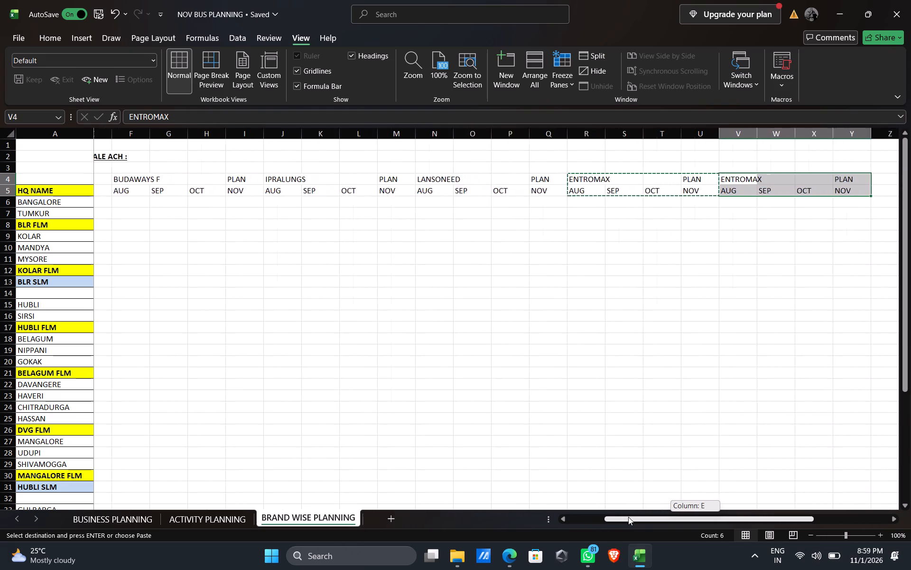
pyautogui.moveTo(628, 517); pyautogui.dragTo(701, 509)
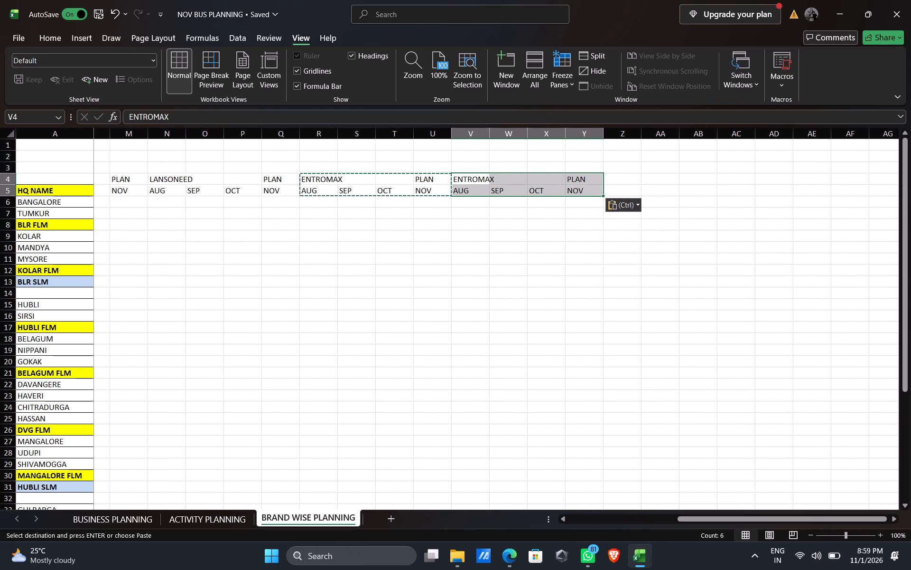
pyautogui.click(465, 180)
pyautogui.write('AB')
pyautogui.press('h')
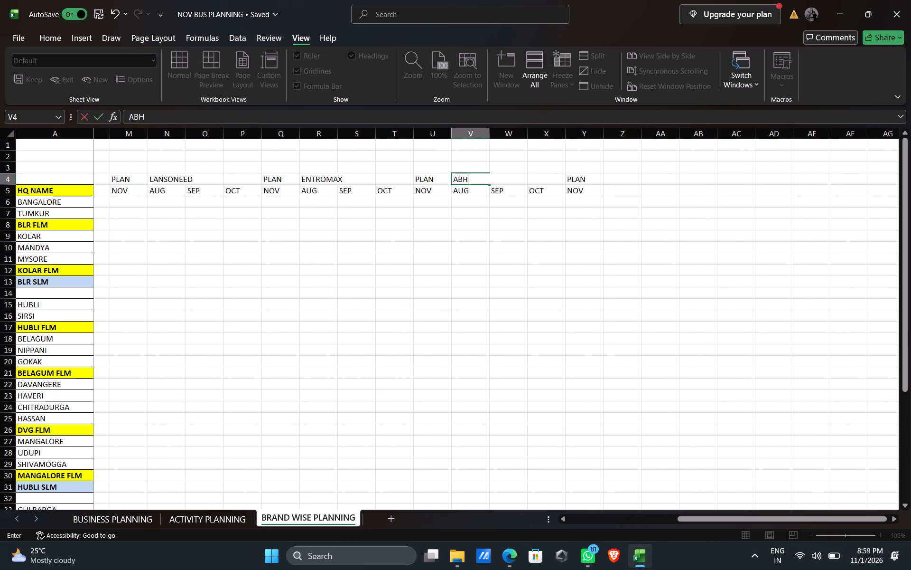
pyautogui.press('BackSpace')
pyautogui.write('IWAYS')
pyautogui.press('Down')
# Copy the ABIWAYS header block V4:Y5 and paste it at Z4 as a seventh brand block.
pyautogui.moveTo(463, 180); pyautogui.dragTo(578, 183)
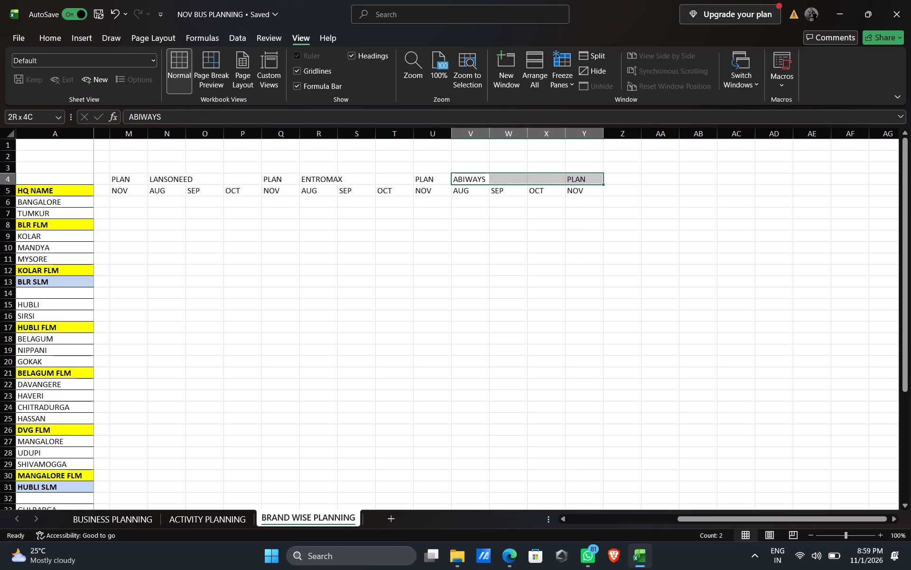
pyautogui.moveTo(465, 180); pyautogui.dragTo(572, 188)
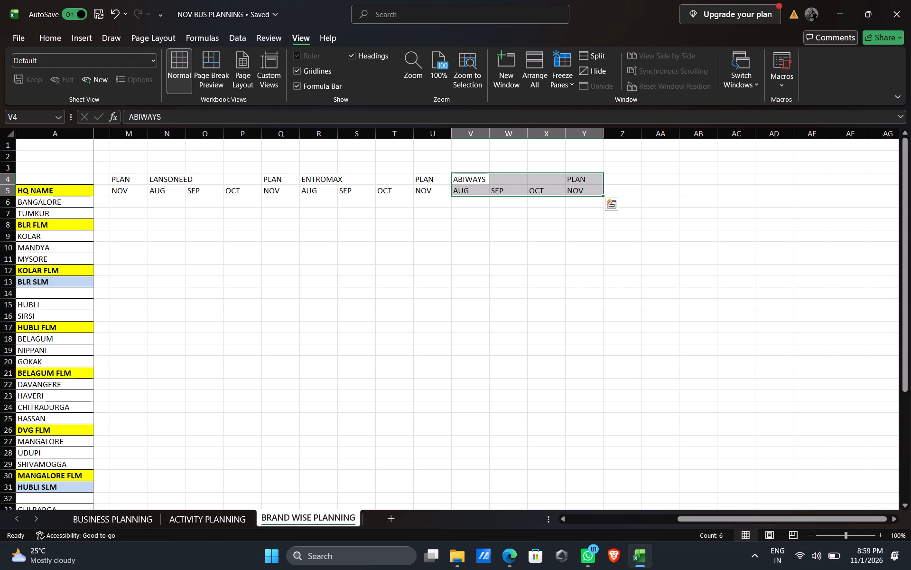
pyautogui.hotkey('ctrl', 'c')
pyautogui.click(616, 177)
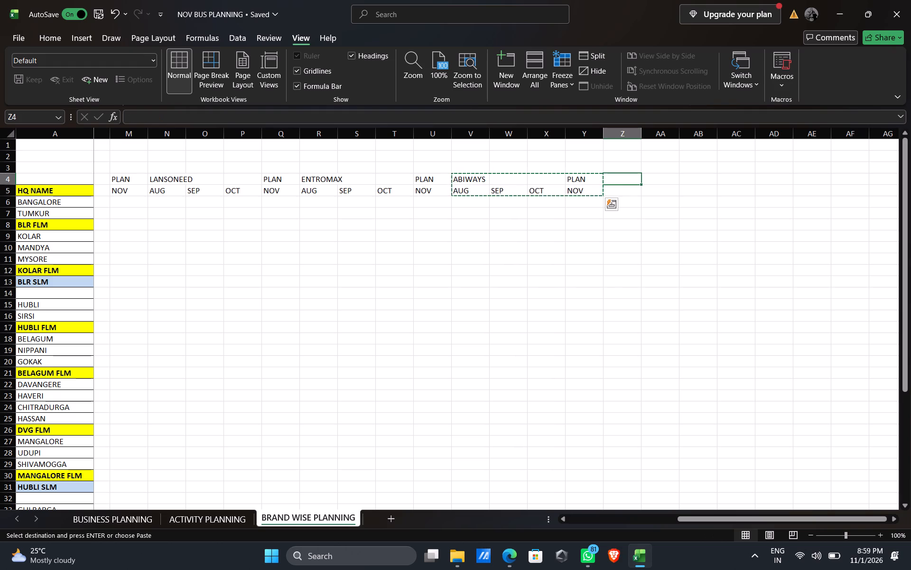
pyautogui.hotkey('ctrl', 'v')
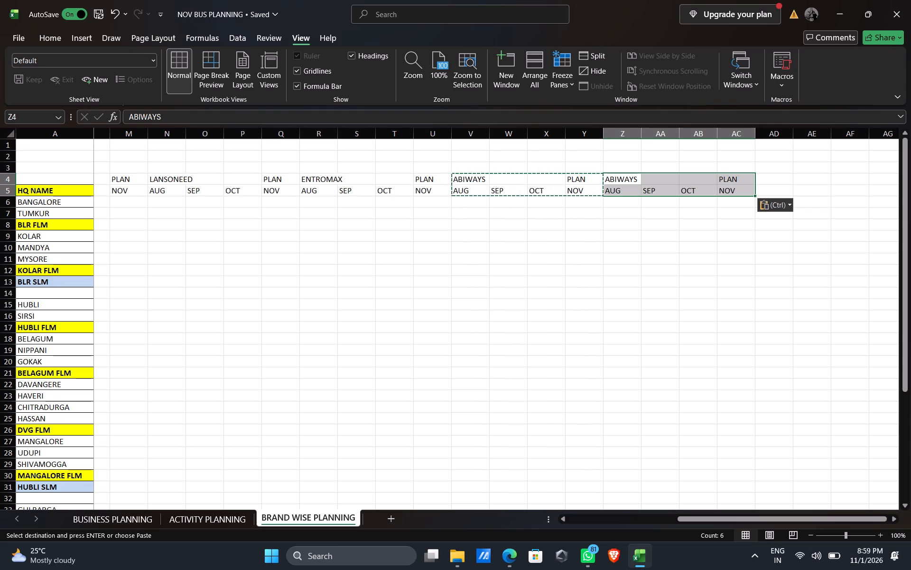
# Replace the seventh block's brand name in Z4 with ASTHAKIND G.
pyautogui.click(616, 177)
pyautogui.write('AS')
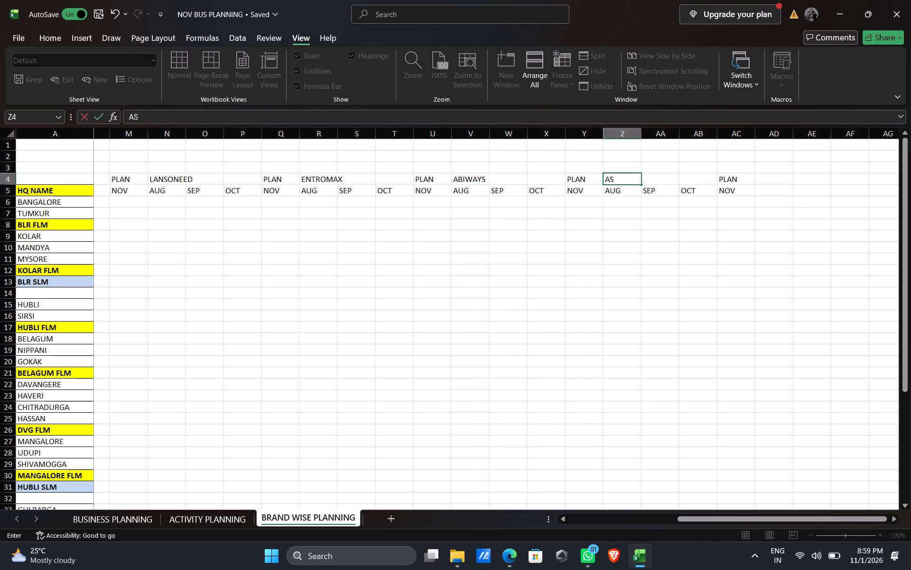
pyautogui.write('THA')
pyautogui.write('KIND G')
pyautogui.press('Return')
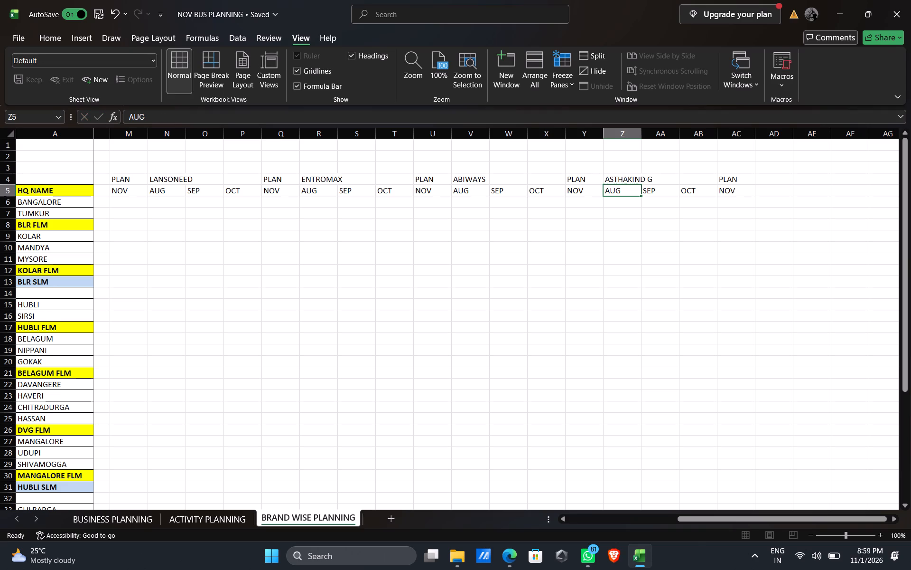
pyautogui.press('Right')
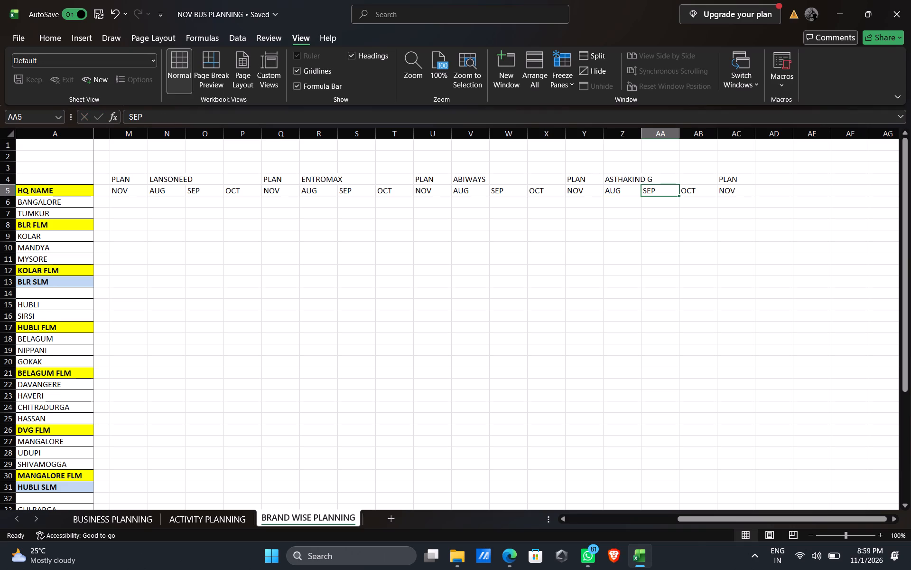
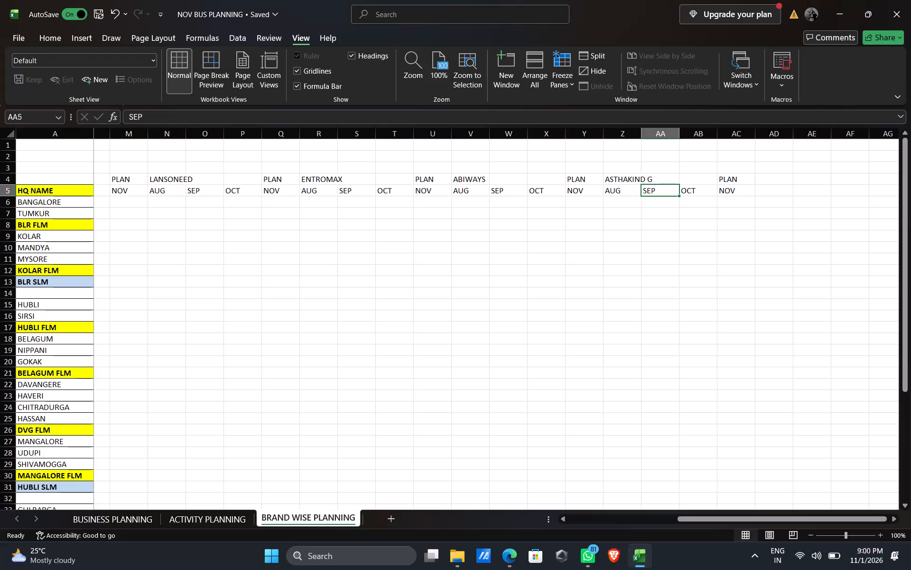
# Bold and centre the brand and month header rows 4 and 5 on the BRAND WISE PLANNING sheet.
pyautogui.moveTo(702, 517); pyautogui.dragTo(561, 510)
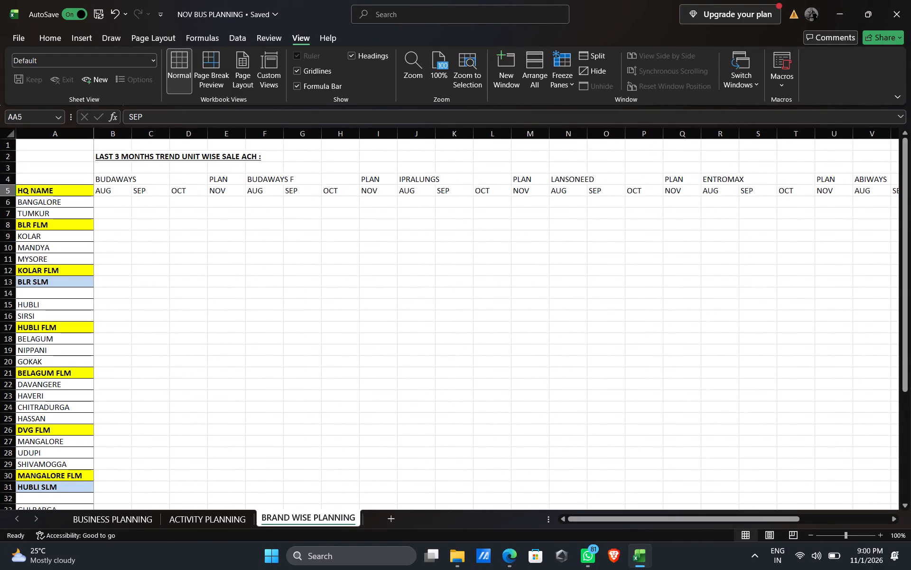
pyautogui.moveTo(9, 179); pyautogui.dragTo(8, 181)
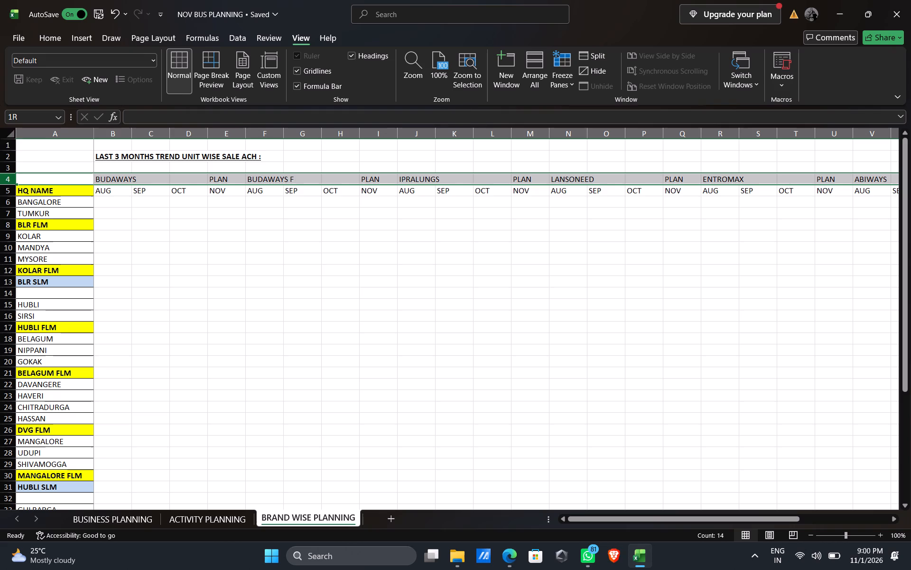
pyautogui.moveTo(8, 181); pyautogui.dragTo(5, 191)
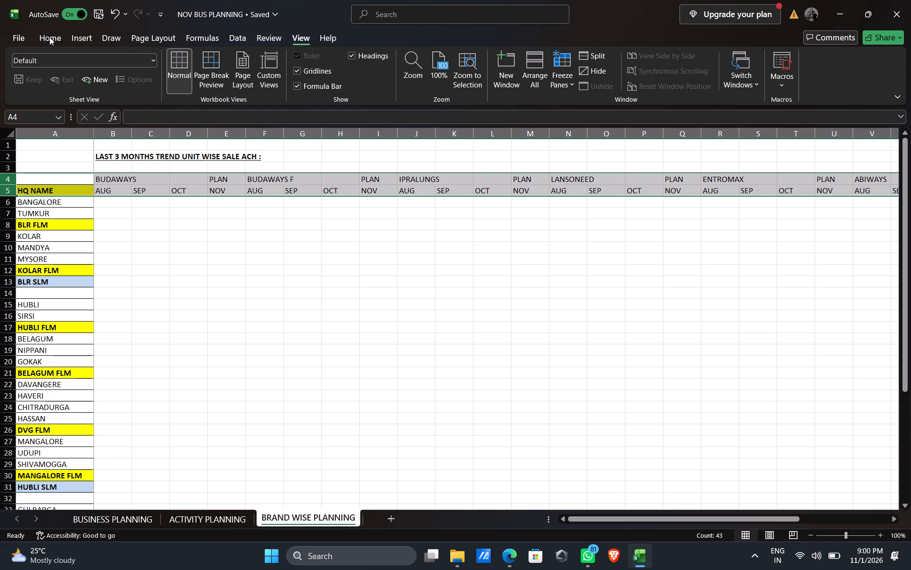
pyautogui.click(49, 37)
pyautogui.click(115, 80)
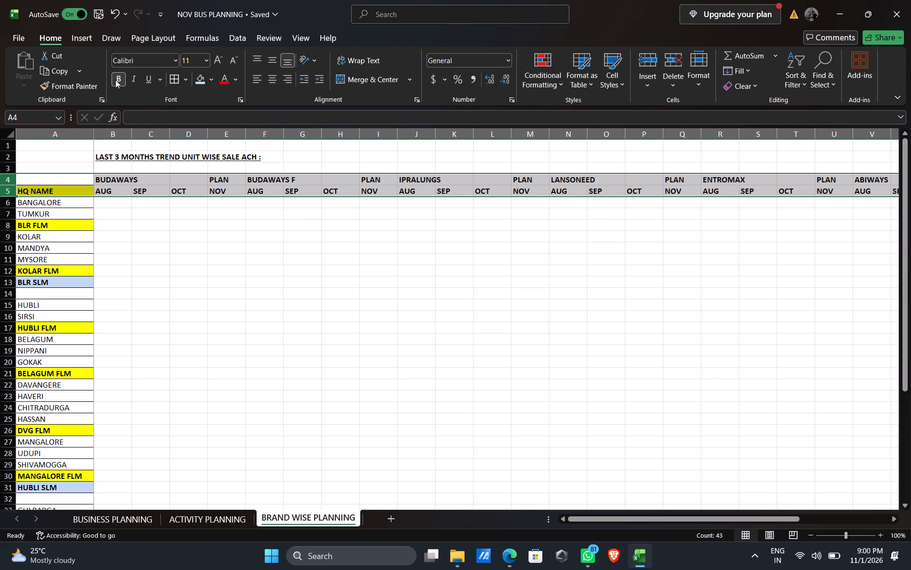
pyautogui.click(271, 78)
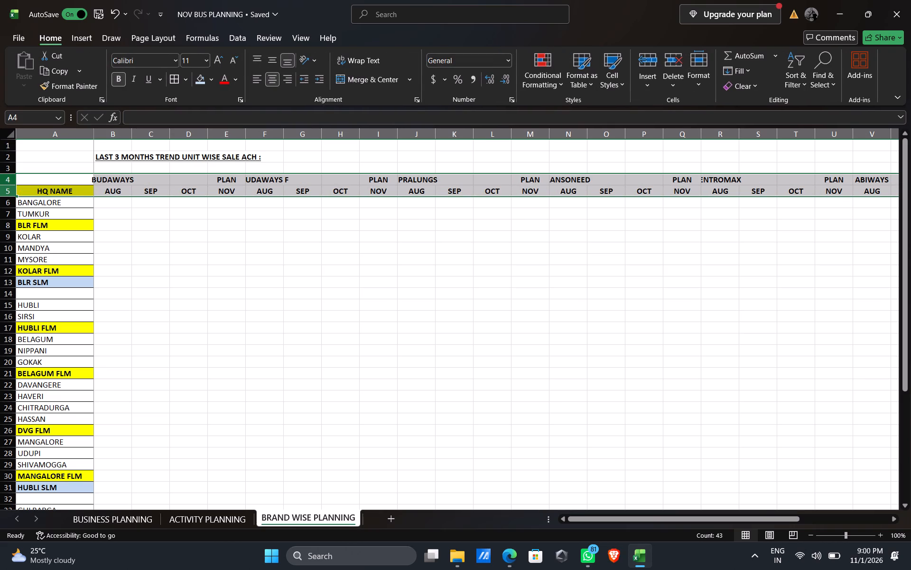
# Left-align the brand names and PLAN labels across row 4.
pyautogui.click(11, 180)
pyautogui.click(251, 87)
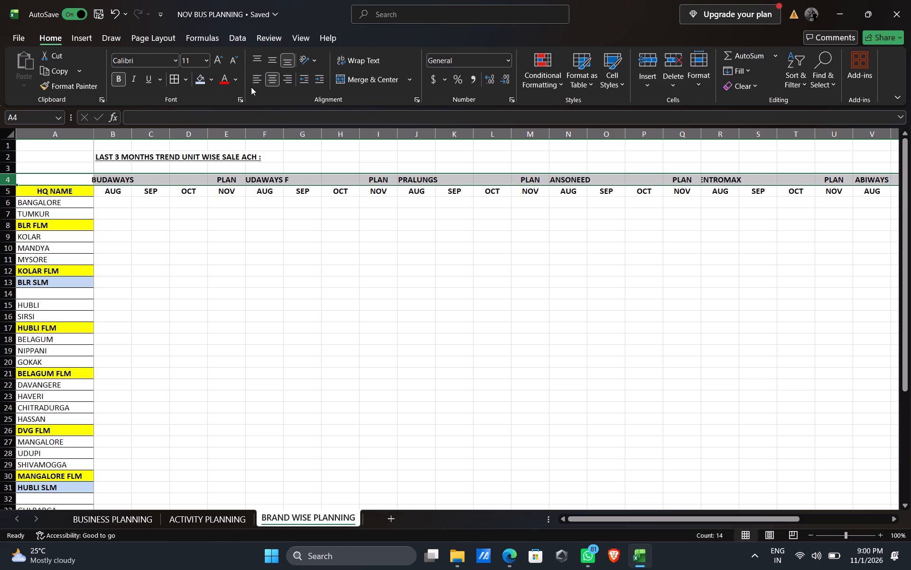
pyautogui.click(254, 82)
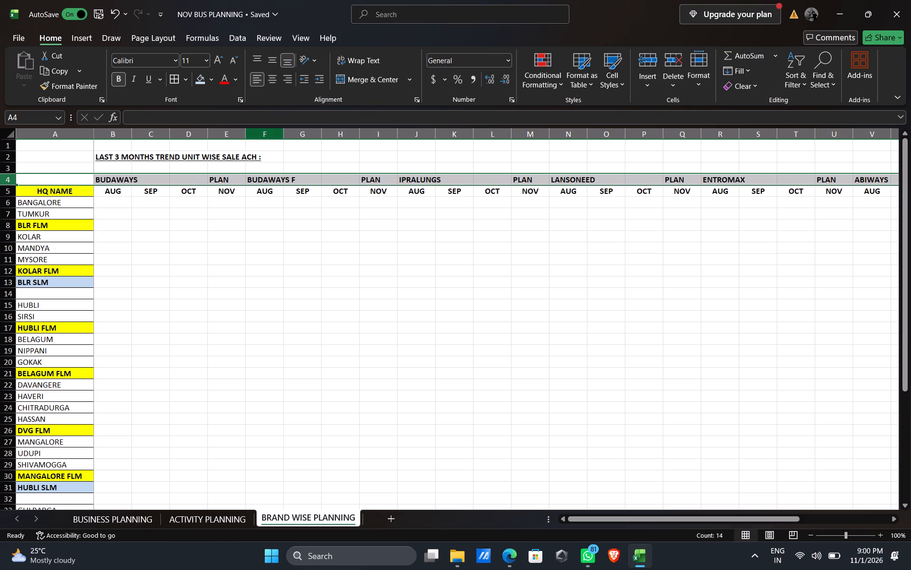
# Apply all borders to the planning grid A5:AC45, from the HQ NAME header through the GULBARGA SLM row.
pyautogui.click(59, 179)
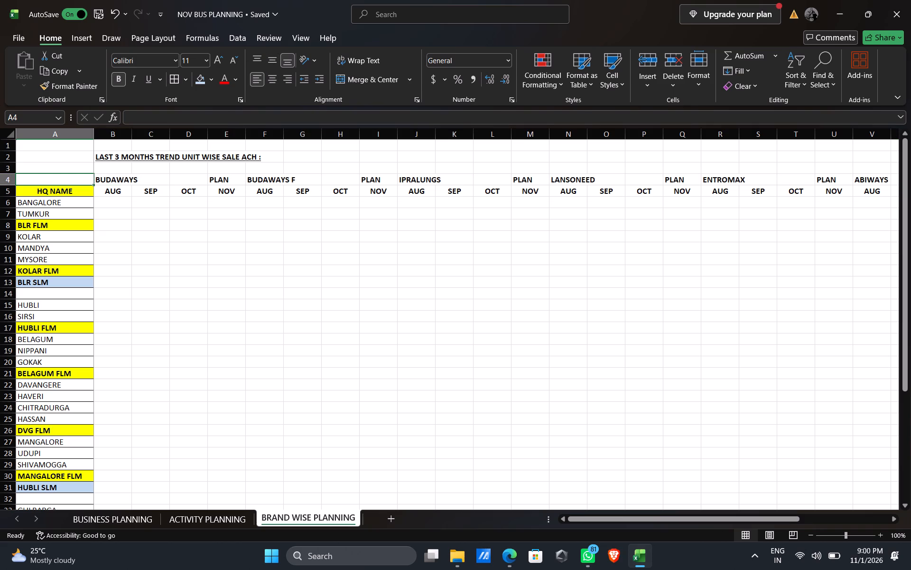
pyautogui.moveTo(41, 181); pyautogui.dragTo(552, 206)
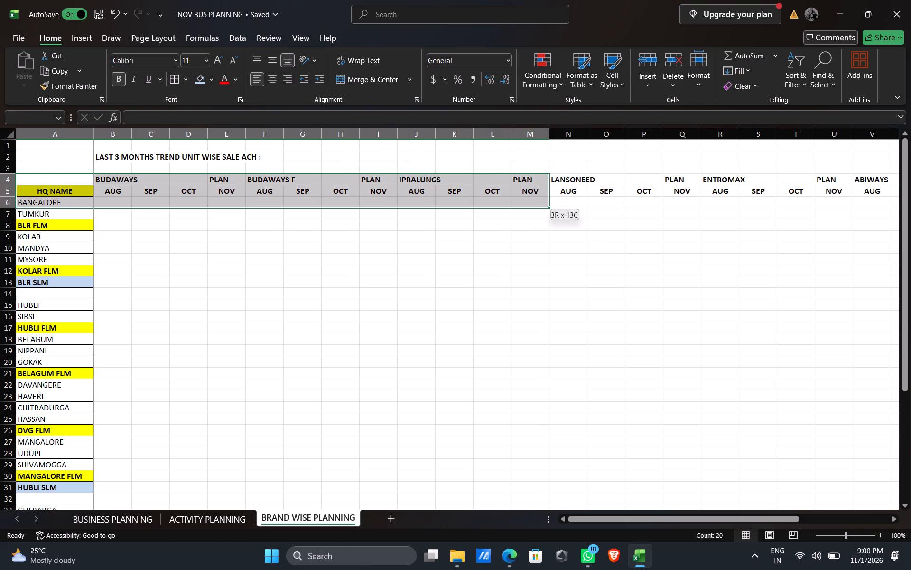
pyautogui.moveTo(552, 206); pyautogui.dragTo(867, 213)
pyautogui.click(34, 192)
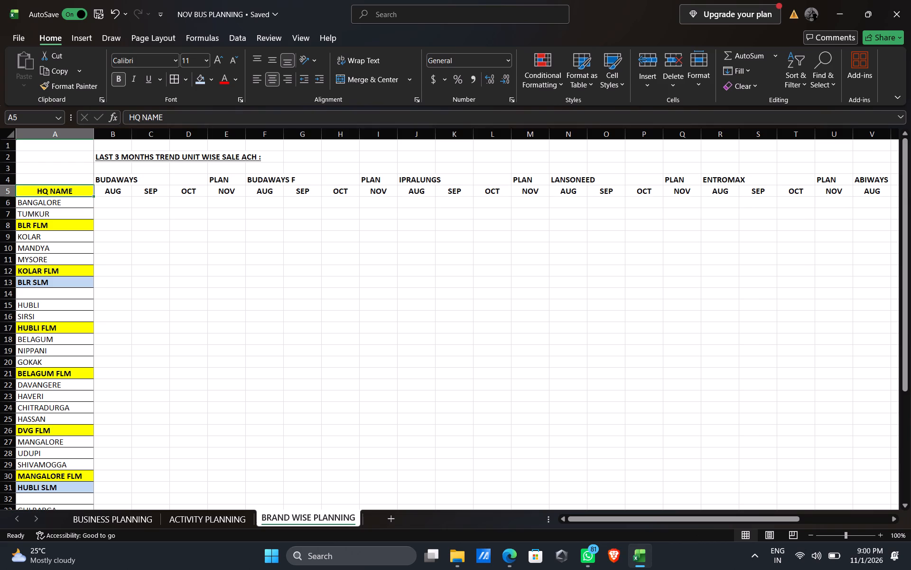
pyautogui.moveTo(33, 191); pyautogui.dragTo(895, 195)
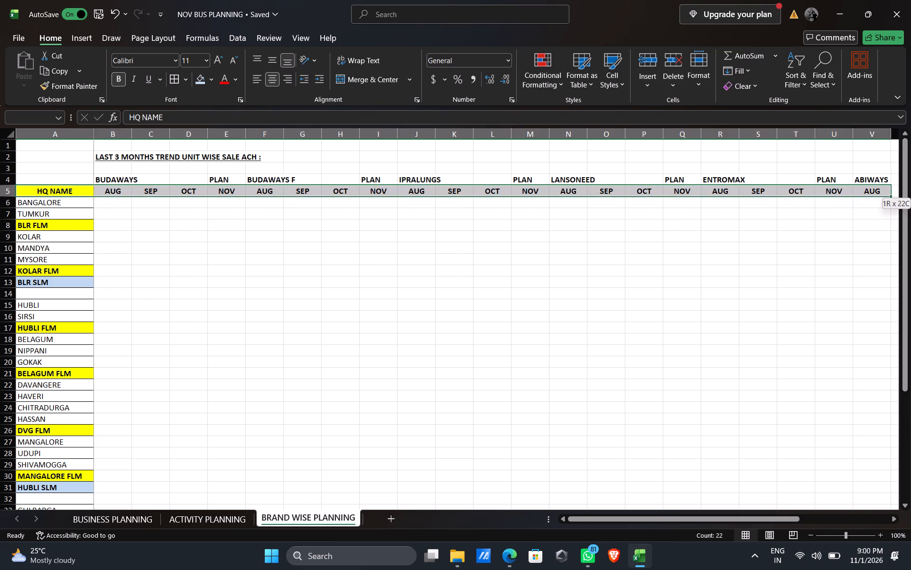
pyautogui.moveTo(895, 195); pyautogui.dragTo(901, 193)
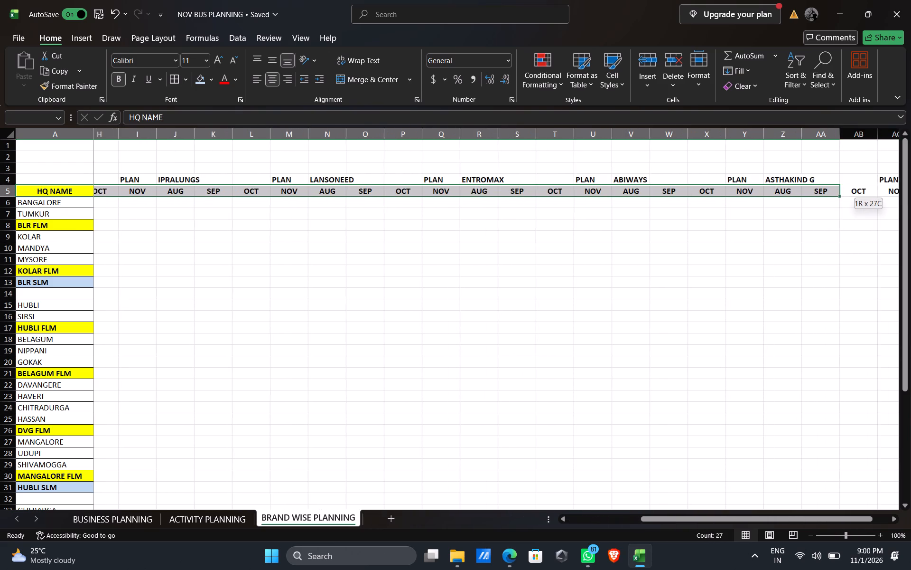
pyautogui.moveTo(901, 193); pyautogui.dragTo(869, 471)
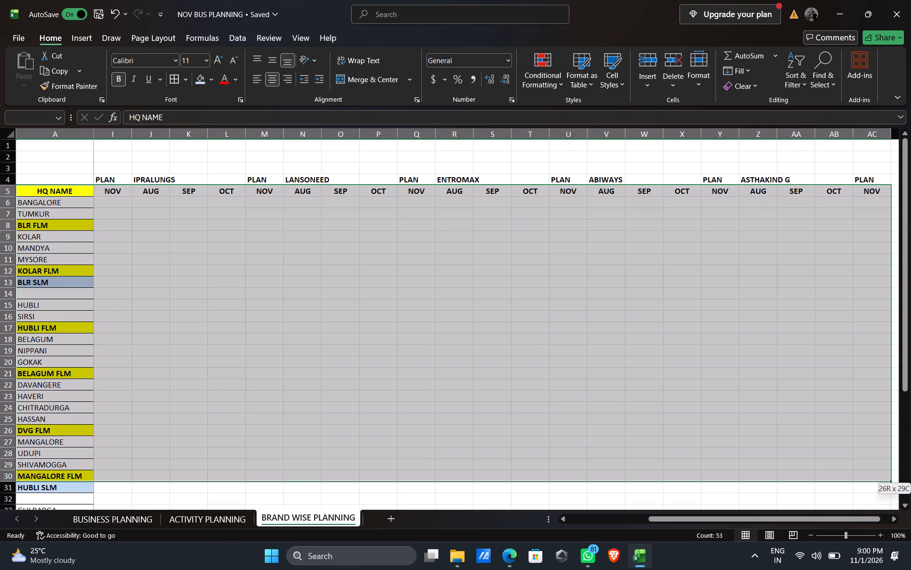
pyautogui.moveTo(869, 471); pyautogui.dragTo(877, 538)
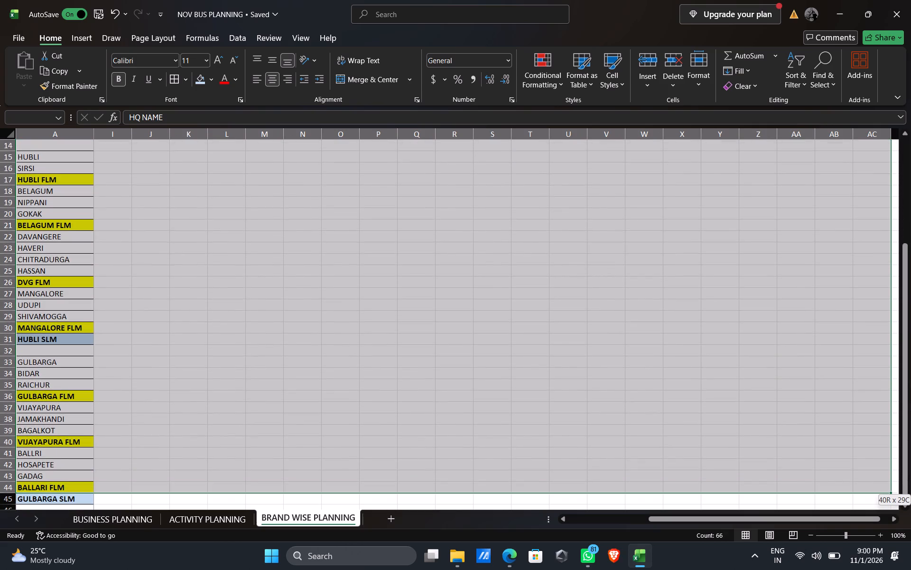
pyautogui.moveTo(877, 538); pyautogui.dragTo(882, 488)
pyautogui.click(176, 79)
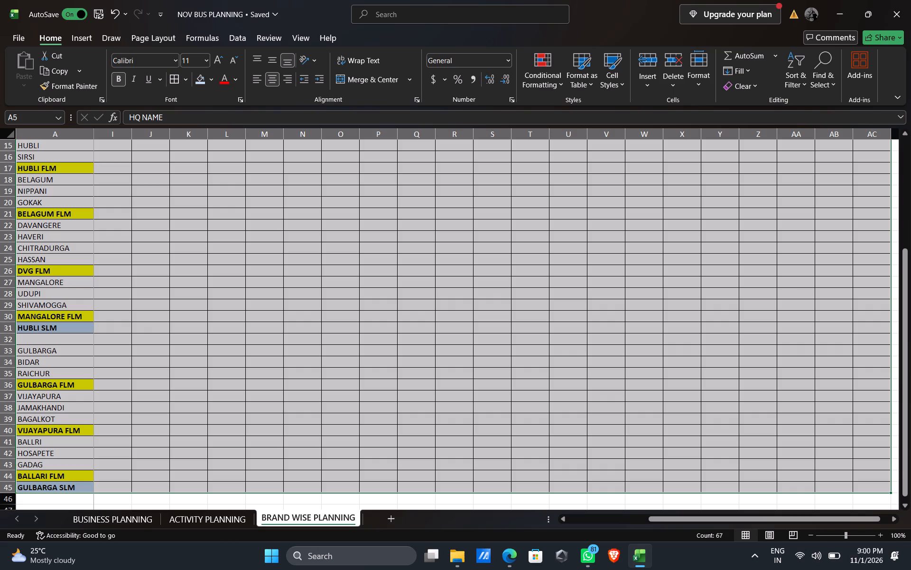
# Fill the month header cells B5:AA5 with standard yellow.
pyautogui.moveTo(683, 520); pyautogui.dragTo(552, 521)
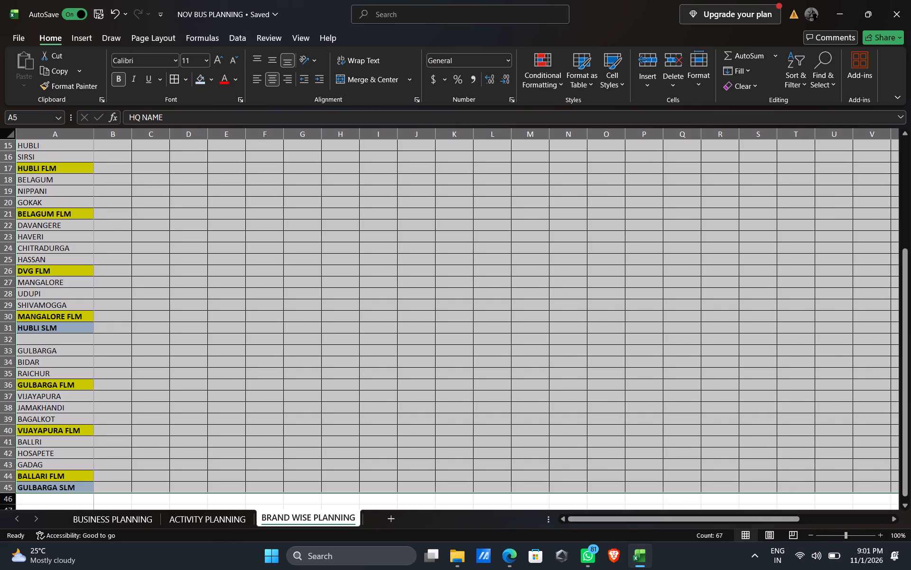
pyautogui.moveTo(906, 327); pyautogui.dragTo(908, 127)
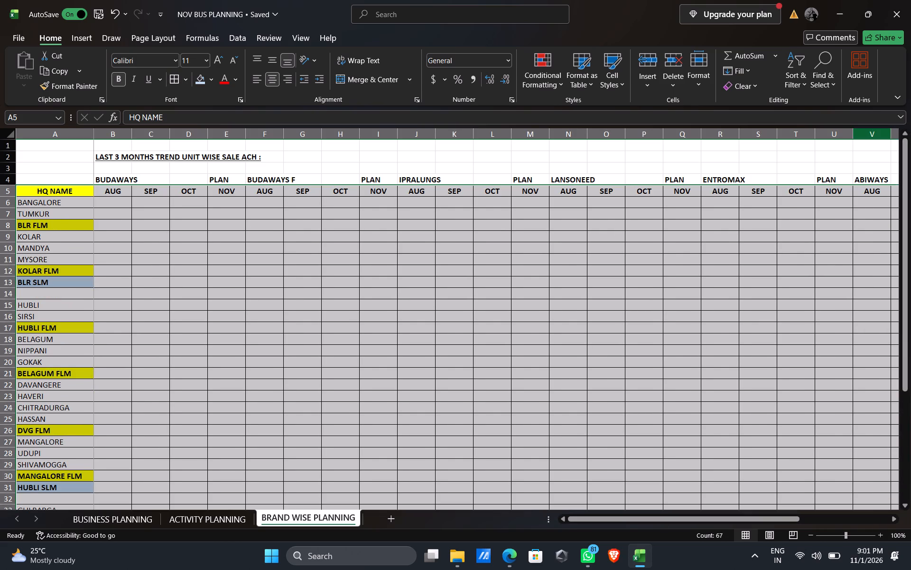
pyautogui.moveTo(107, 193); pyautogui.dragTo(614, 179)
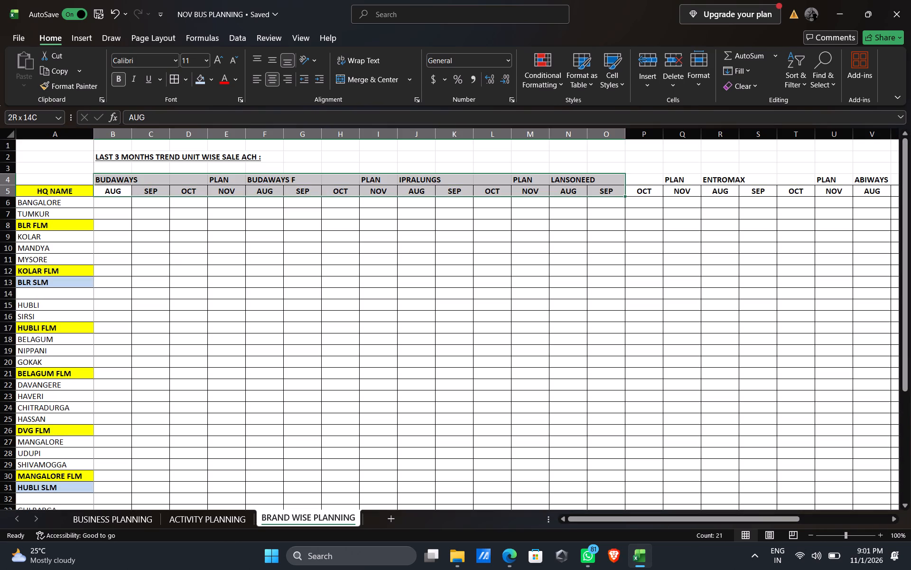
pyautogui.moveTo(614, 179); pyautogui.dragTo(864, 191)
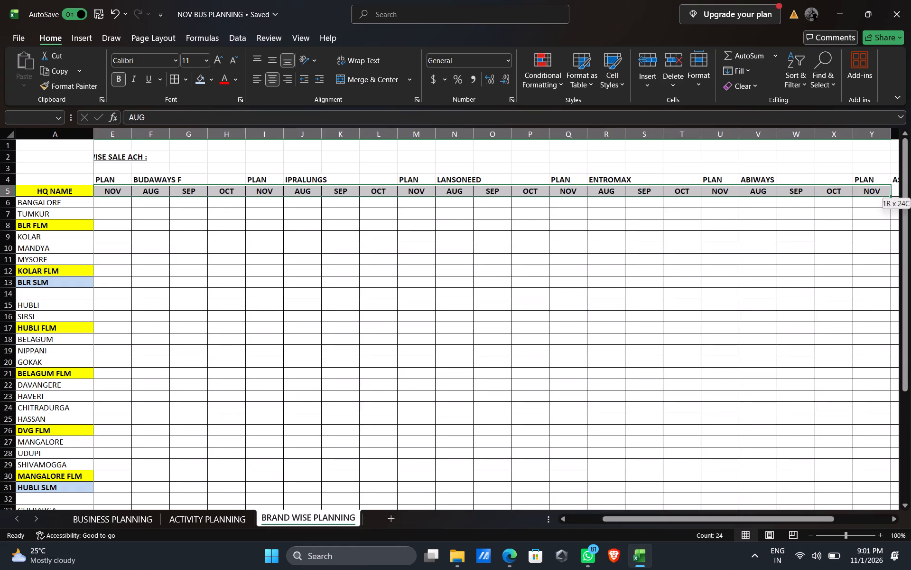
pyautogui.moveTo(864, 191); pyautogui.dragTo(868, 191)
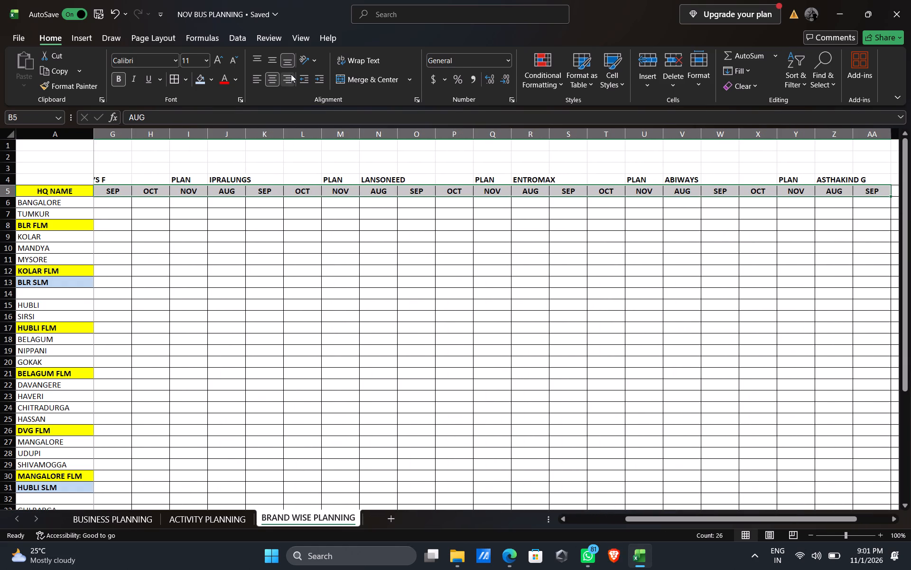
pyautogui.click(212, 80)
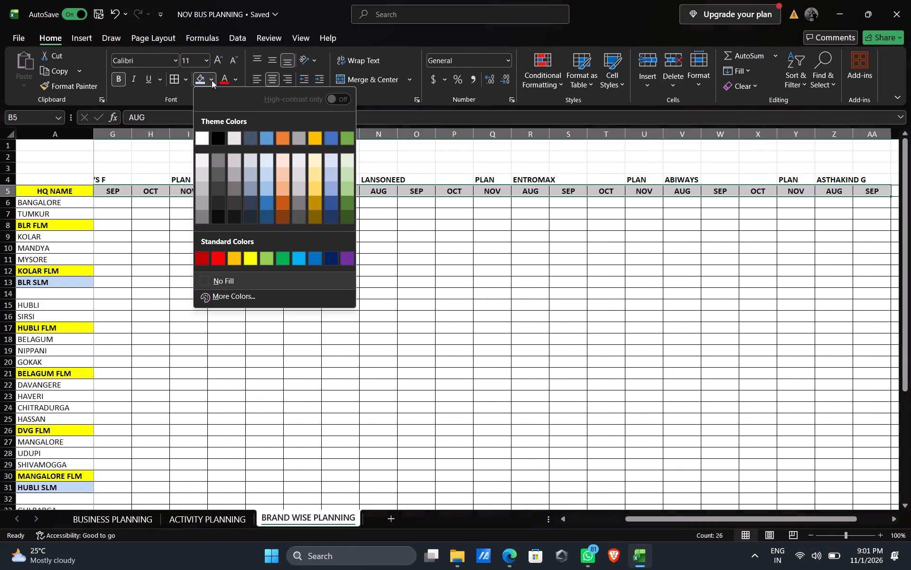
pyautogui.click(249, 257)
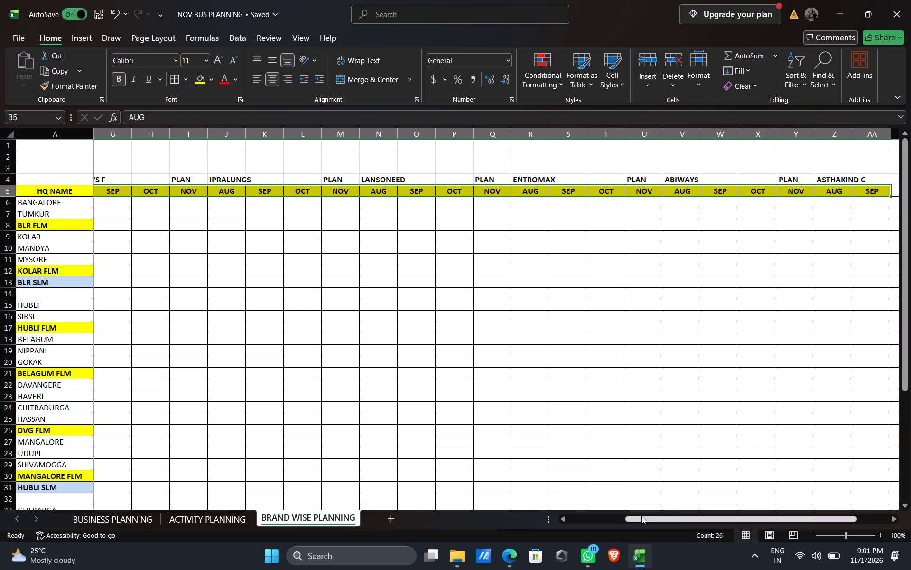
# Expand ACH in the B2 title so it reads LAST 3 MONTHS TREND UNIT WISE SALE ACHIEVEMENT :.
pyautogui.moveTo(641, 518); pyautogui.dragTo(528, 521)
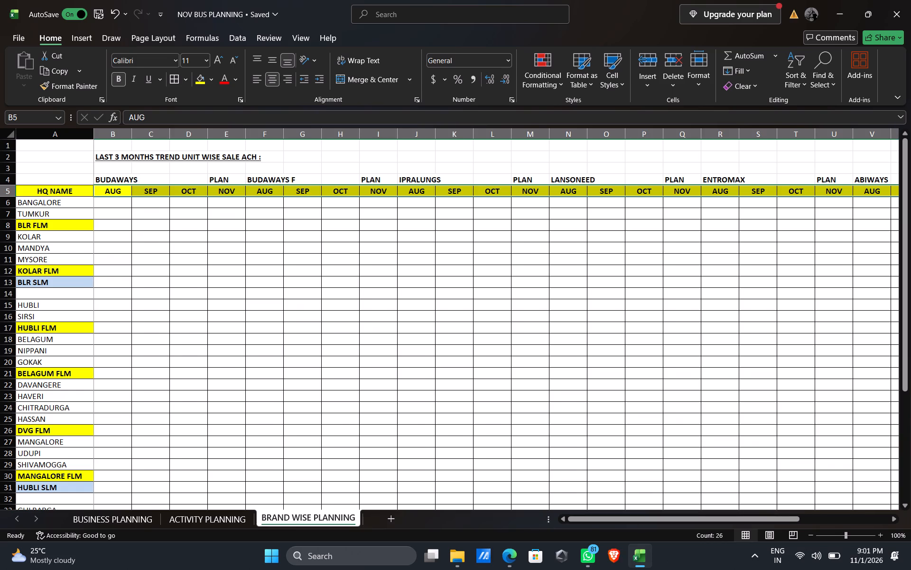
pyautogui.click(9, 168)
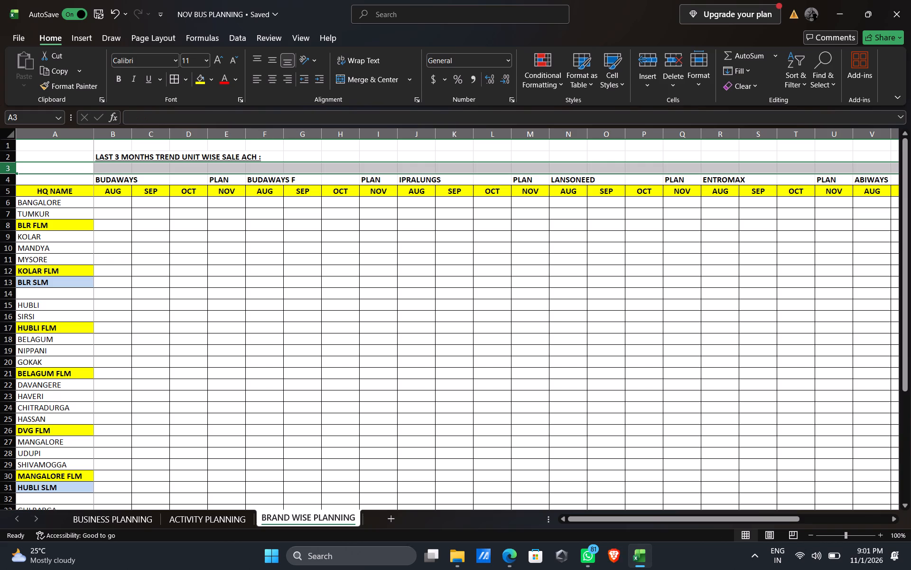
pyautogui.click(227, 158)
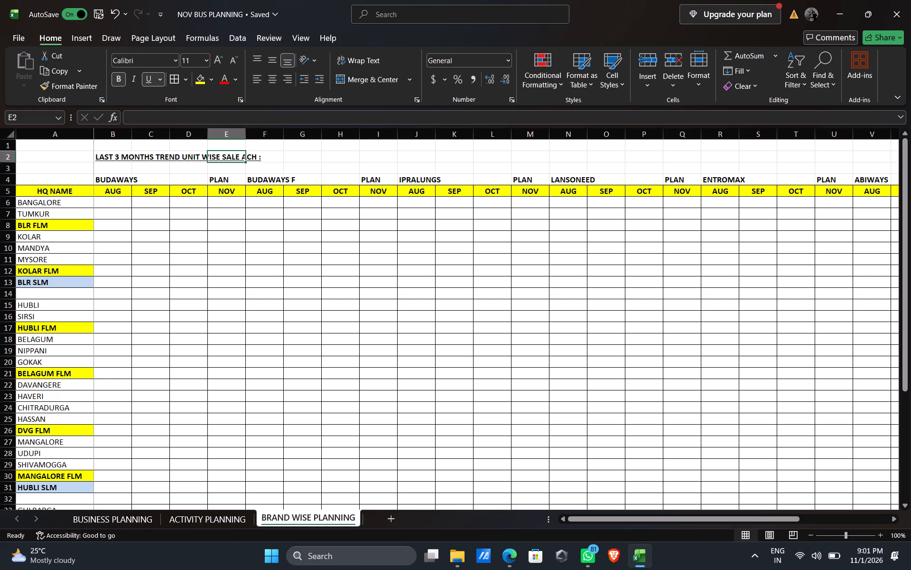
pyautogui.click(111, 158)
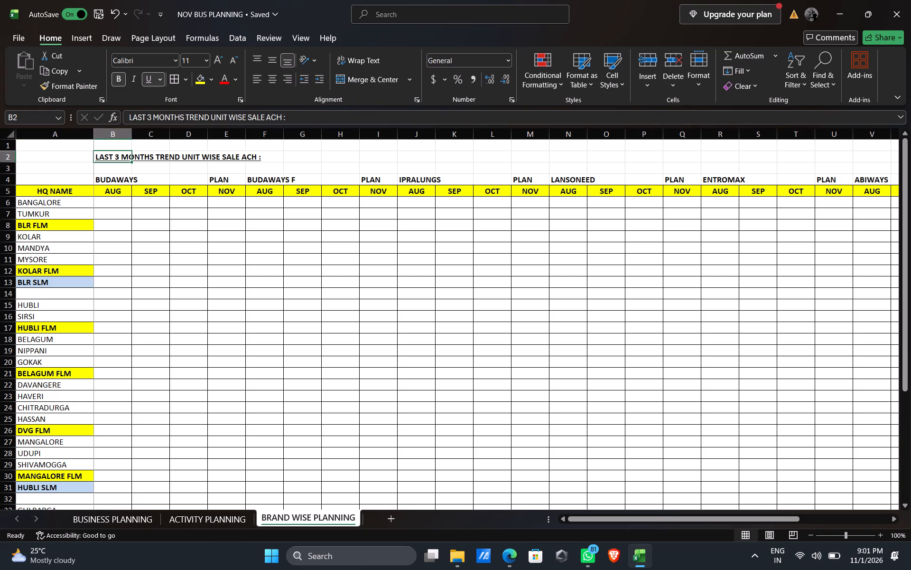
pyautogui.click(281, 118)
pyautogui.write('IEVEMENT')
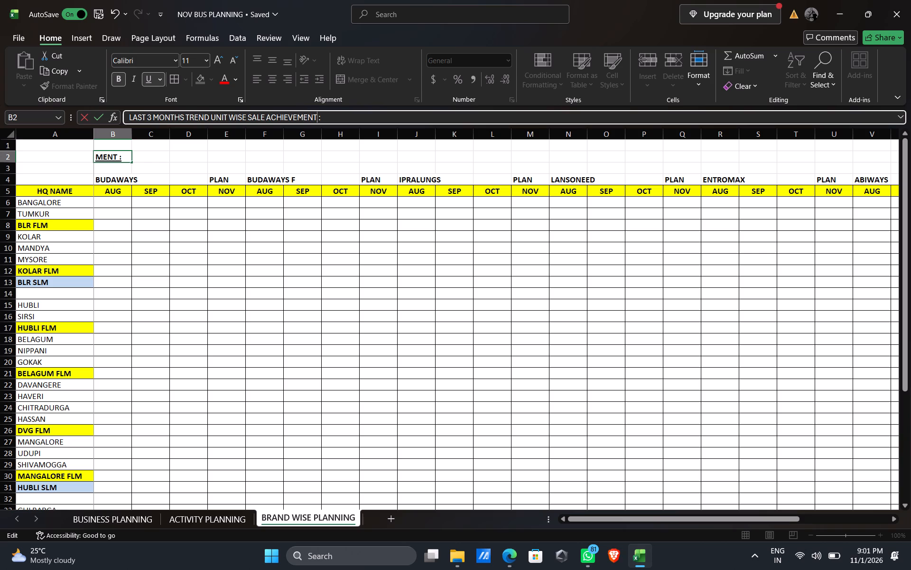
pyautogui.press('Return')
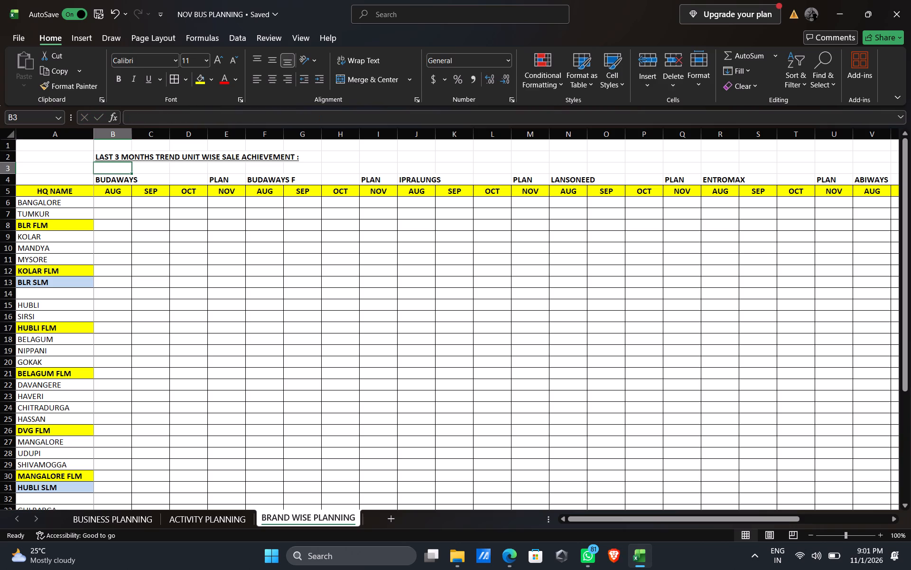
# On the BUSINESS PLANNING sheet, centre the contents of columns B to T.
pyautogui.click(123, 521)
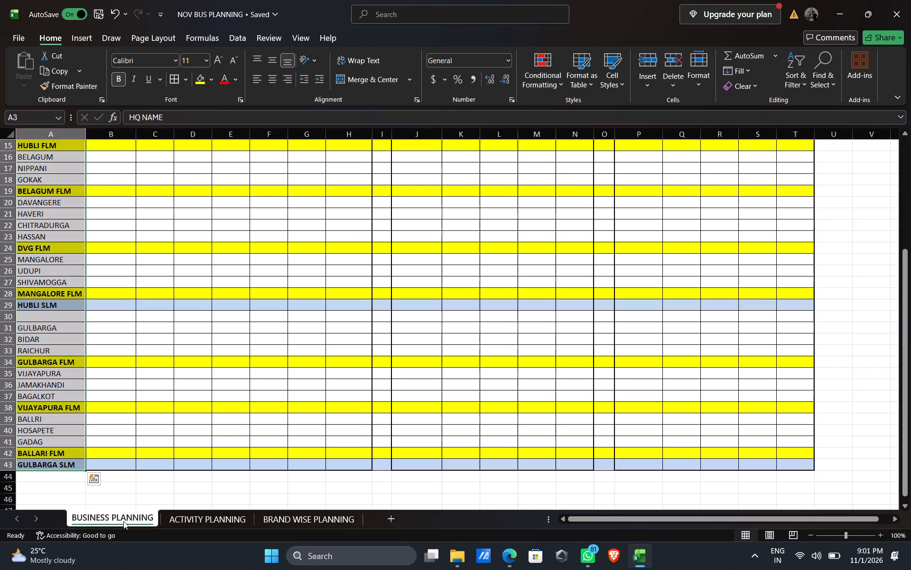
pyautogui.moveTo(904, 332); pyautogui.dragTo(905, 285)
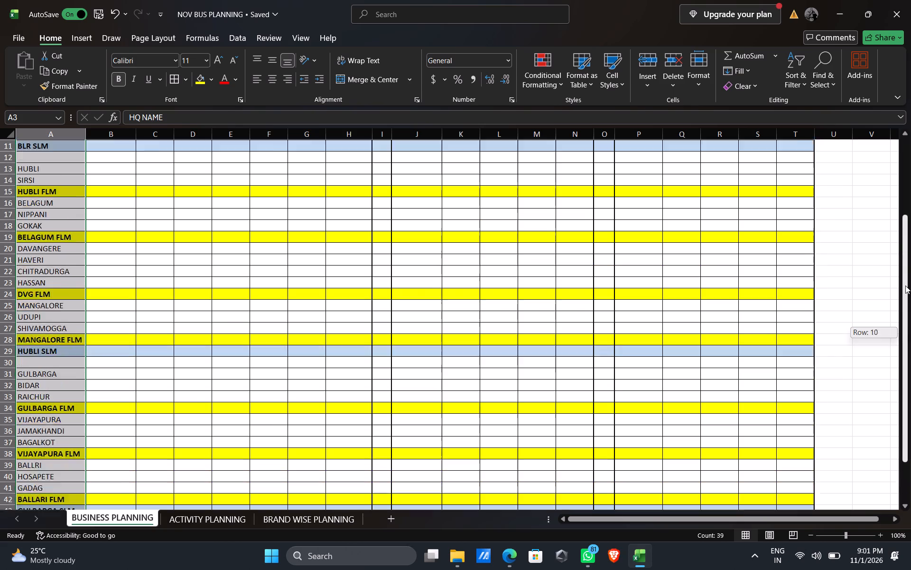
pyautogui.moveTo(905, 285); pyautogui.dragTo(907, 197)
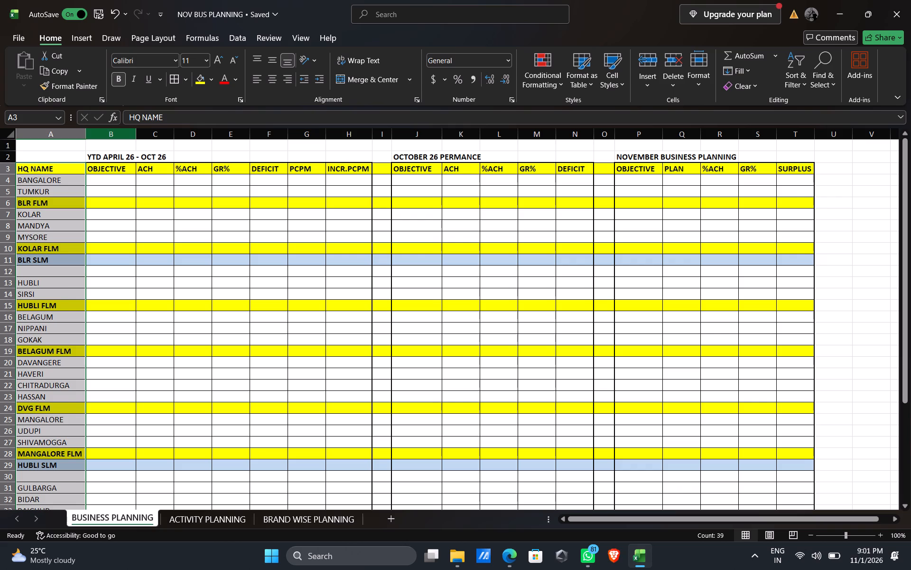
pyautogui.moveTo(105, 134); pyautogui.dragTo(796, 165)
pyautogui.click(274, 82)
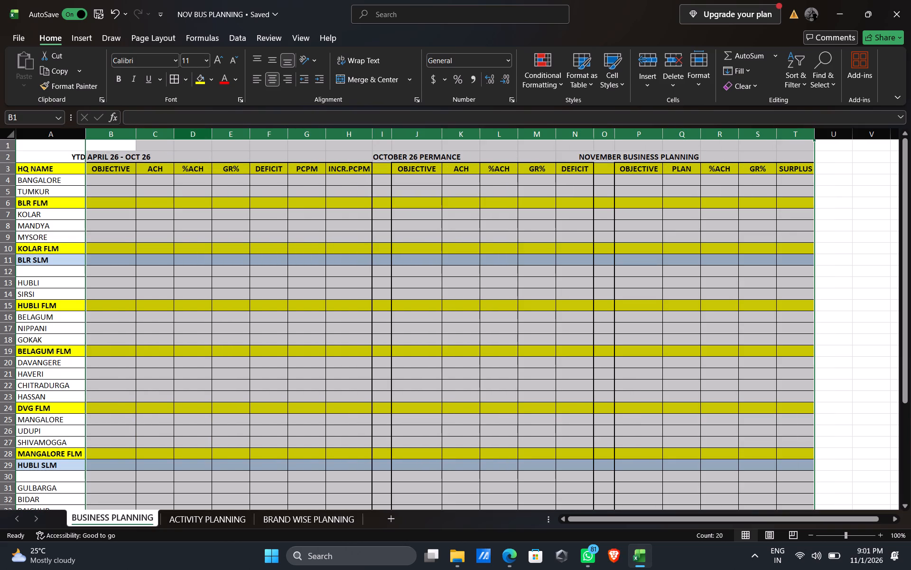
# Left-align the section headings in row 2 of the BUSINESS PLANNING sheet.
pyautogui.click(4, 158)
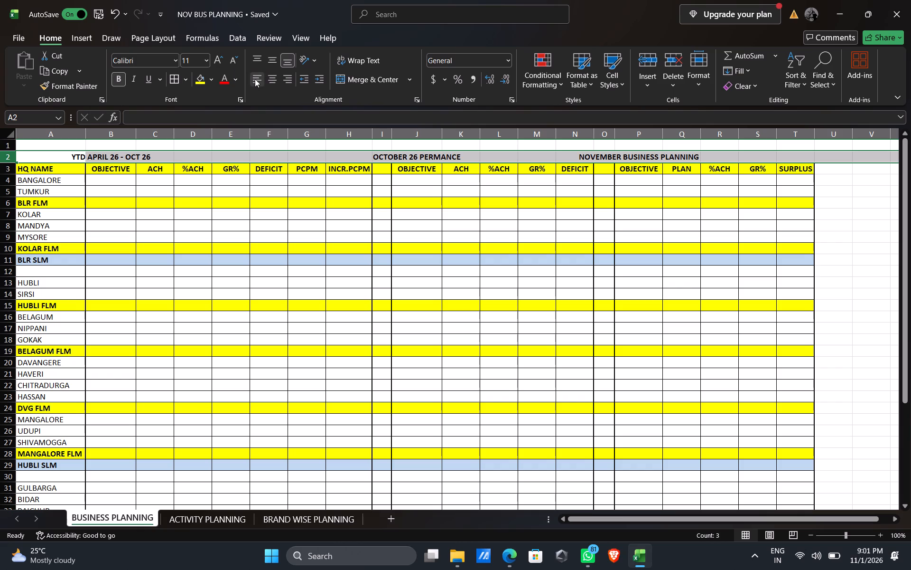
pyautogui.click(255, 77)
pyautogui.click(299, 274)
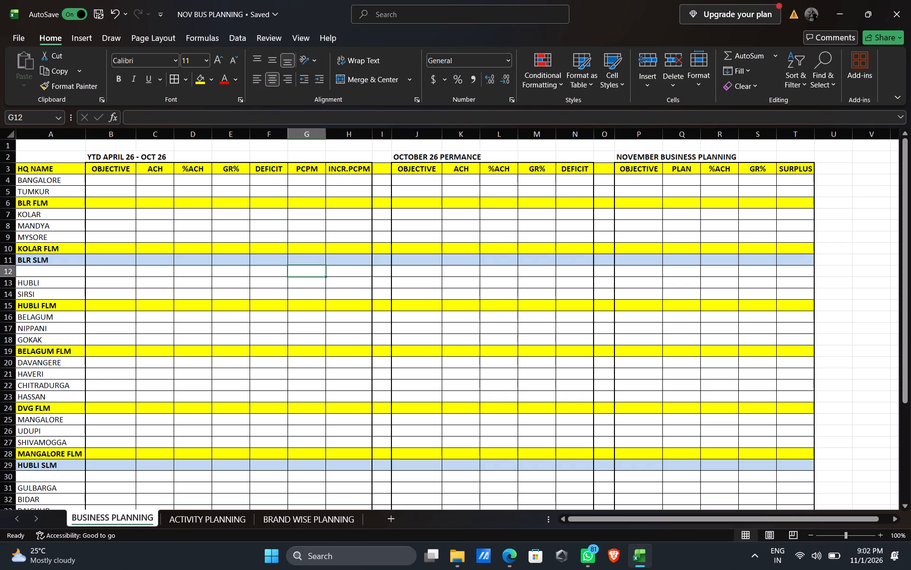
# Change the section heading in J2 to read OCTOBER 26 PERFAMANCE.
pyautogui.click(421, 157)
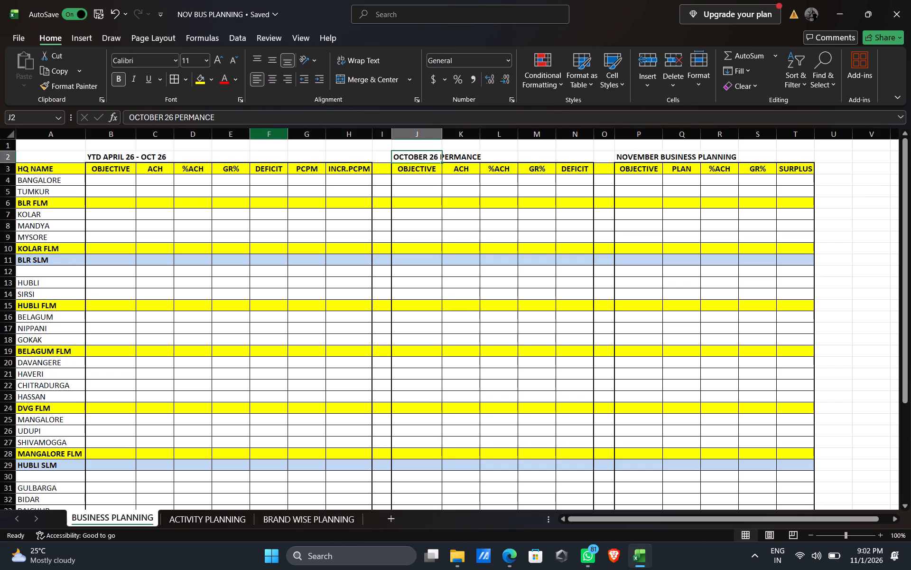
pyautogui.click(234, 119)
pyautogui.press('BackSpace')
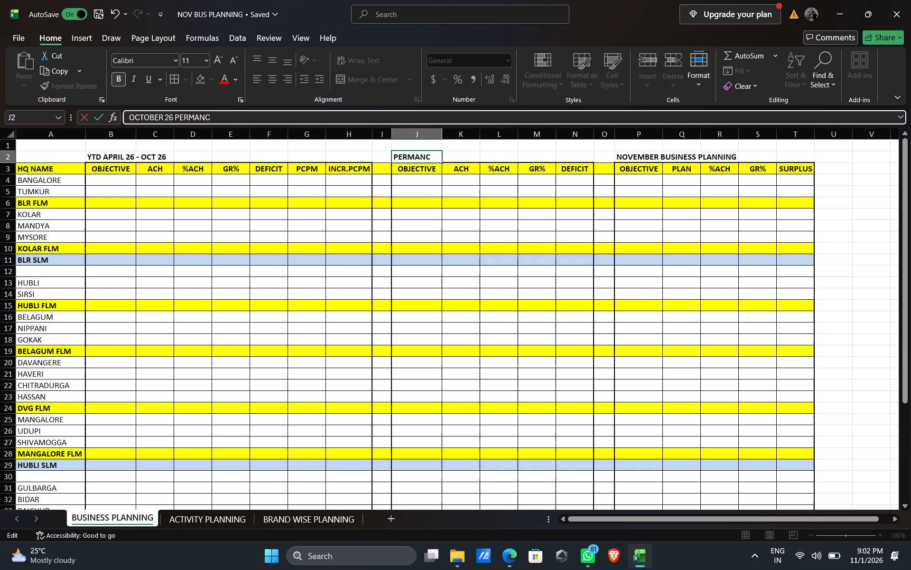
pyautogui.press('BackSpace')
pyautogui.press('BackSpace')
pyautogui.press('BackSpace')
pyautogui.press('BackSpace')
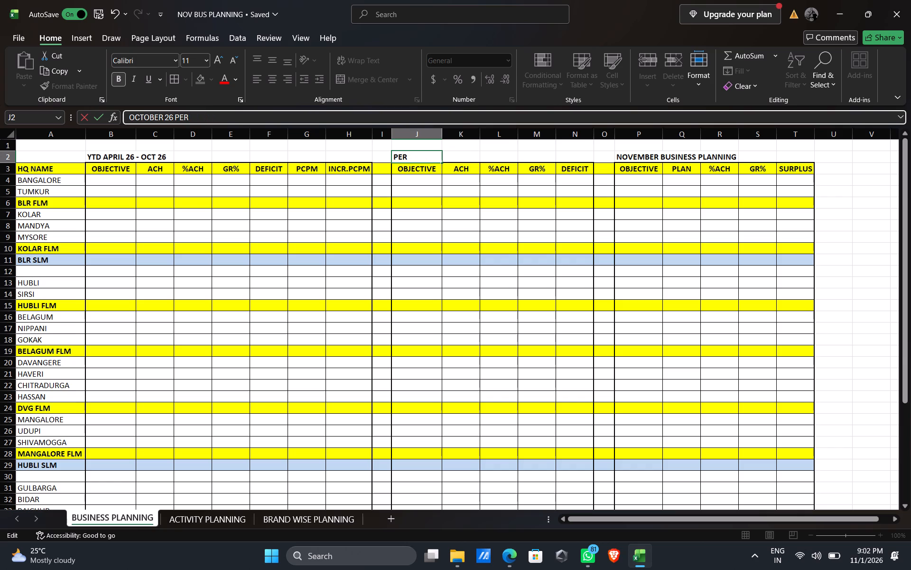
pyautogui.write('FAMANCE')
pyautogui.press('Return')
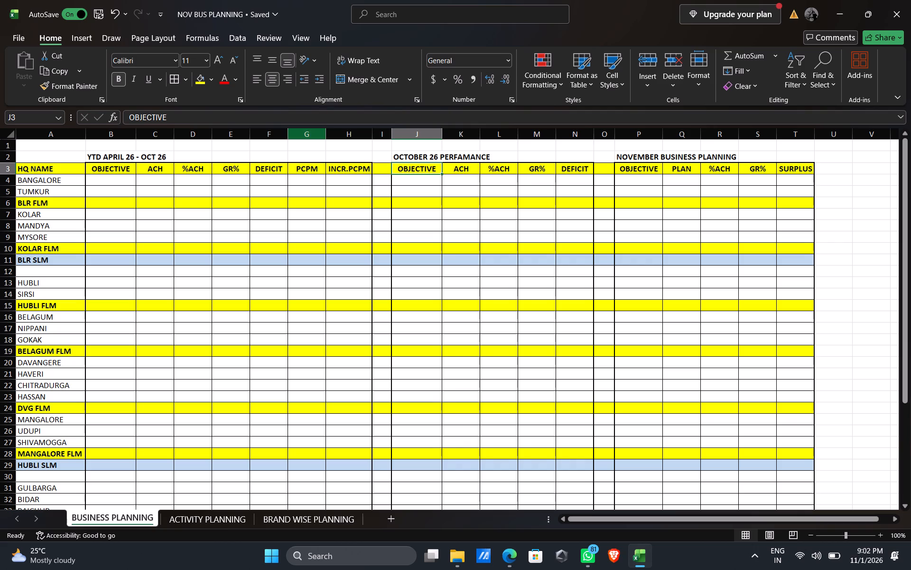
# On the ACTIVITY PLANNING sheet, centre the contents of columns B to L.
pyautogui.click(186, 518)
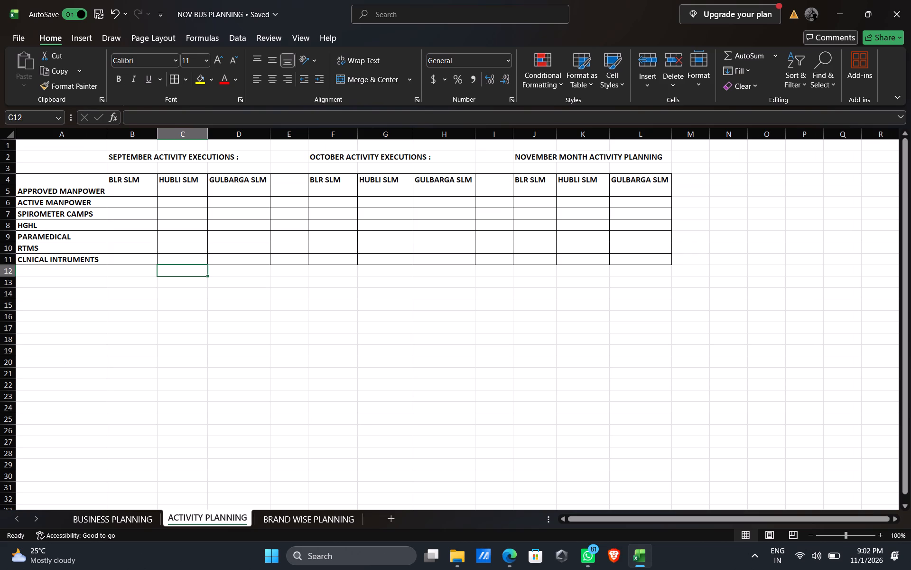
pyautogui.moveTo(128, 132); pyautogui.dragTo(635, 149)
pyautogui.click(277, 77)
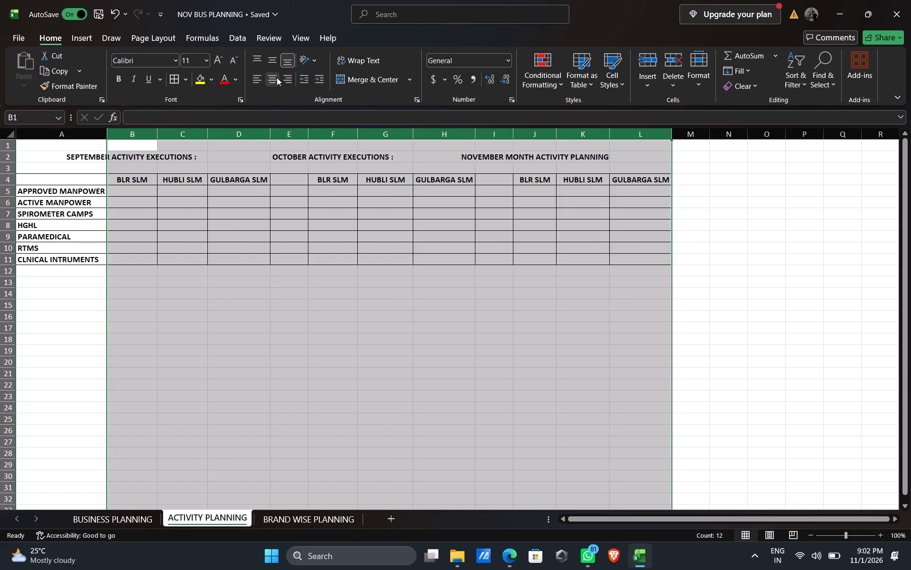
# Left-align the section headings in row 2 of the ACTIVITY PLANNING sheet.
pyautogui.click(9, 156)
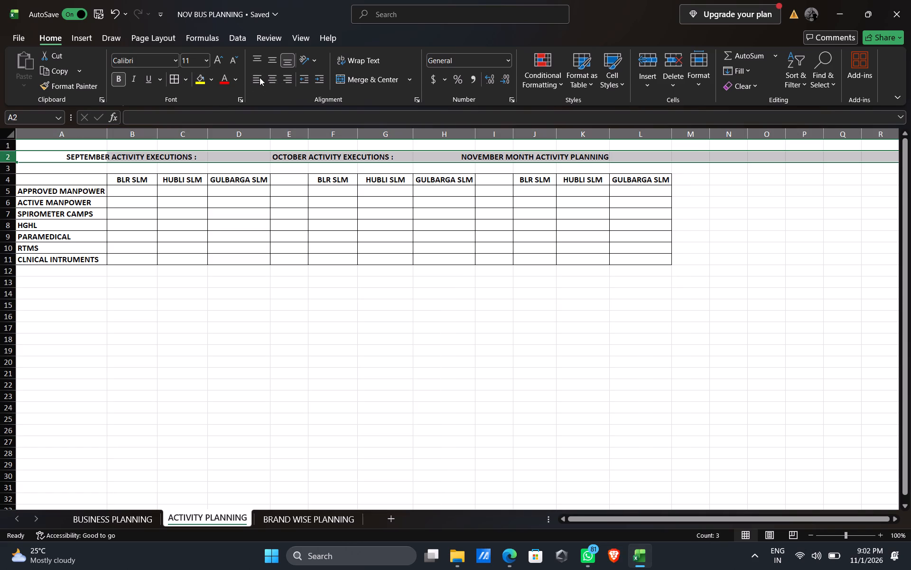
pyautogui.click(260, 78)
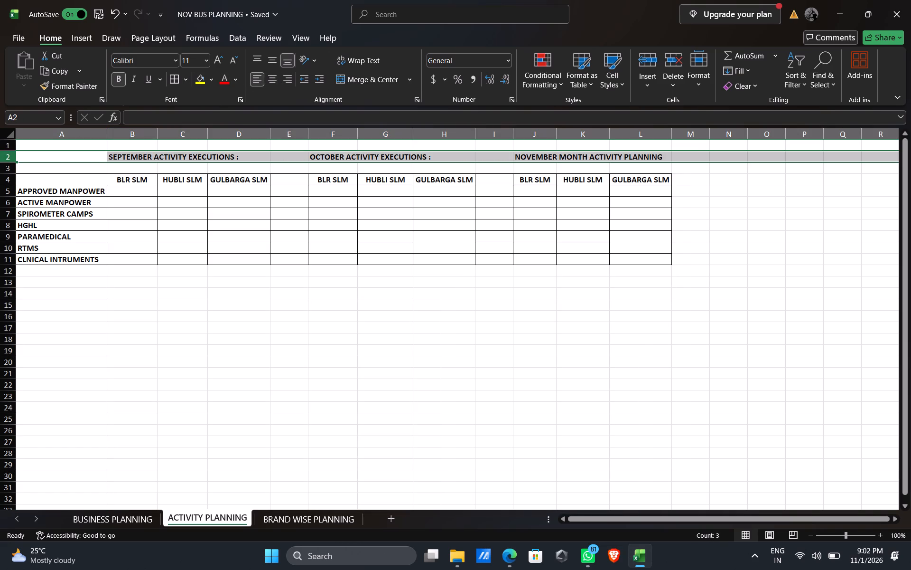
pyautogui.click(231, 235)
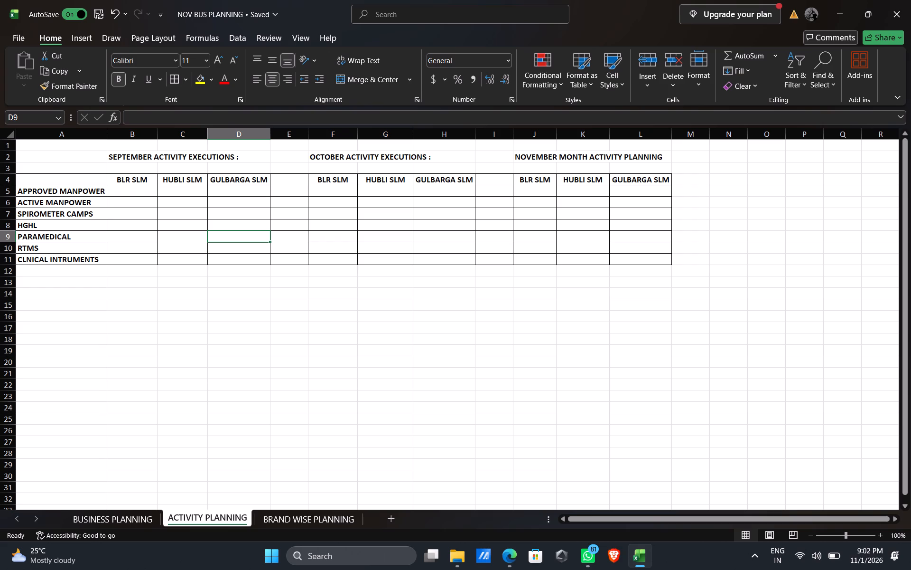
# Check the HQ rows on the BRAND WISE PLANNING sheet and save the NOV BUS PLANNING workbook.
pyautogui.click(315, 517)
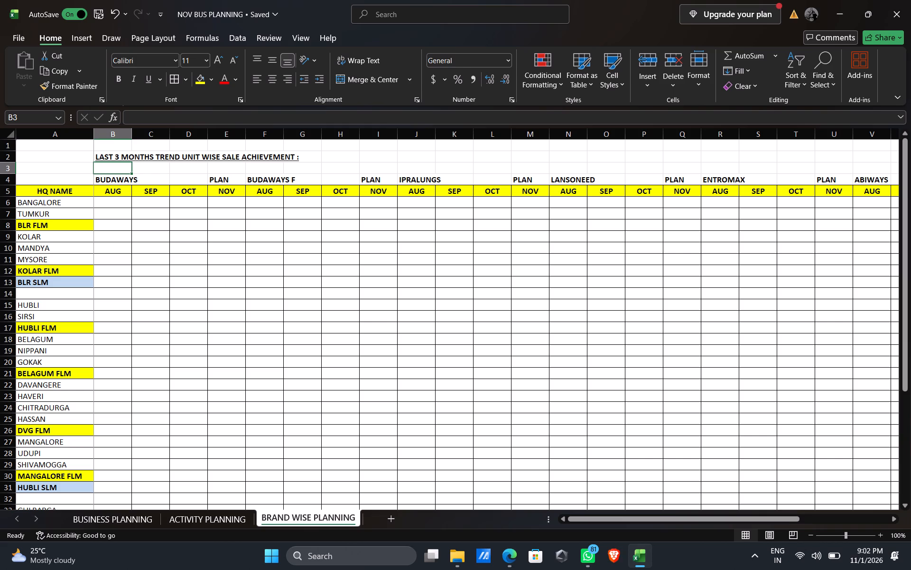
pyautogui.moveTo(904, 249); pyautogui.dragTo(910, 290)
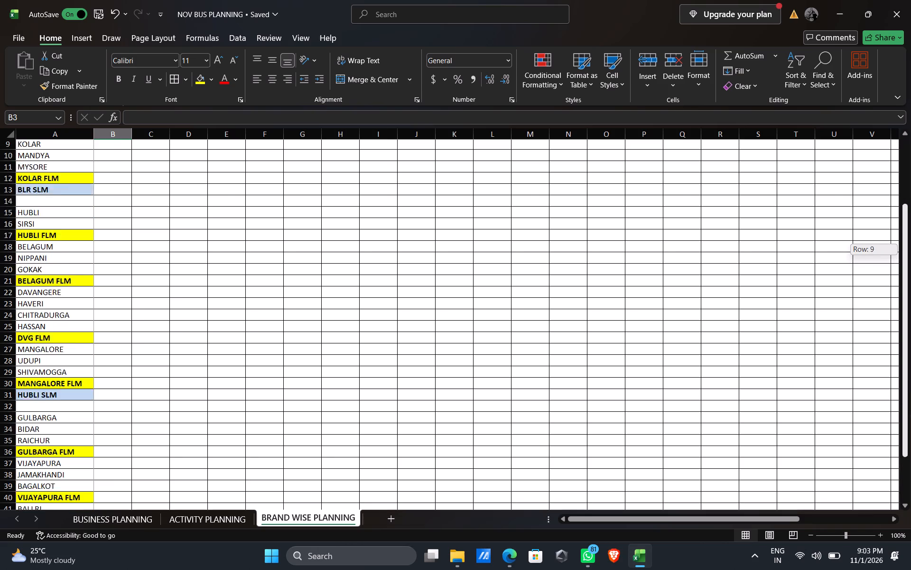
pyautogui.moveTo(910, 290); pyautogui.dragTo(910, 289)
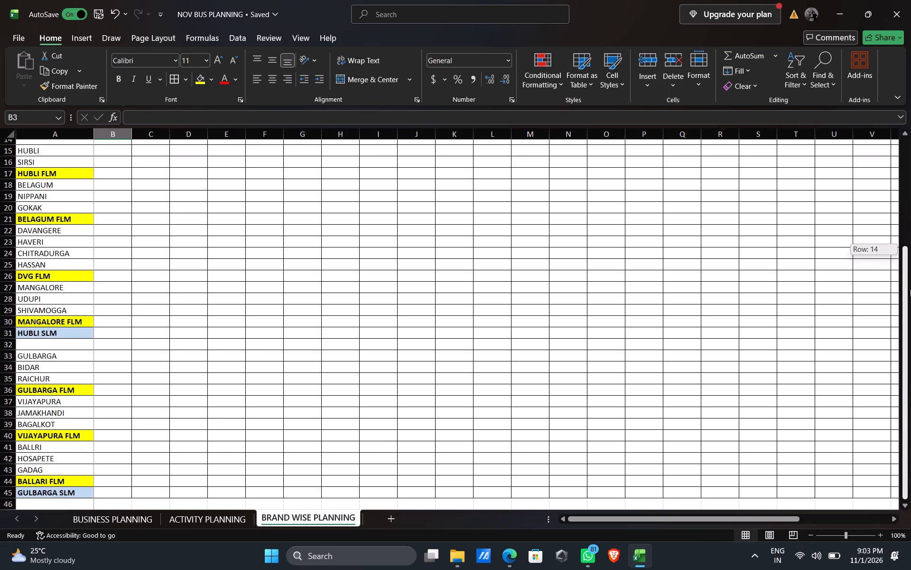
pyautogui.moveTo(910, 289); pyautogui.dragTo(907, 218)
pyautogui.click(267, 244)
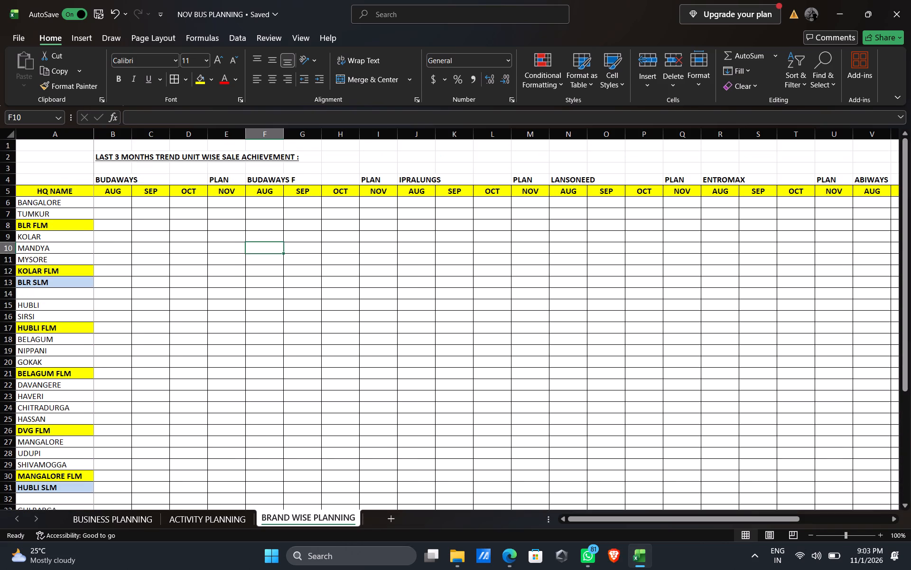
pyautogui.hotkey('ctrl', 's')
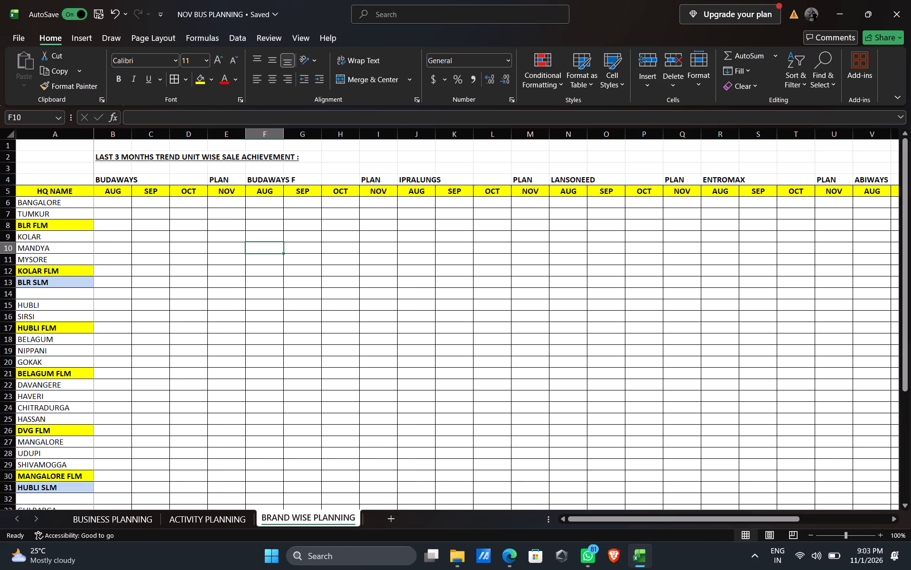
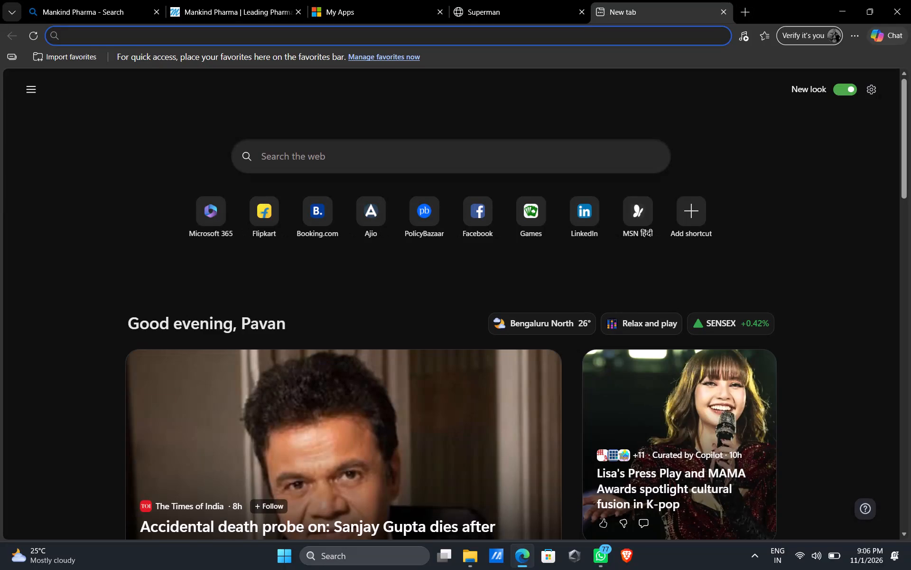
# In Microsoft Edge, look up whatsapp web from the new tab using the suggested search.
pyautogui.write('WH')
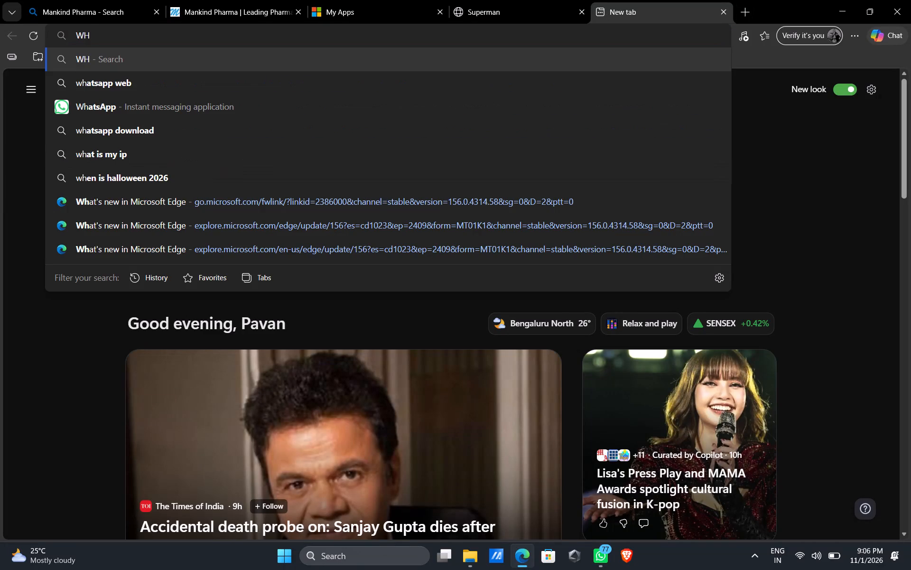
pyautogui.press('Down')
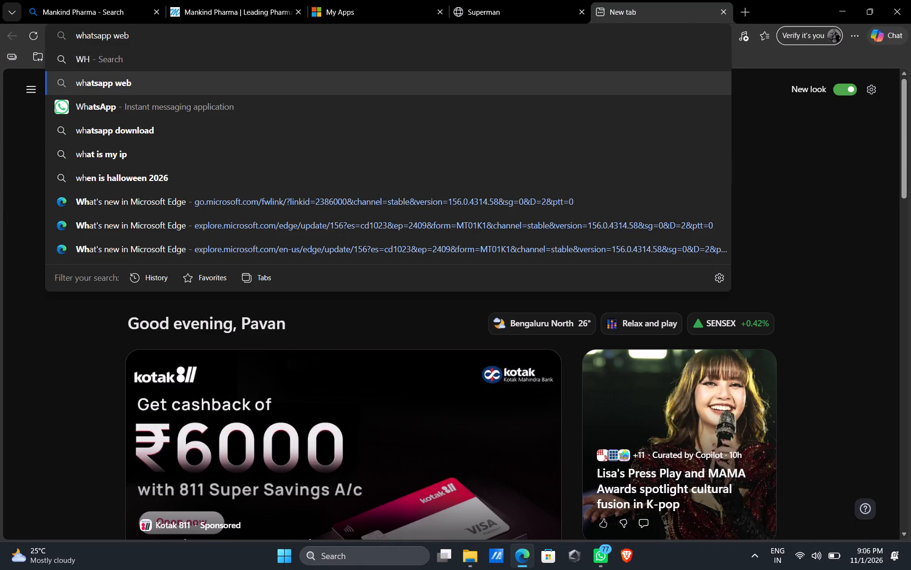
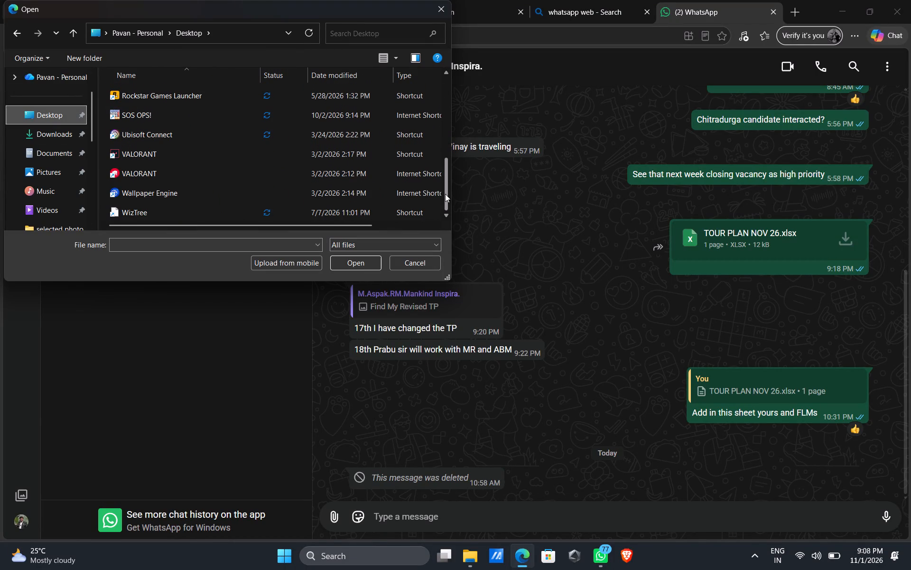
# Look through the Desktop folder for the file to attach to the open WhatsApp chat.
pyautogui.moveTo(445, 194); pyautogui.dragTo(446, 153)
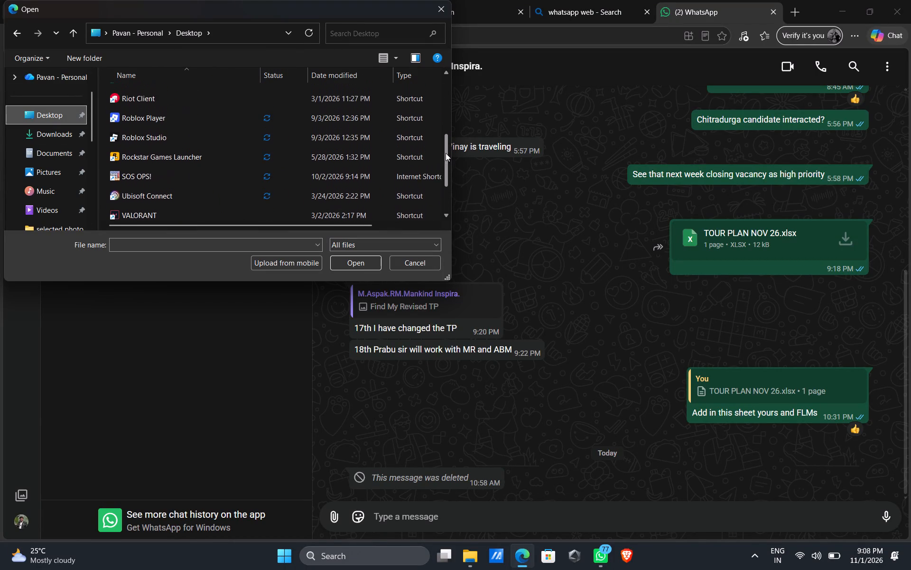
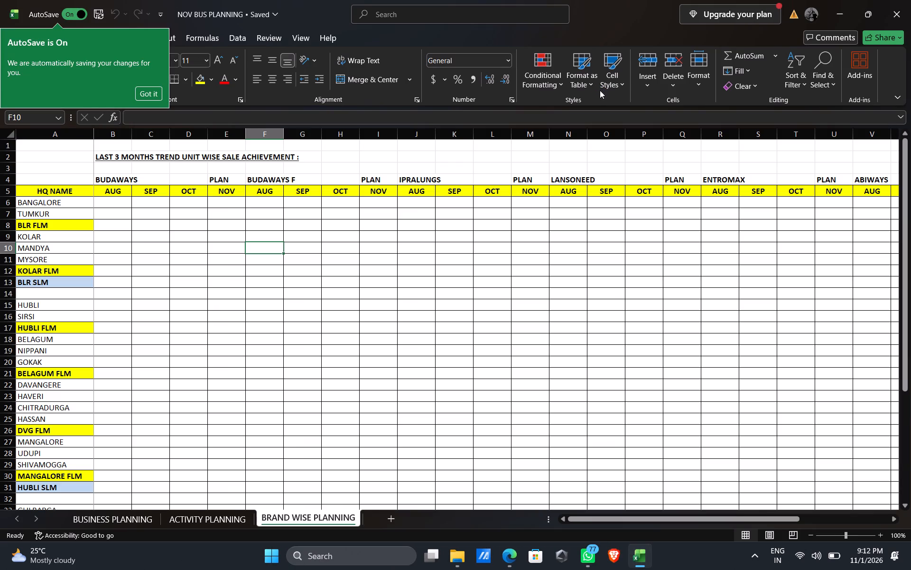
# Bring the BUSINESS PLANNING sheet to the front and close the NOV BUS PLANNING workbook.
pyautogui.click(122, 519)
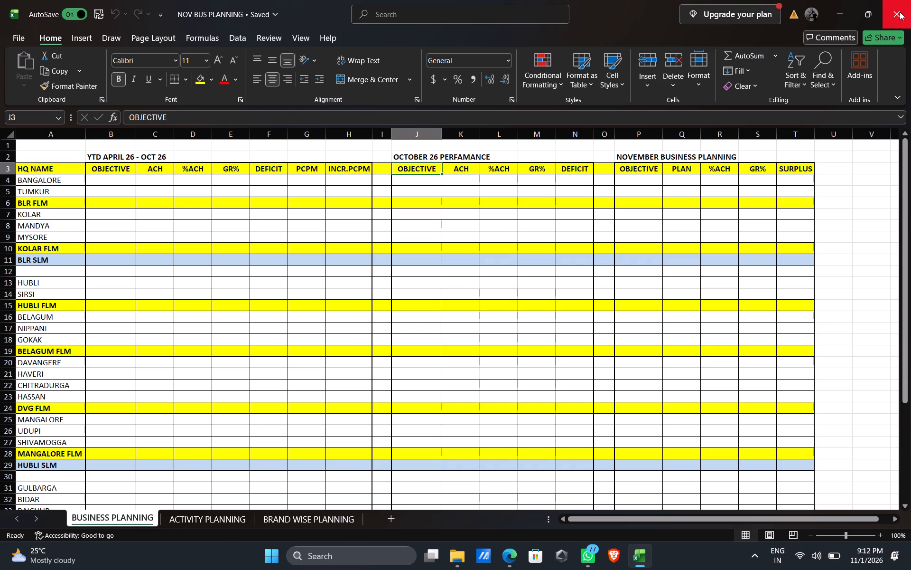
pyautogui.click(900, 12)
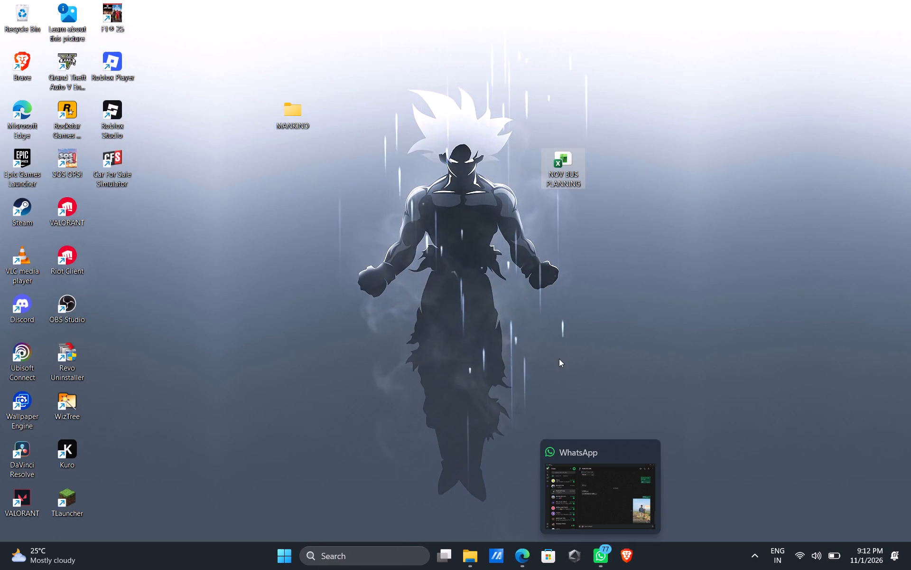
# Open the Windows power options from the desktop.
pyautogui.click(283, 557)
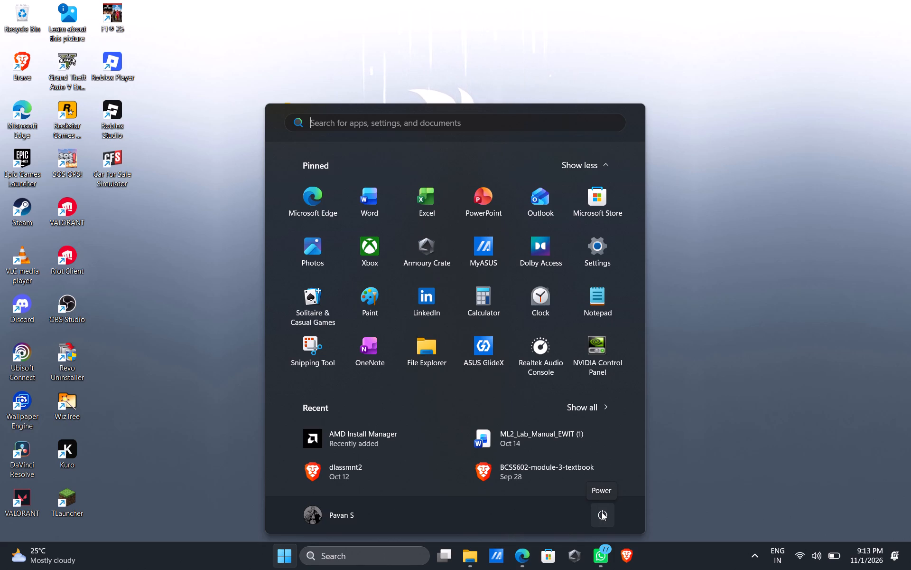
pyautogui.click(602, 512)
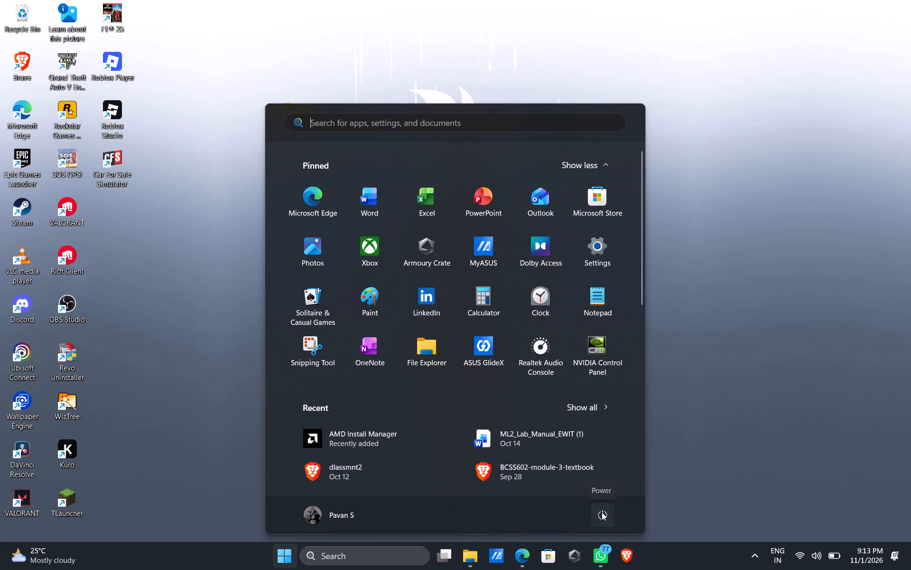